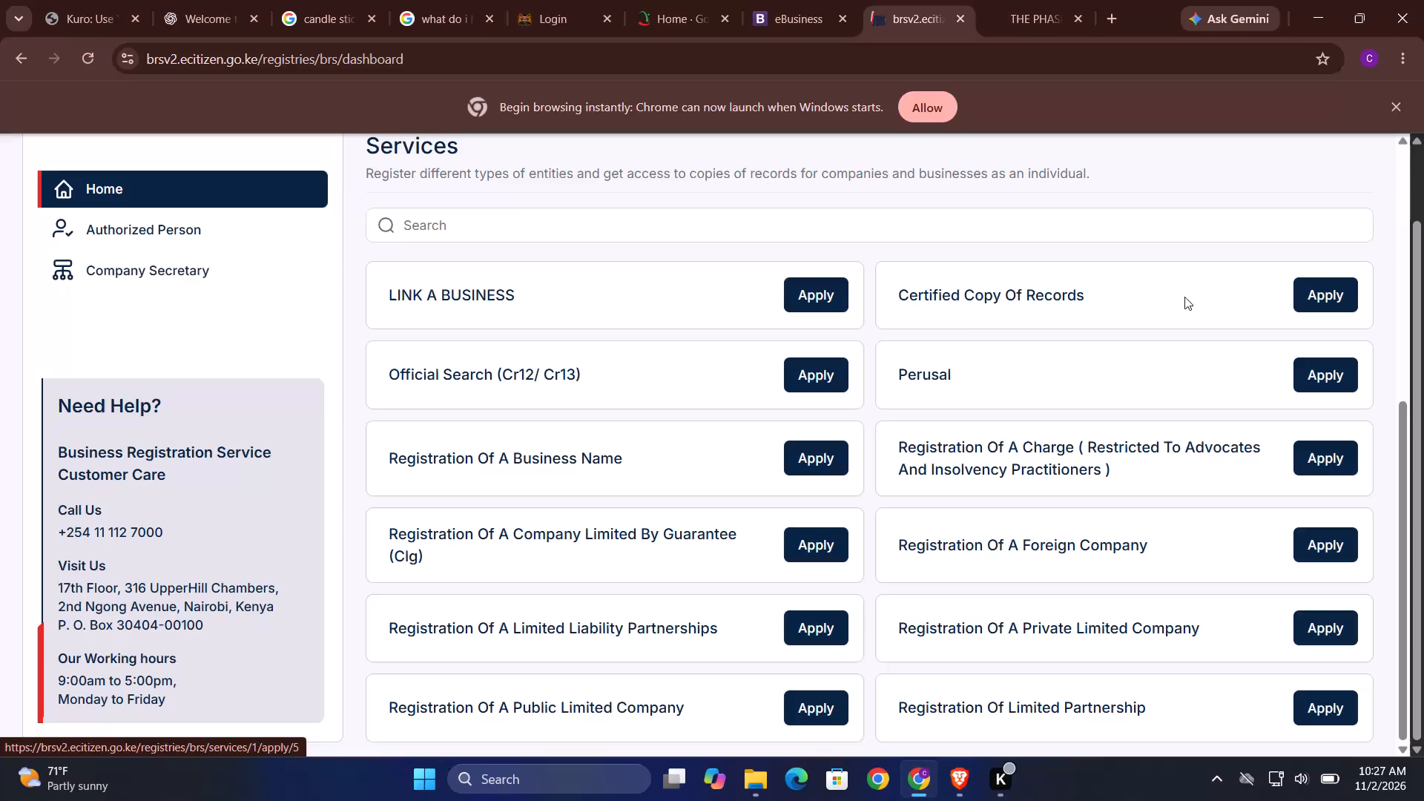
# Start an application for the Registration Of A Business Name service.
pyautogui.click(822, 464)
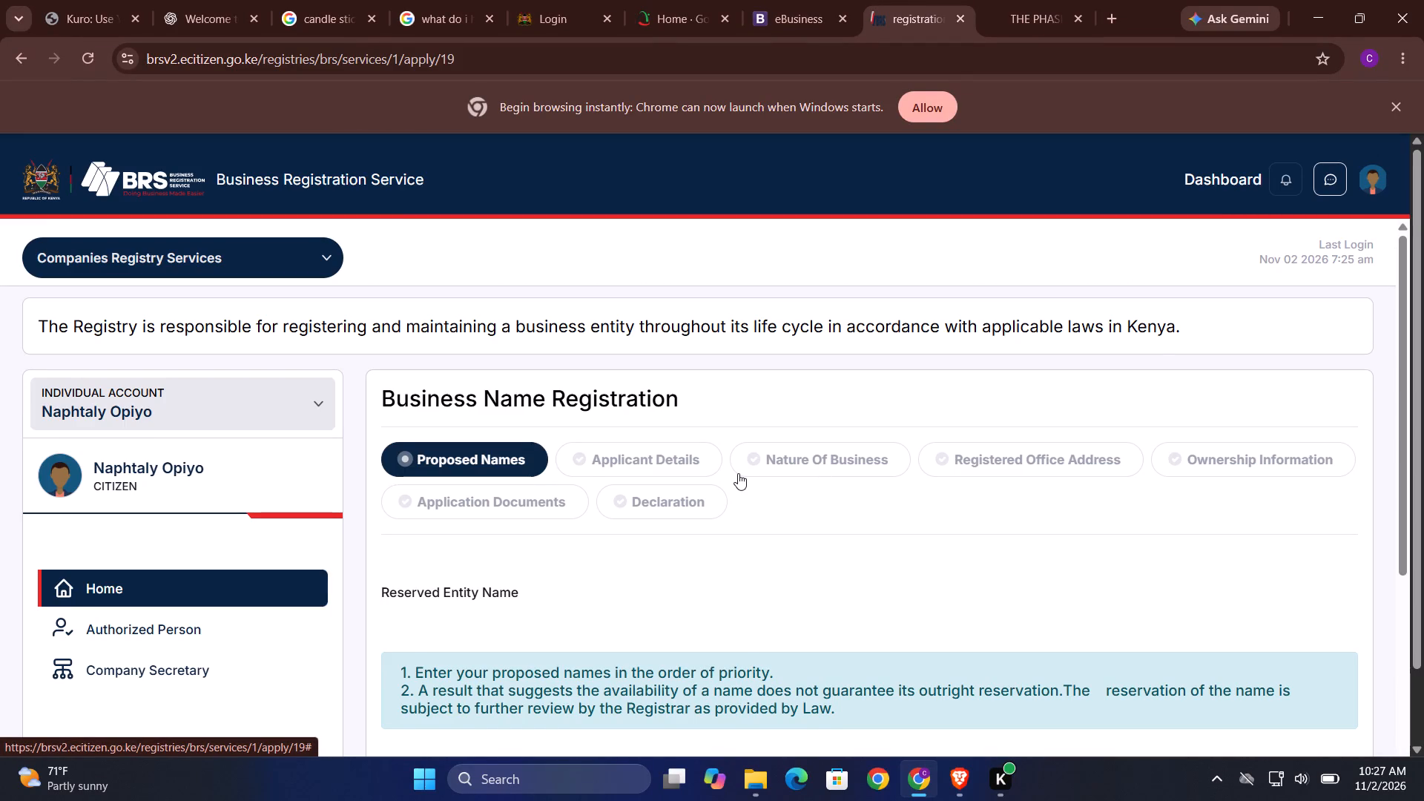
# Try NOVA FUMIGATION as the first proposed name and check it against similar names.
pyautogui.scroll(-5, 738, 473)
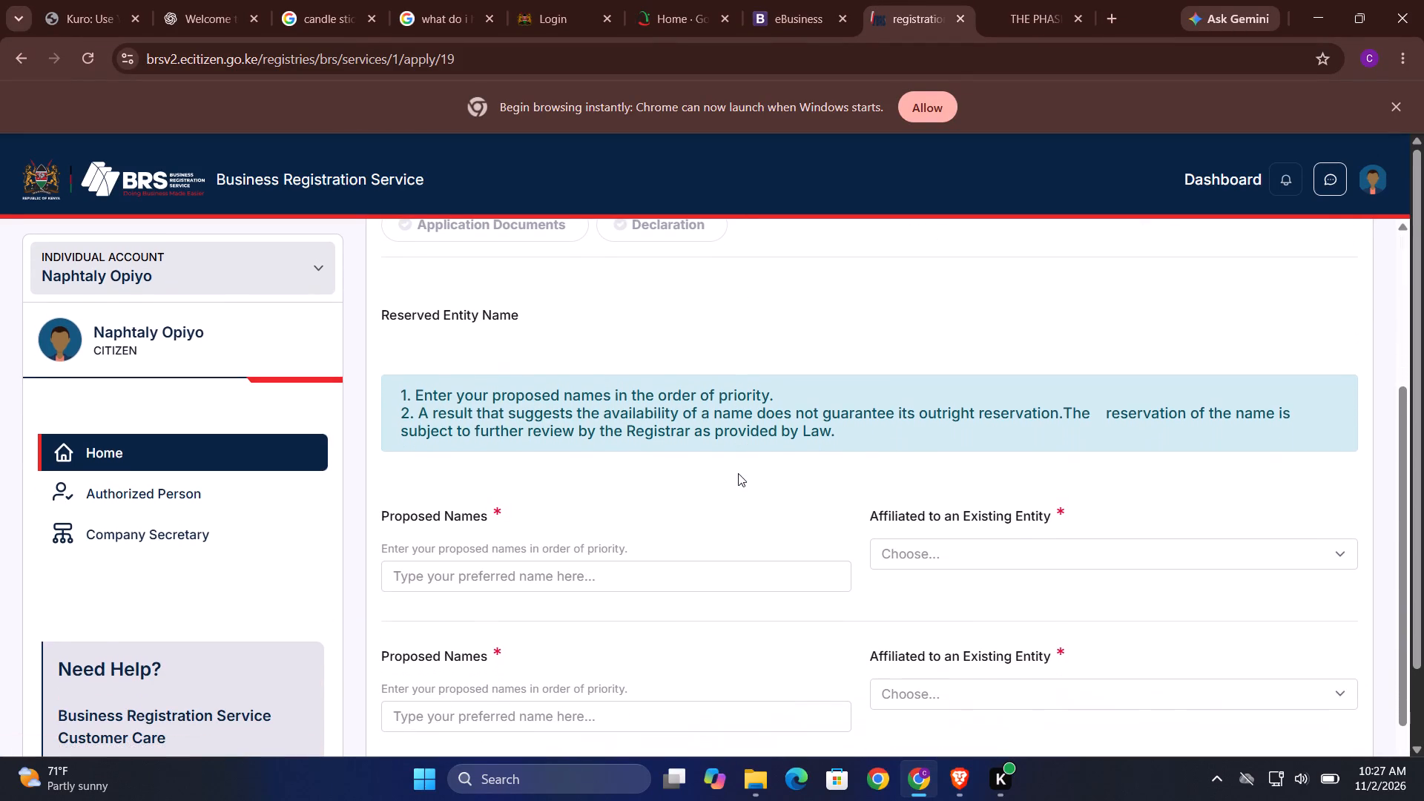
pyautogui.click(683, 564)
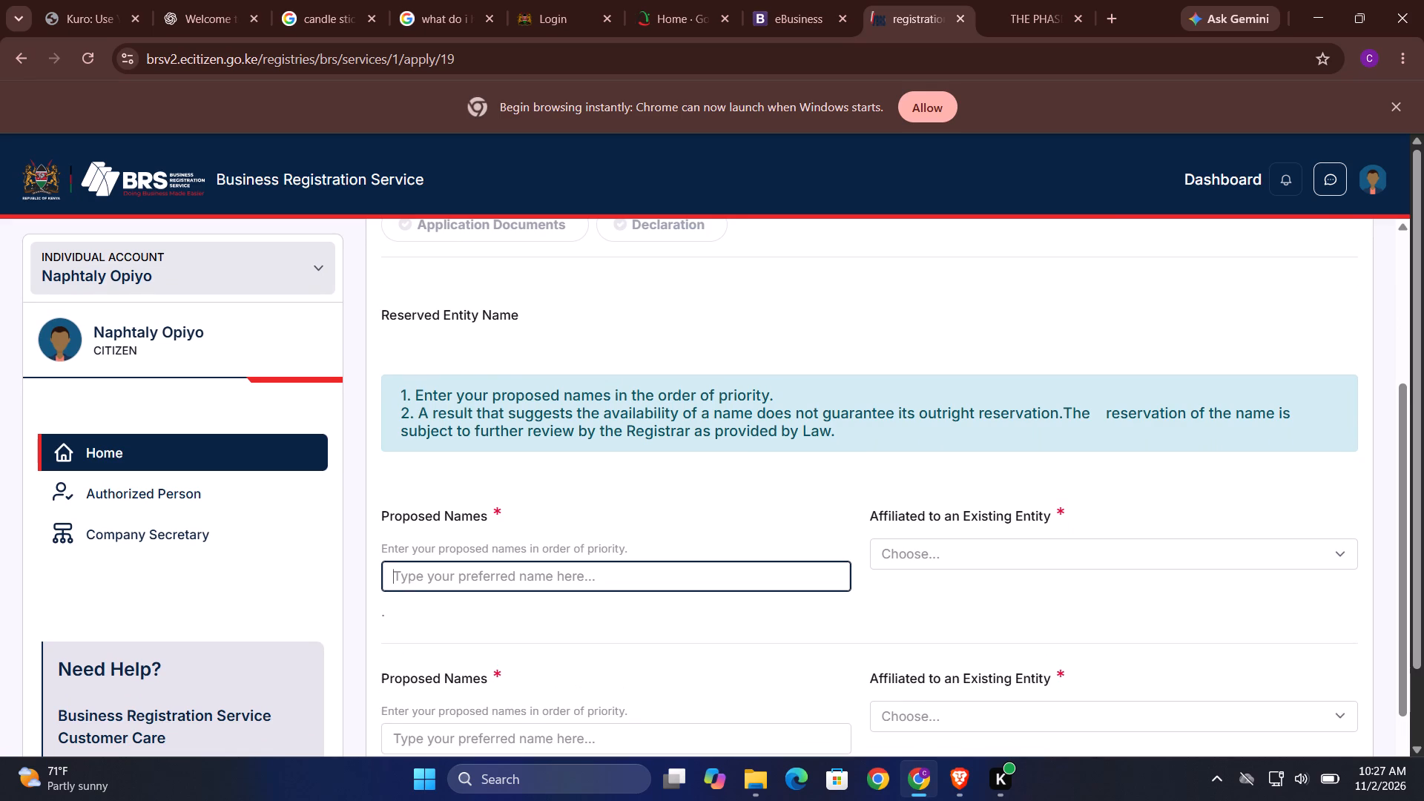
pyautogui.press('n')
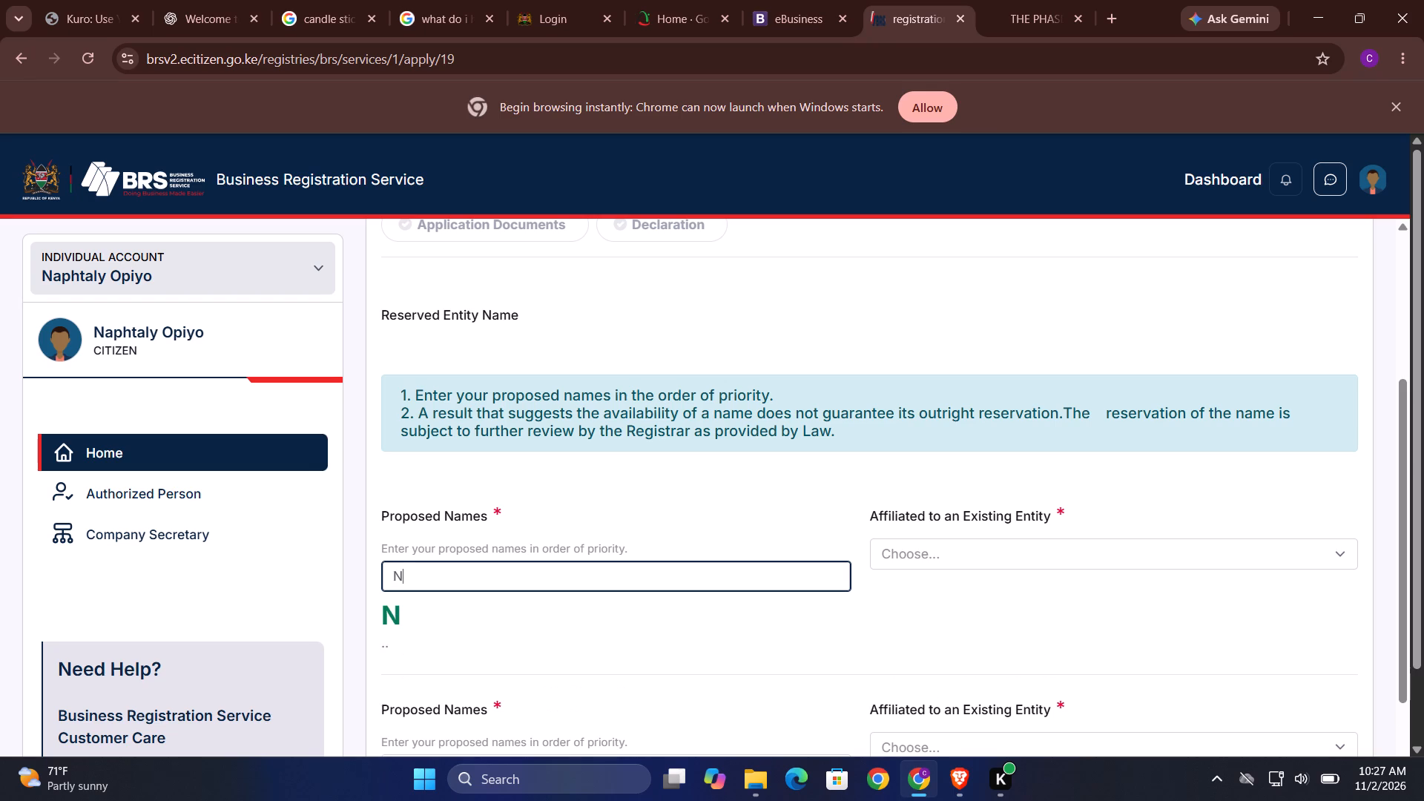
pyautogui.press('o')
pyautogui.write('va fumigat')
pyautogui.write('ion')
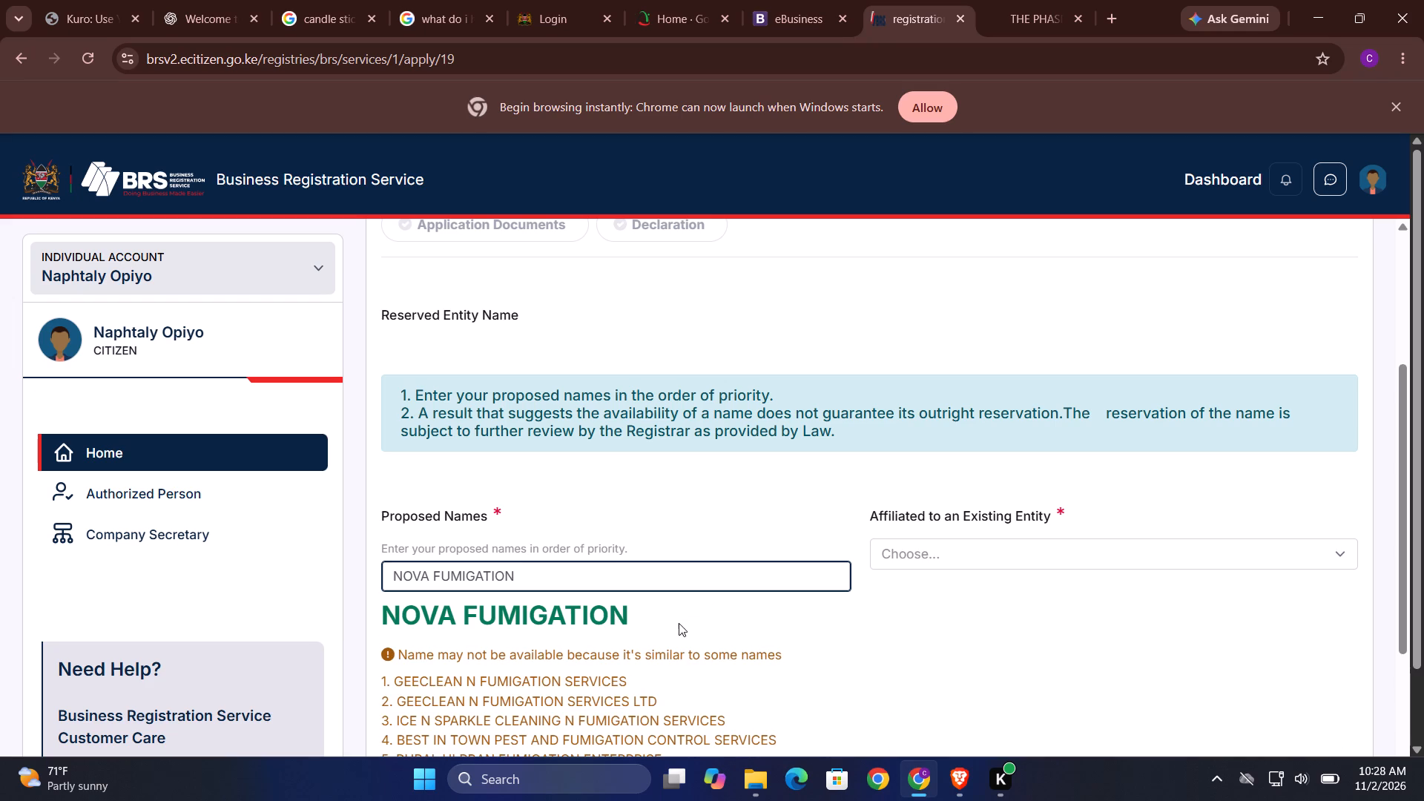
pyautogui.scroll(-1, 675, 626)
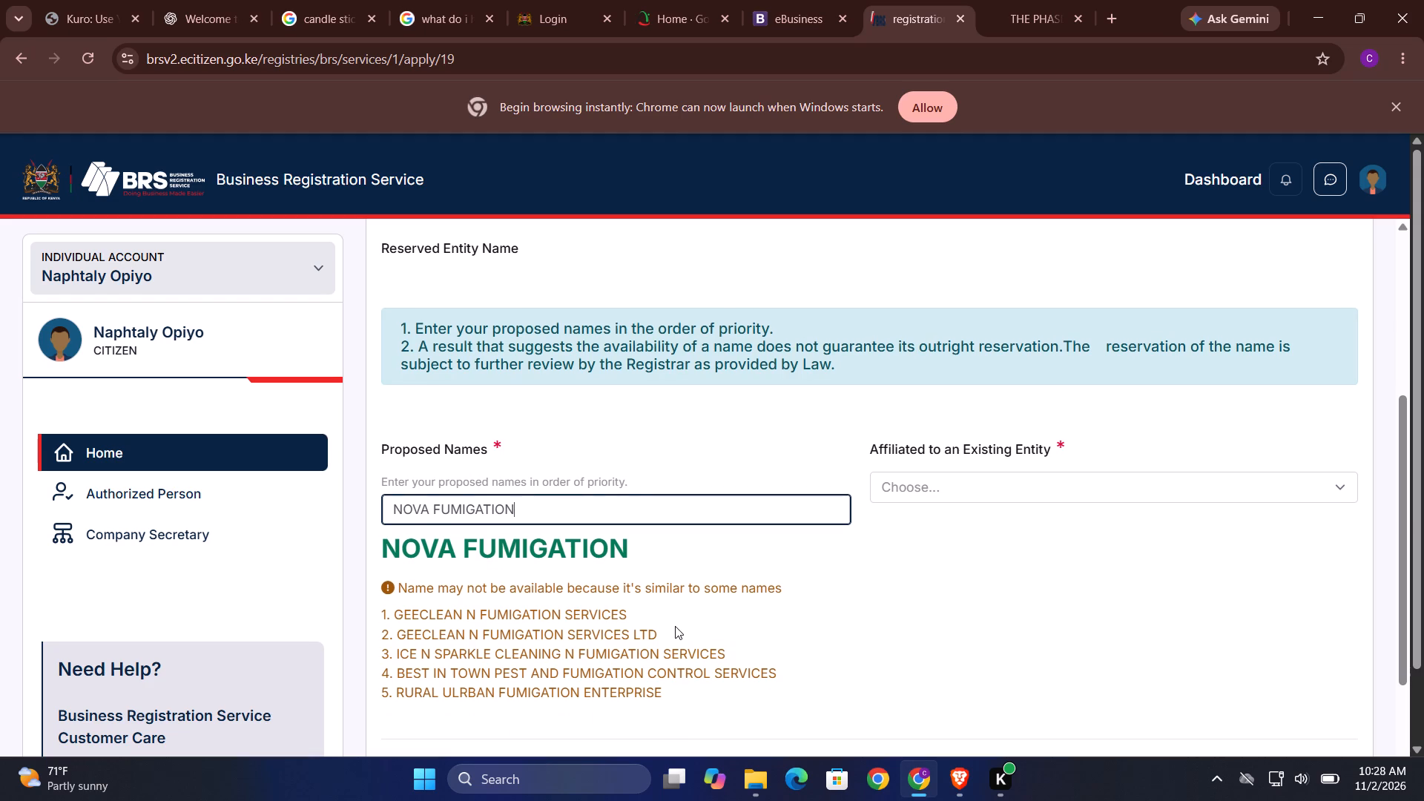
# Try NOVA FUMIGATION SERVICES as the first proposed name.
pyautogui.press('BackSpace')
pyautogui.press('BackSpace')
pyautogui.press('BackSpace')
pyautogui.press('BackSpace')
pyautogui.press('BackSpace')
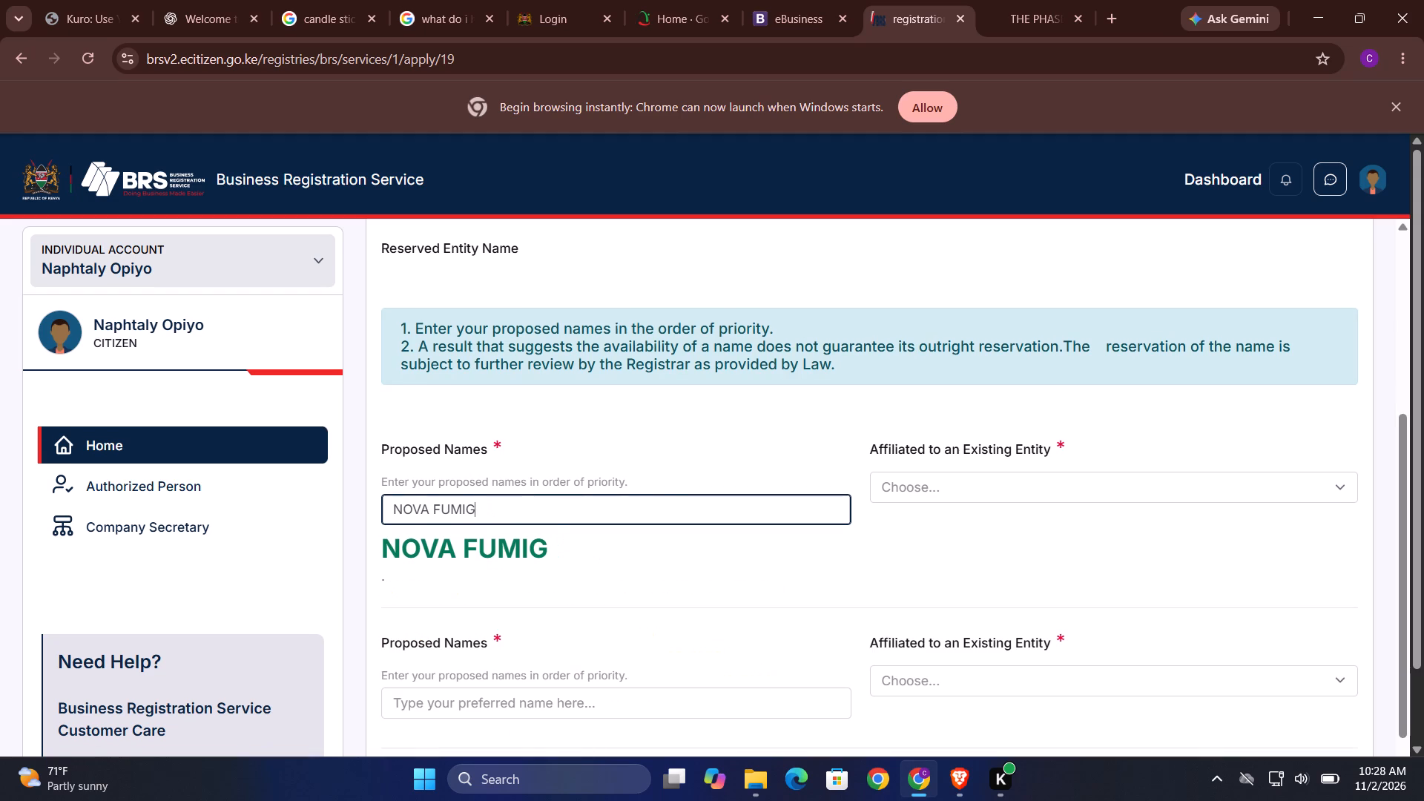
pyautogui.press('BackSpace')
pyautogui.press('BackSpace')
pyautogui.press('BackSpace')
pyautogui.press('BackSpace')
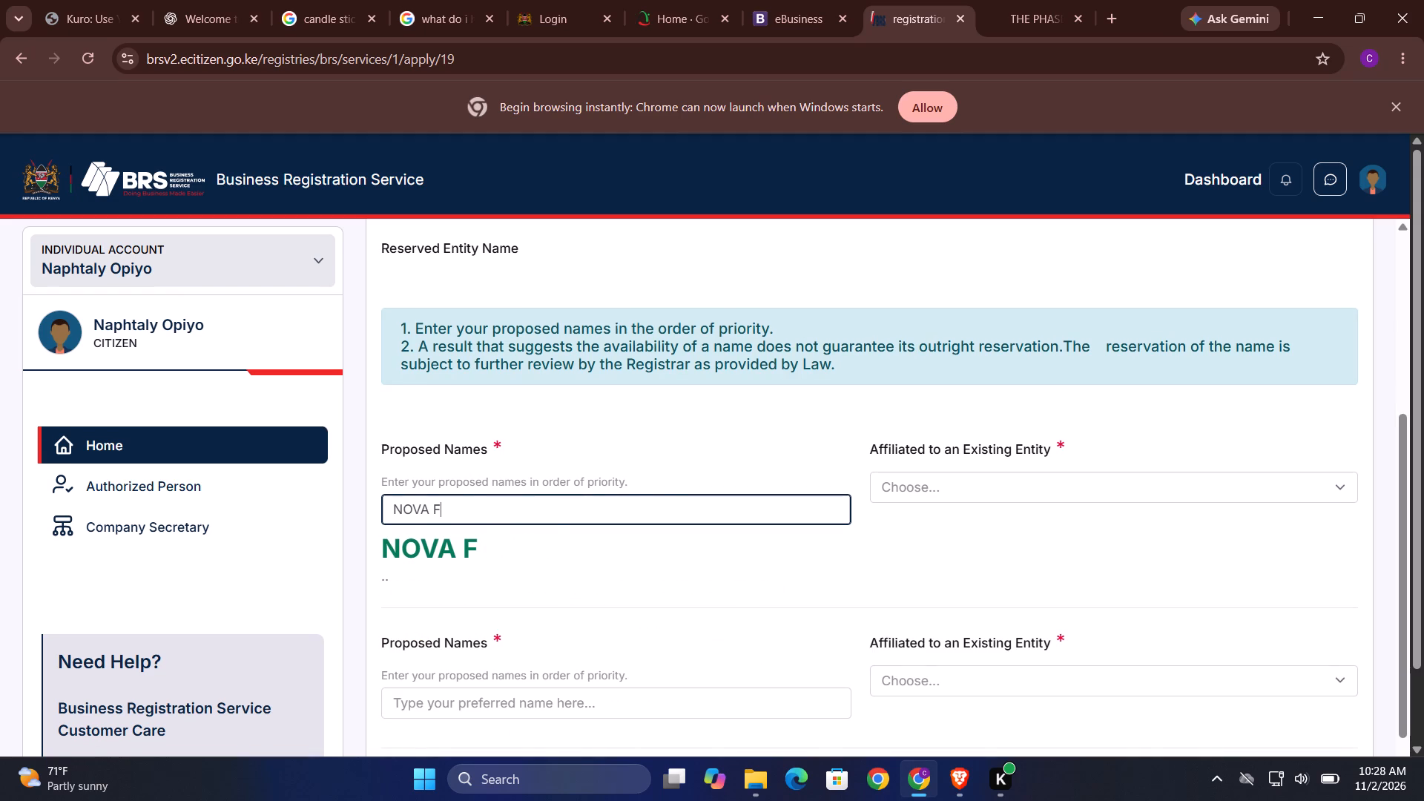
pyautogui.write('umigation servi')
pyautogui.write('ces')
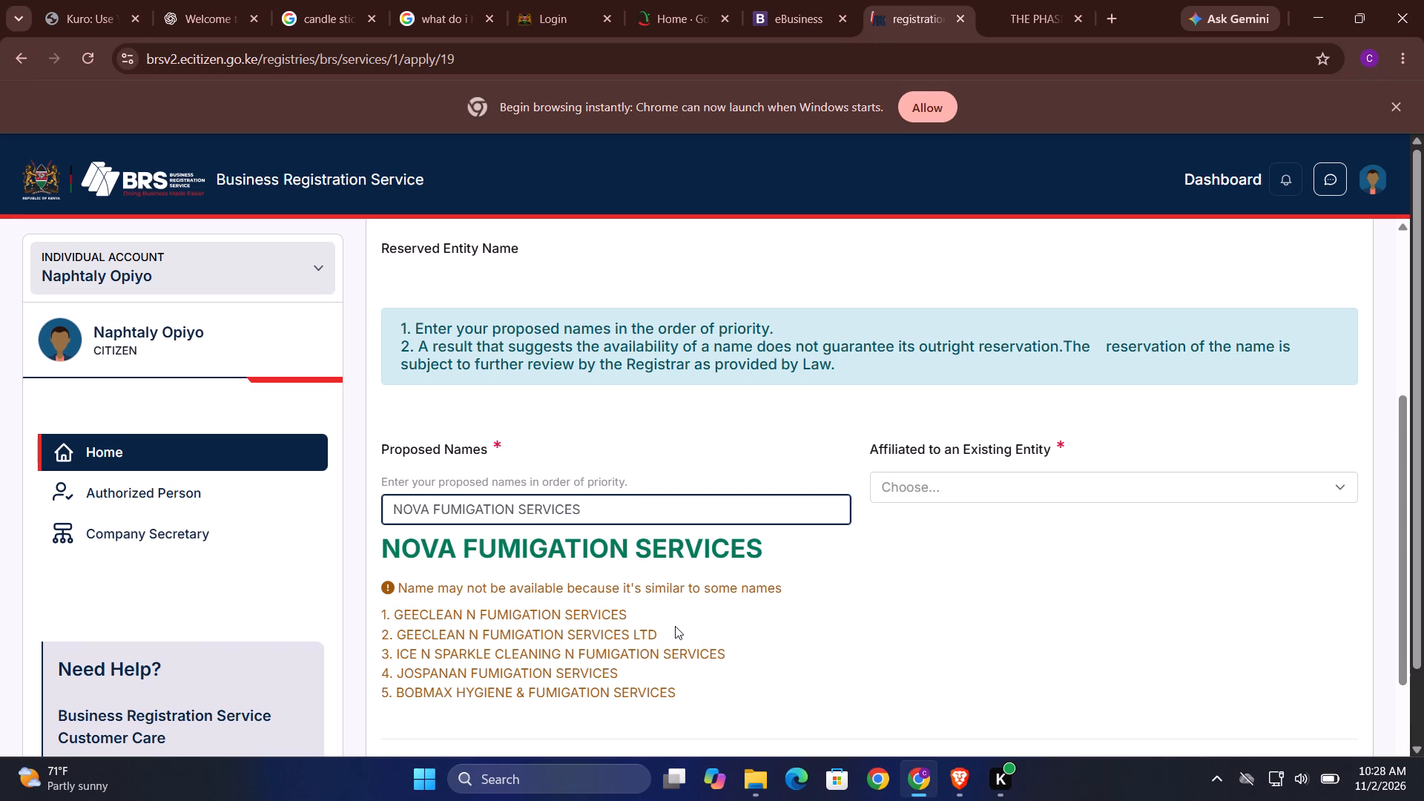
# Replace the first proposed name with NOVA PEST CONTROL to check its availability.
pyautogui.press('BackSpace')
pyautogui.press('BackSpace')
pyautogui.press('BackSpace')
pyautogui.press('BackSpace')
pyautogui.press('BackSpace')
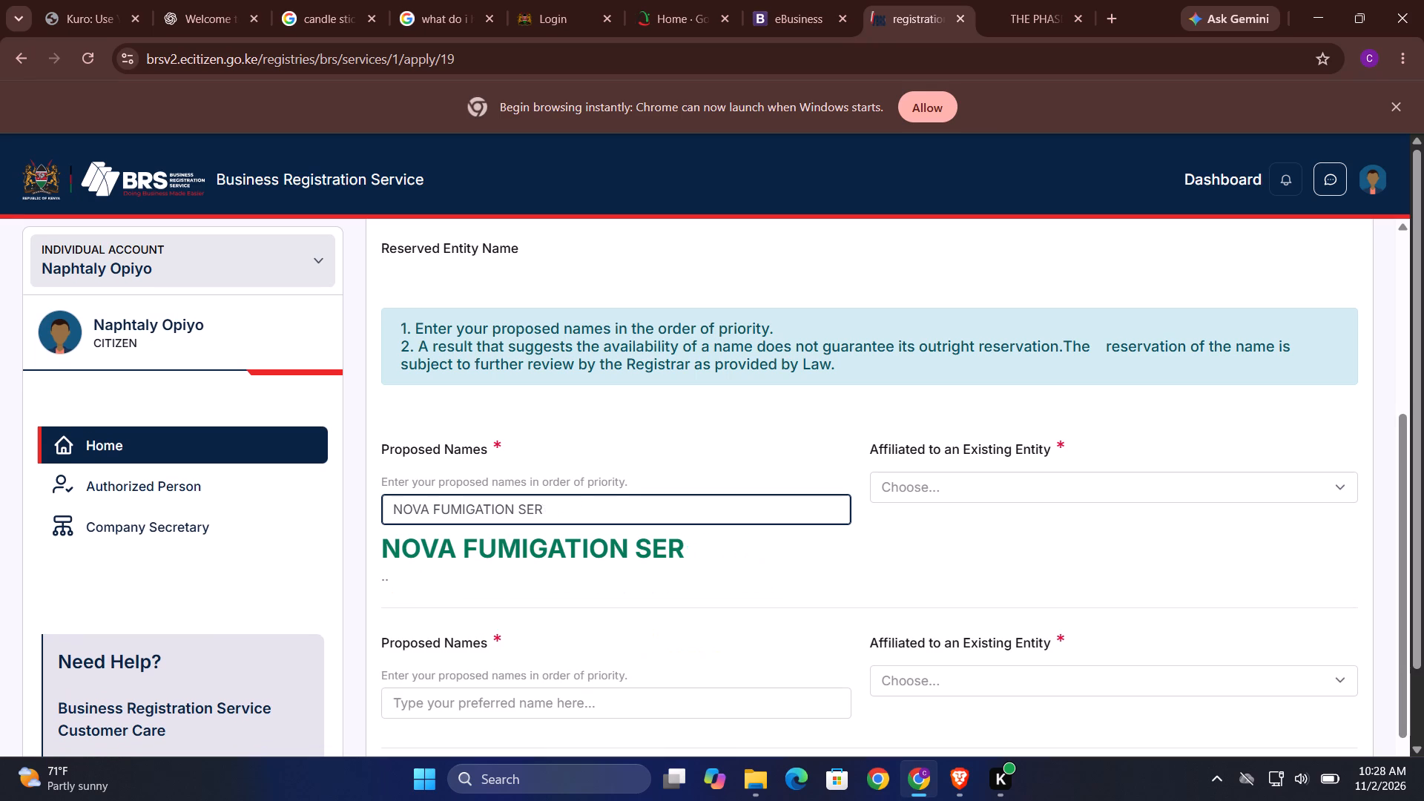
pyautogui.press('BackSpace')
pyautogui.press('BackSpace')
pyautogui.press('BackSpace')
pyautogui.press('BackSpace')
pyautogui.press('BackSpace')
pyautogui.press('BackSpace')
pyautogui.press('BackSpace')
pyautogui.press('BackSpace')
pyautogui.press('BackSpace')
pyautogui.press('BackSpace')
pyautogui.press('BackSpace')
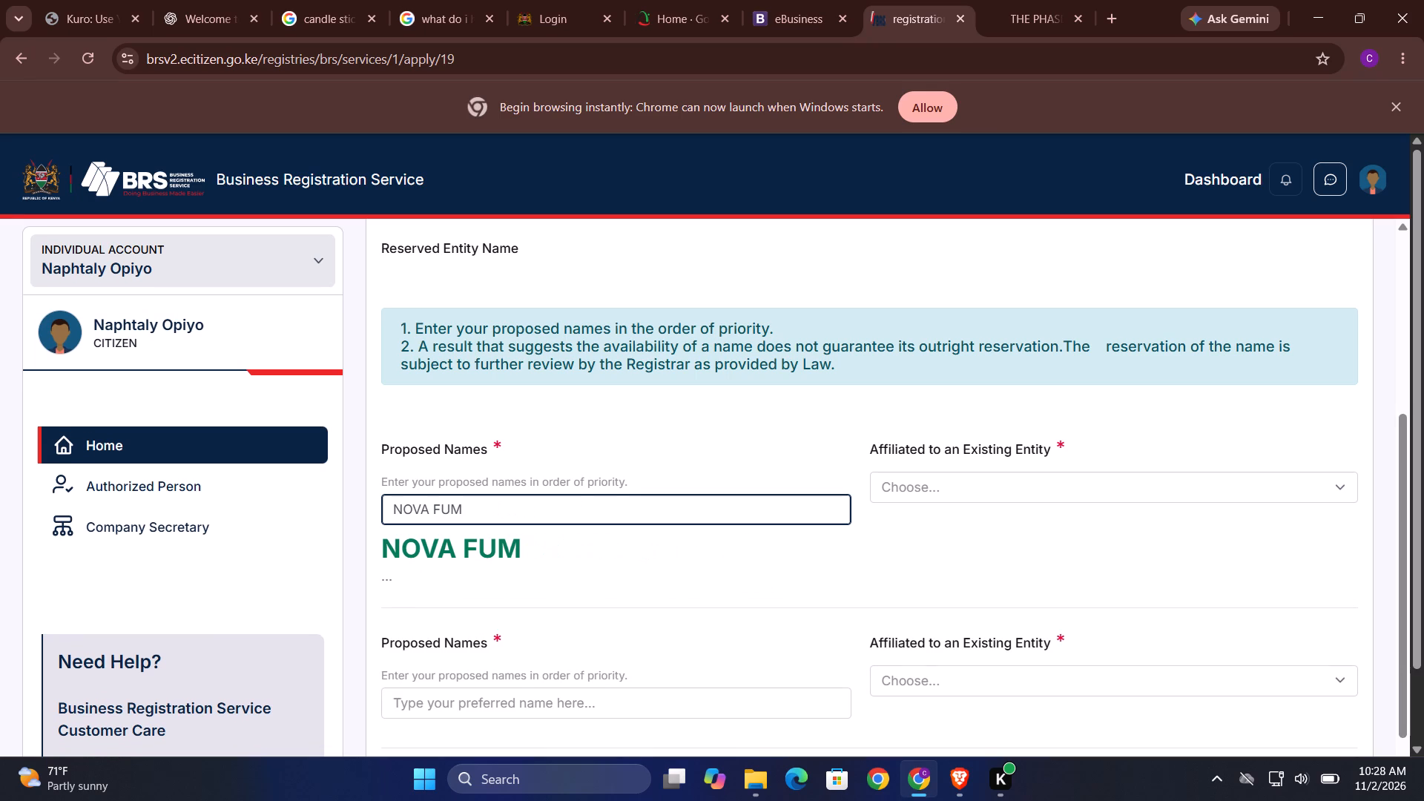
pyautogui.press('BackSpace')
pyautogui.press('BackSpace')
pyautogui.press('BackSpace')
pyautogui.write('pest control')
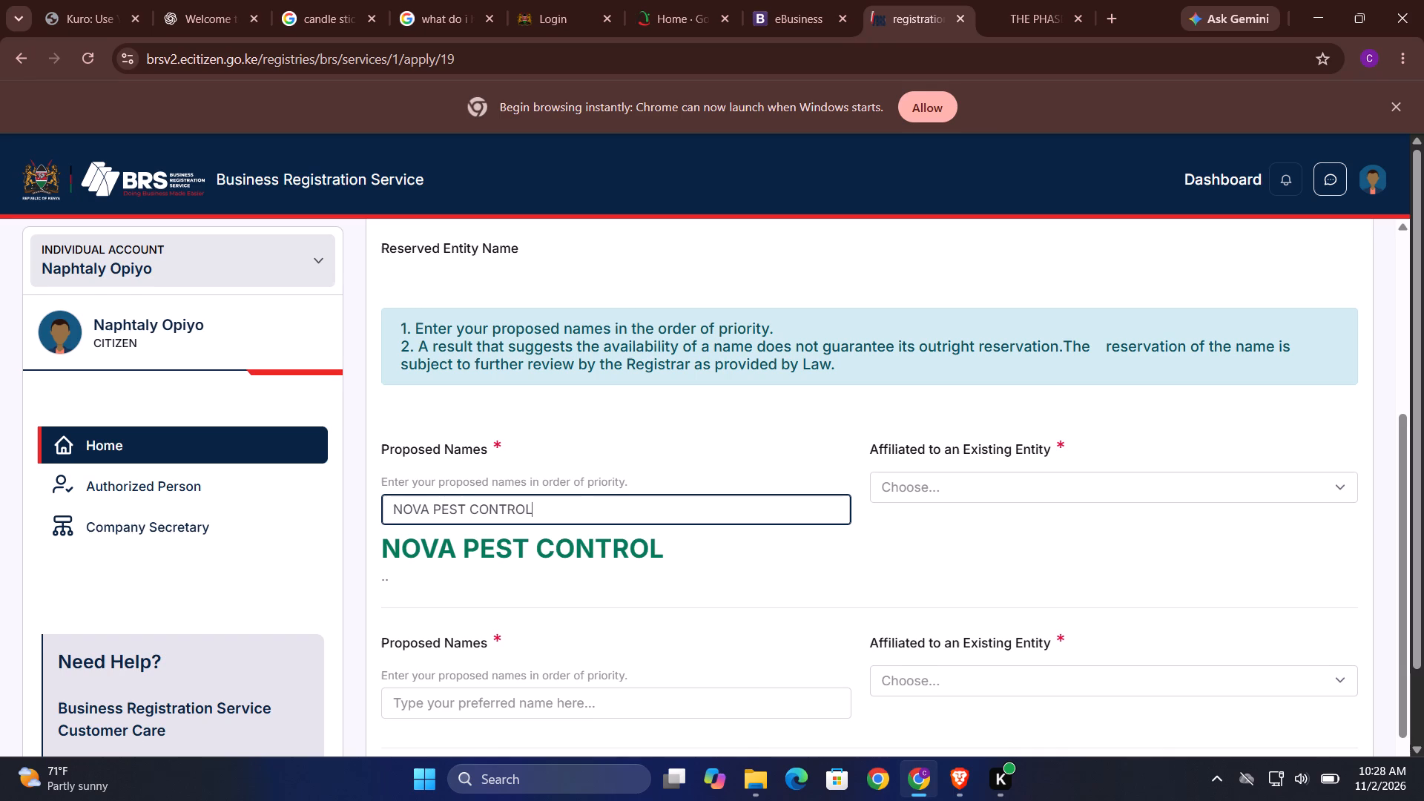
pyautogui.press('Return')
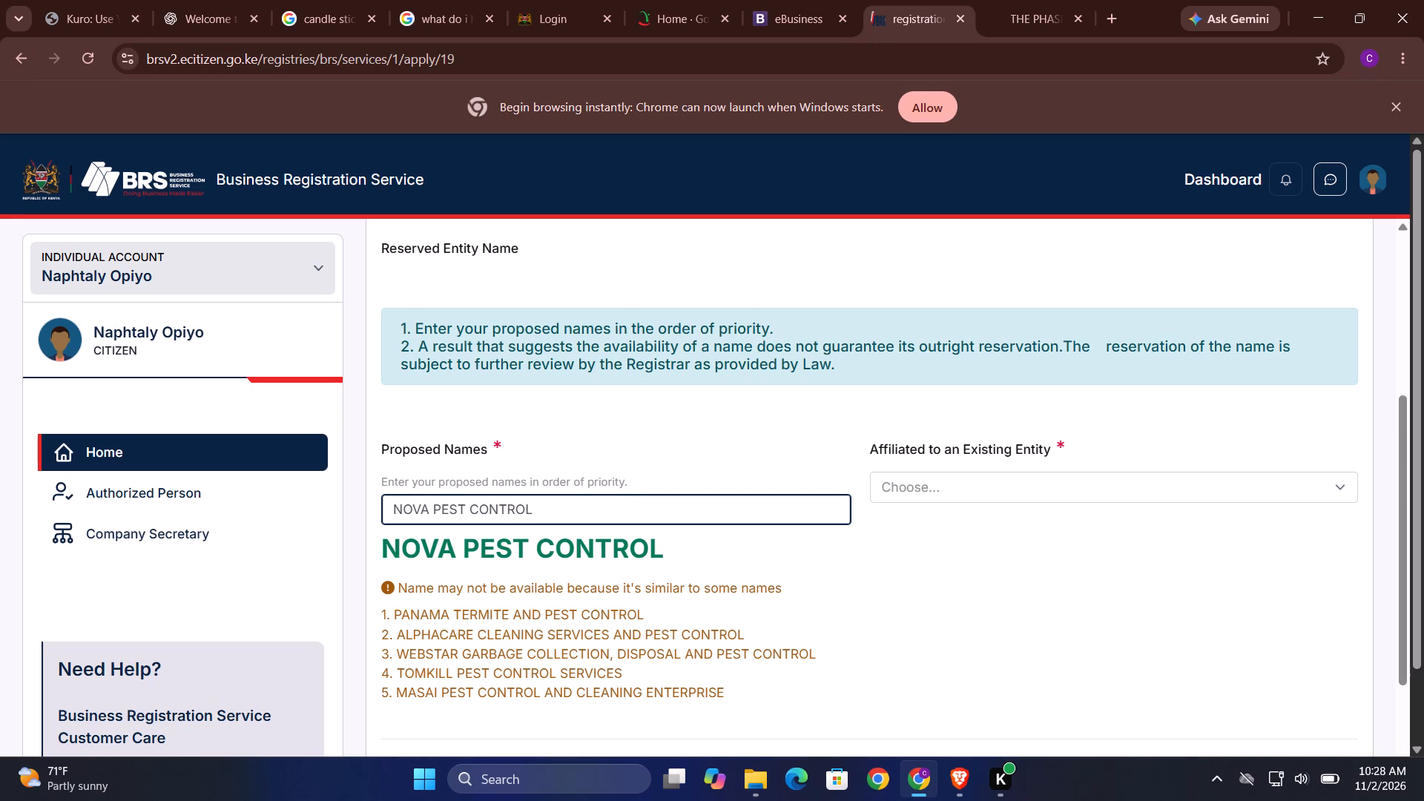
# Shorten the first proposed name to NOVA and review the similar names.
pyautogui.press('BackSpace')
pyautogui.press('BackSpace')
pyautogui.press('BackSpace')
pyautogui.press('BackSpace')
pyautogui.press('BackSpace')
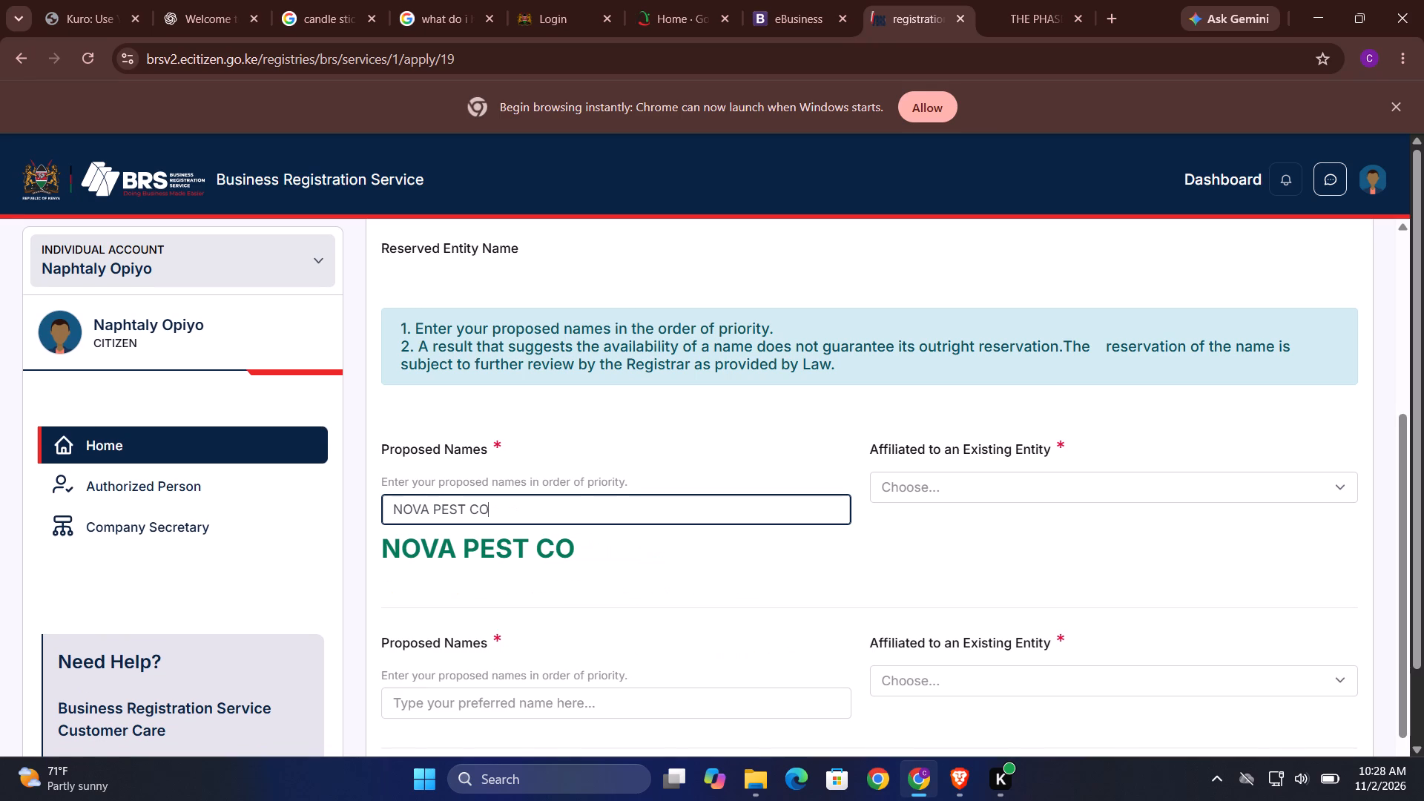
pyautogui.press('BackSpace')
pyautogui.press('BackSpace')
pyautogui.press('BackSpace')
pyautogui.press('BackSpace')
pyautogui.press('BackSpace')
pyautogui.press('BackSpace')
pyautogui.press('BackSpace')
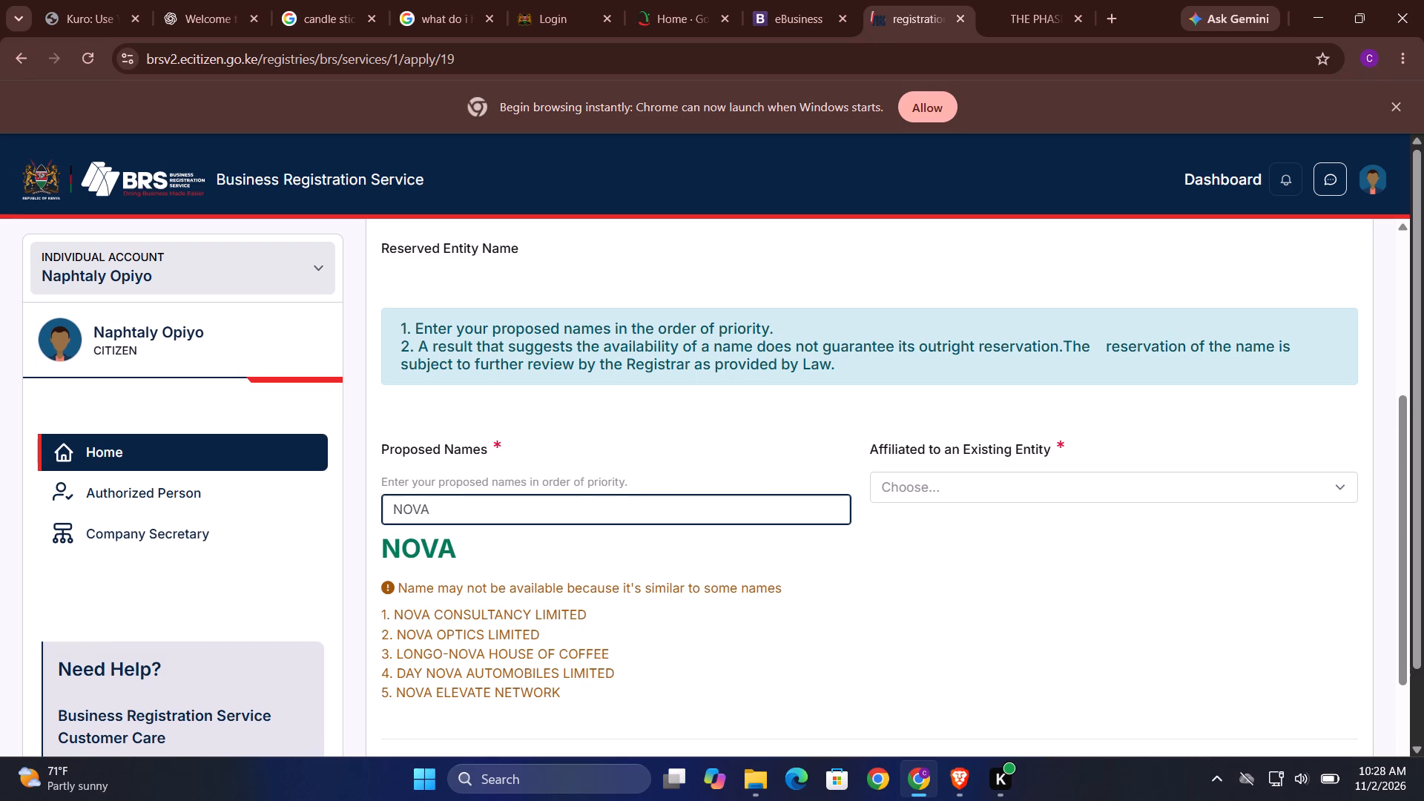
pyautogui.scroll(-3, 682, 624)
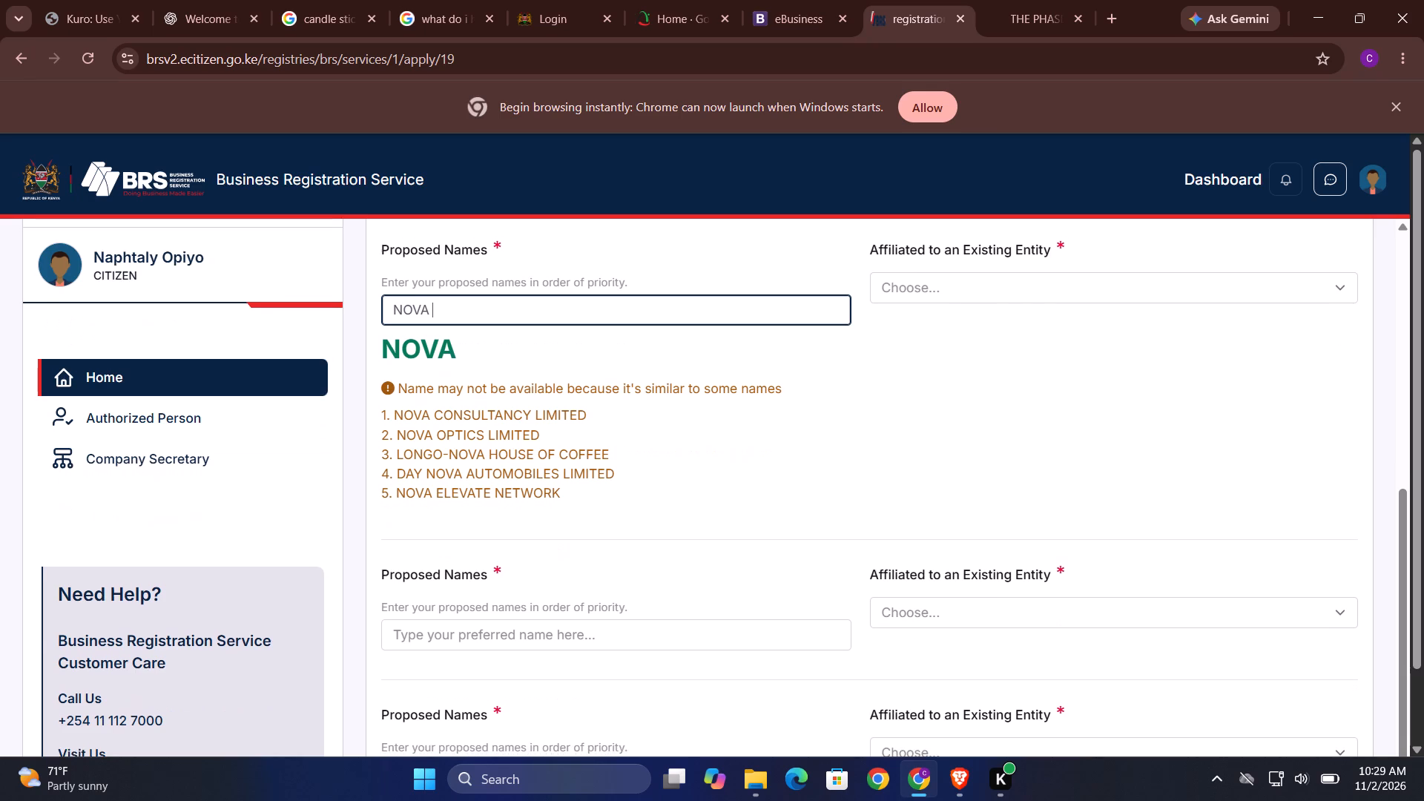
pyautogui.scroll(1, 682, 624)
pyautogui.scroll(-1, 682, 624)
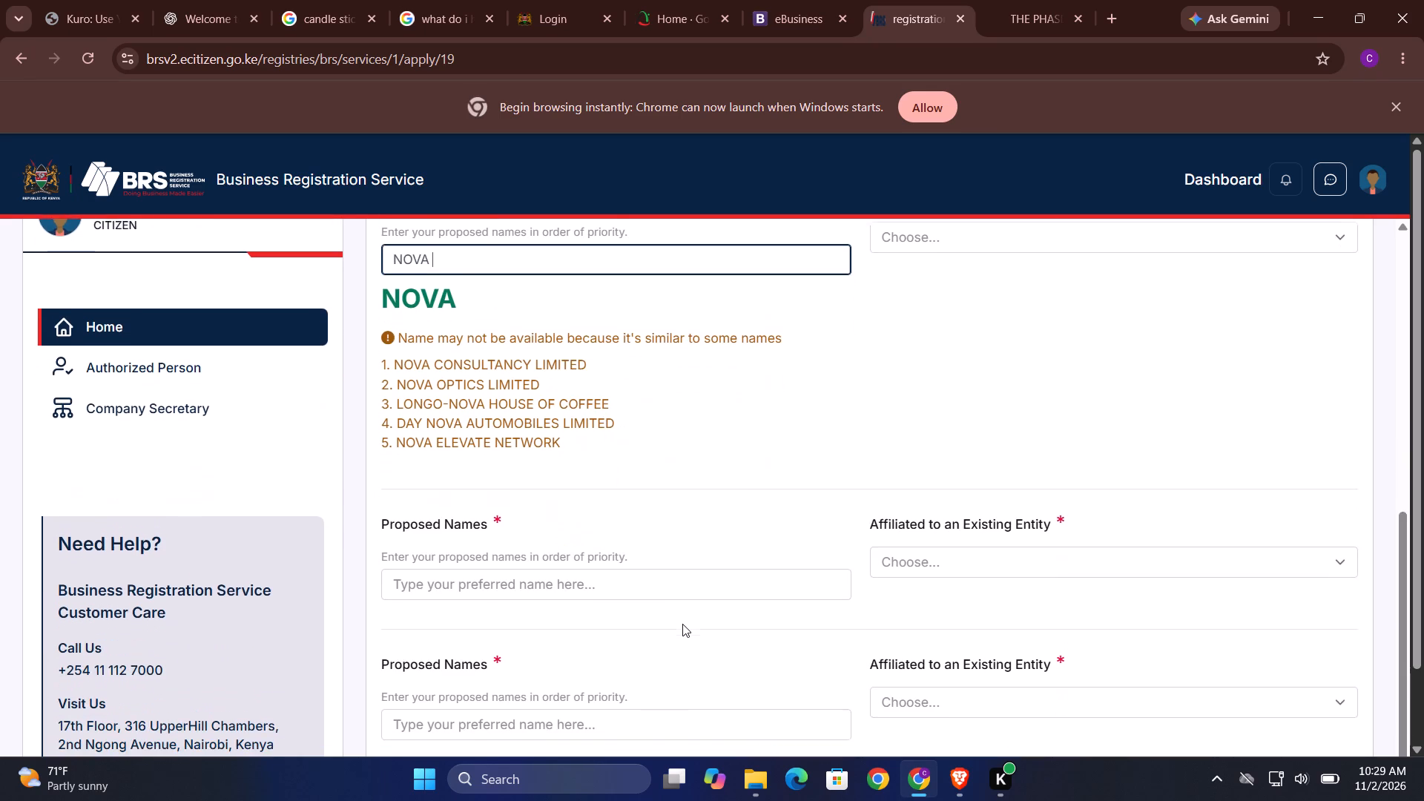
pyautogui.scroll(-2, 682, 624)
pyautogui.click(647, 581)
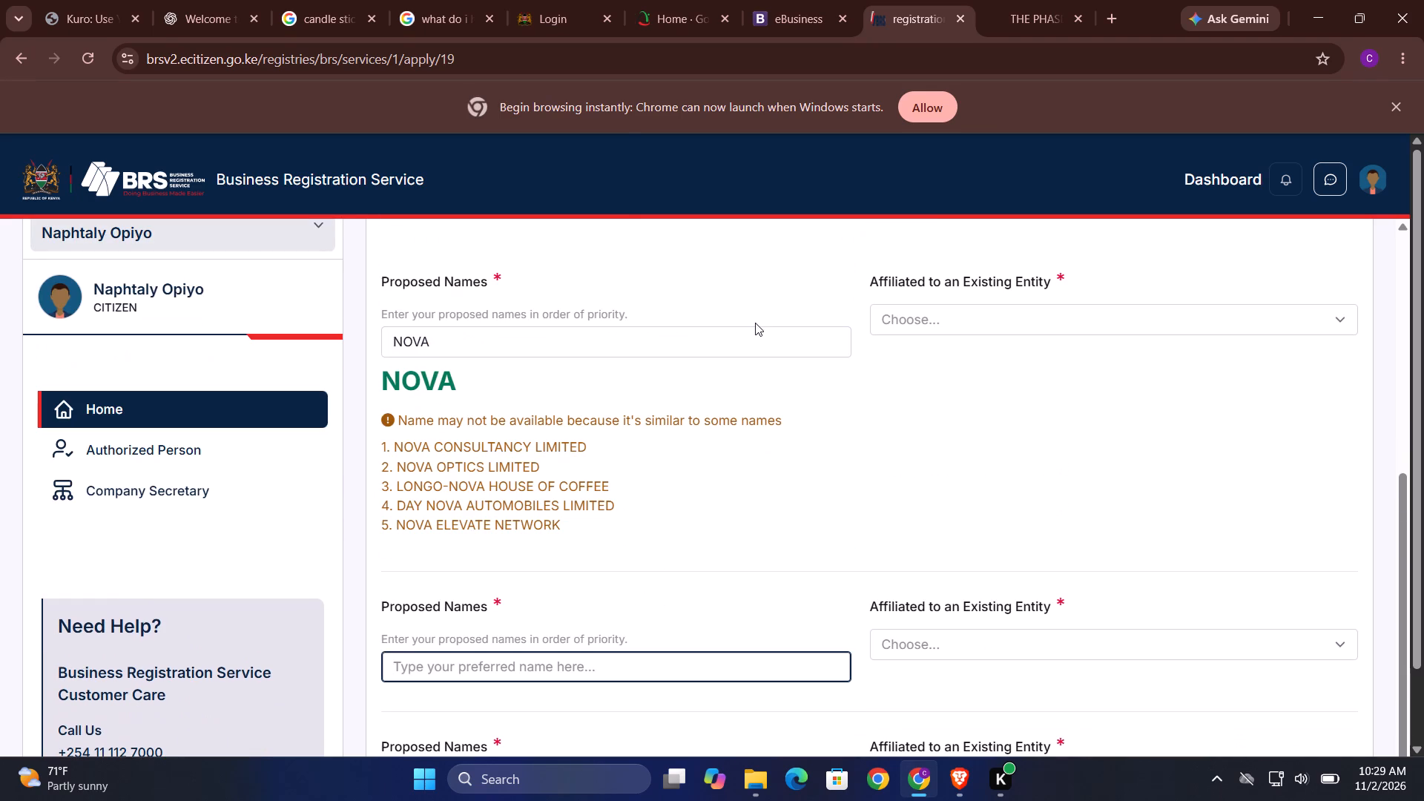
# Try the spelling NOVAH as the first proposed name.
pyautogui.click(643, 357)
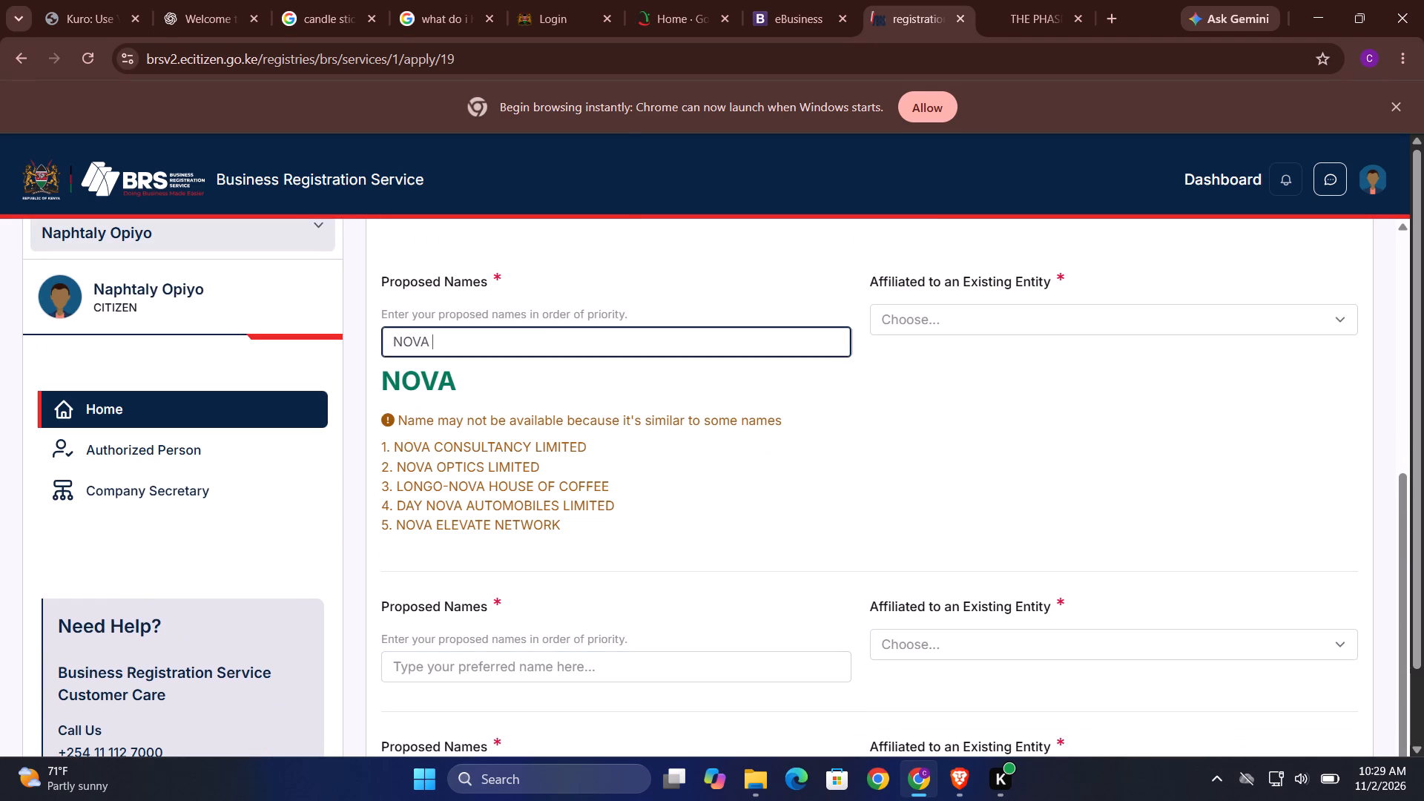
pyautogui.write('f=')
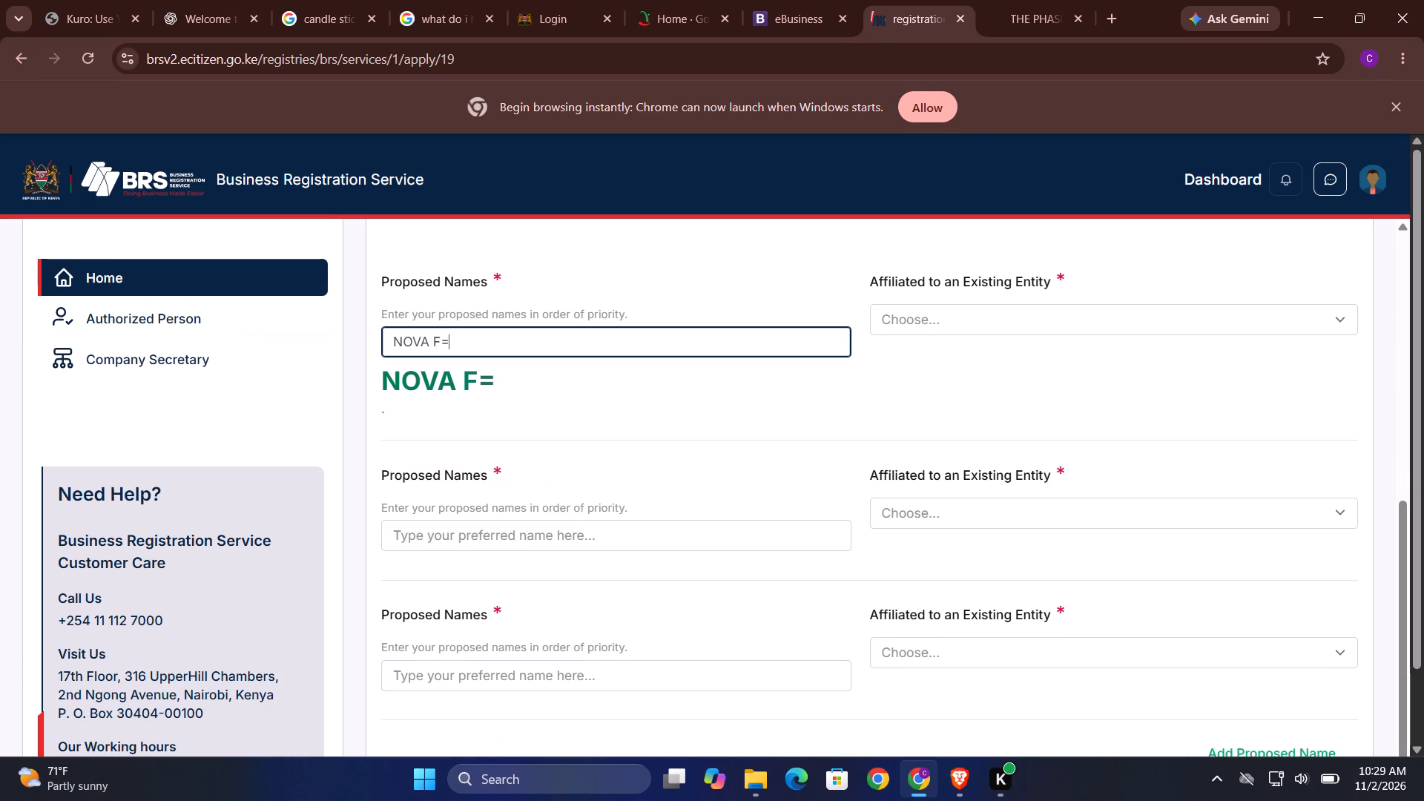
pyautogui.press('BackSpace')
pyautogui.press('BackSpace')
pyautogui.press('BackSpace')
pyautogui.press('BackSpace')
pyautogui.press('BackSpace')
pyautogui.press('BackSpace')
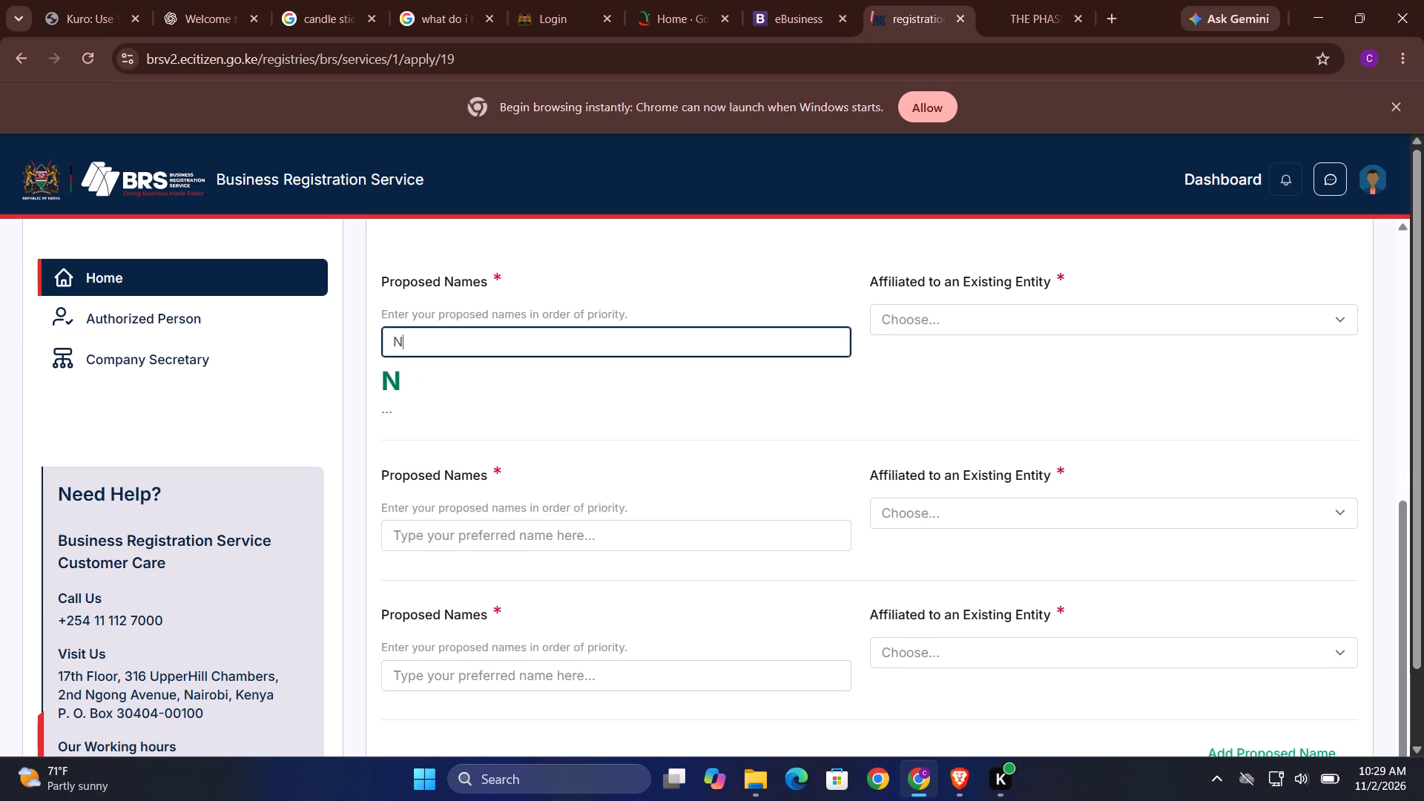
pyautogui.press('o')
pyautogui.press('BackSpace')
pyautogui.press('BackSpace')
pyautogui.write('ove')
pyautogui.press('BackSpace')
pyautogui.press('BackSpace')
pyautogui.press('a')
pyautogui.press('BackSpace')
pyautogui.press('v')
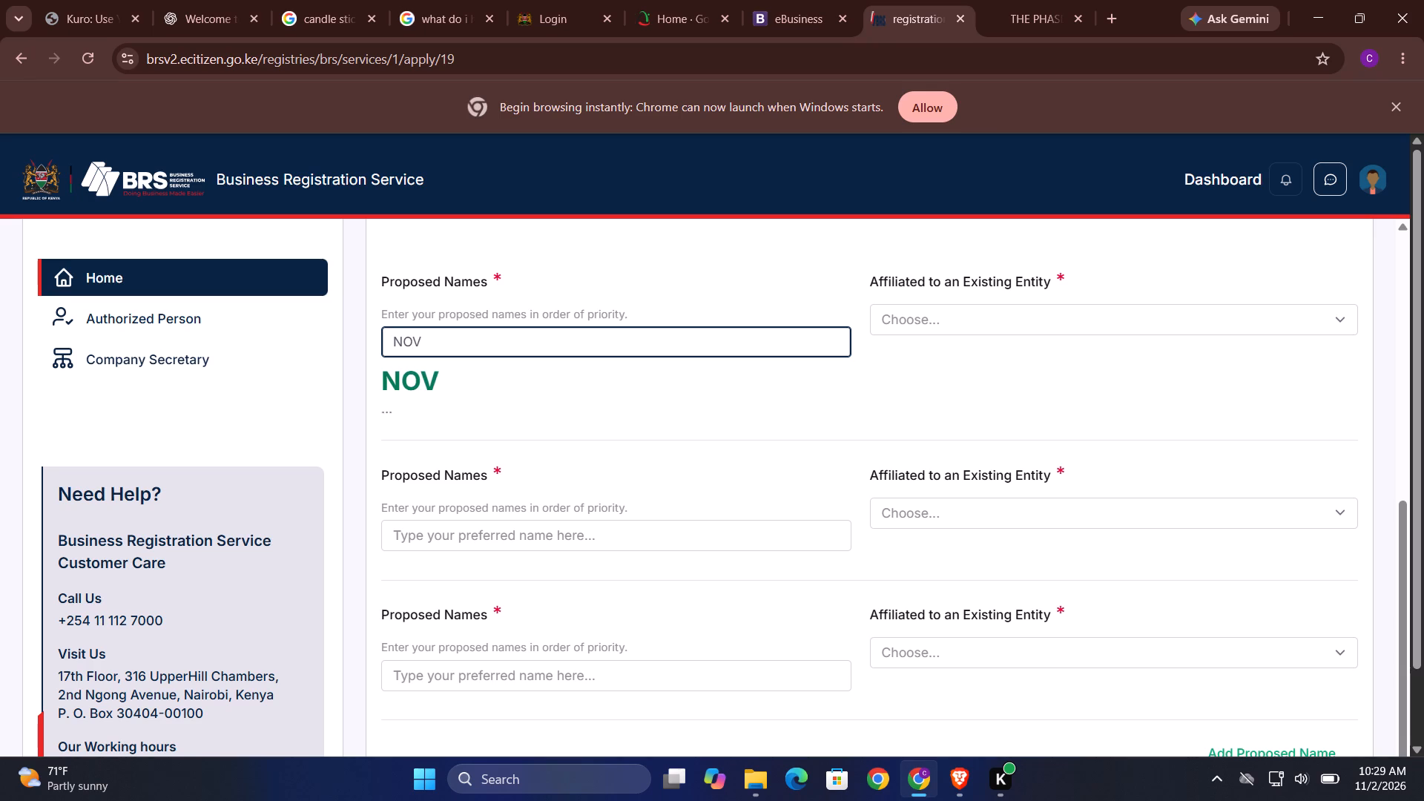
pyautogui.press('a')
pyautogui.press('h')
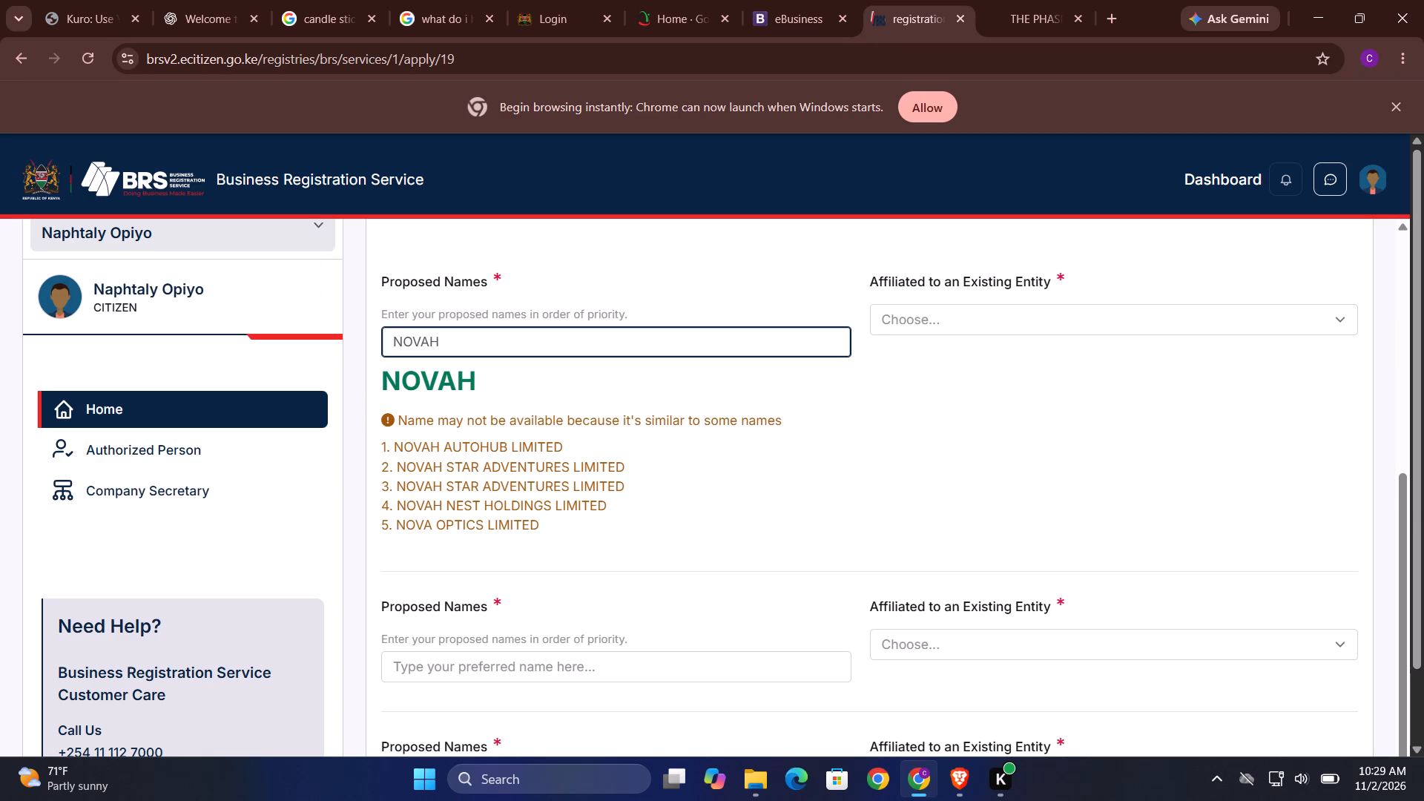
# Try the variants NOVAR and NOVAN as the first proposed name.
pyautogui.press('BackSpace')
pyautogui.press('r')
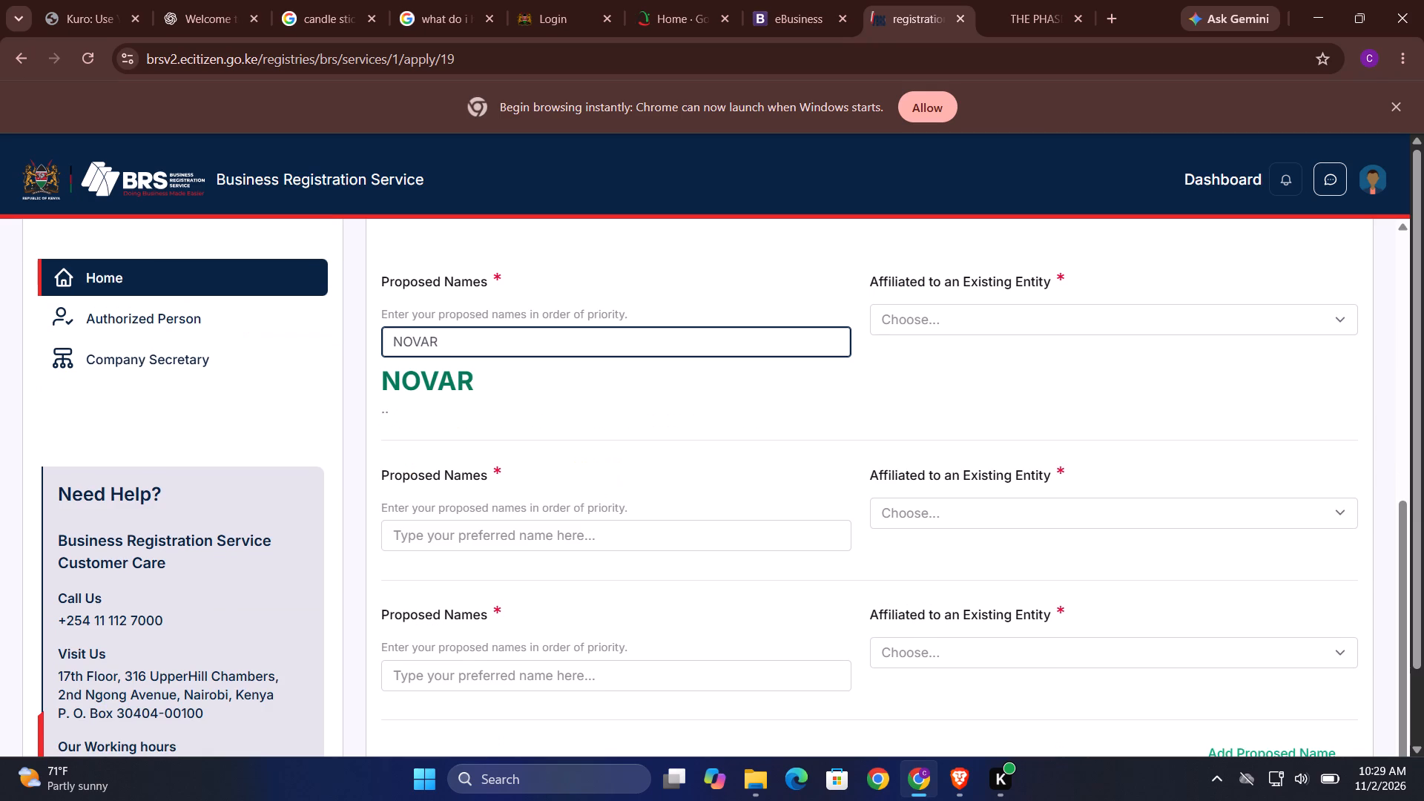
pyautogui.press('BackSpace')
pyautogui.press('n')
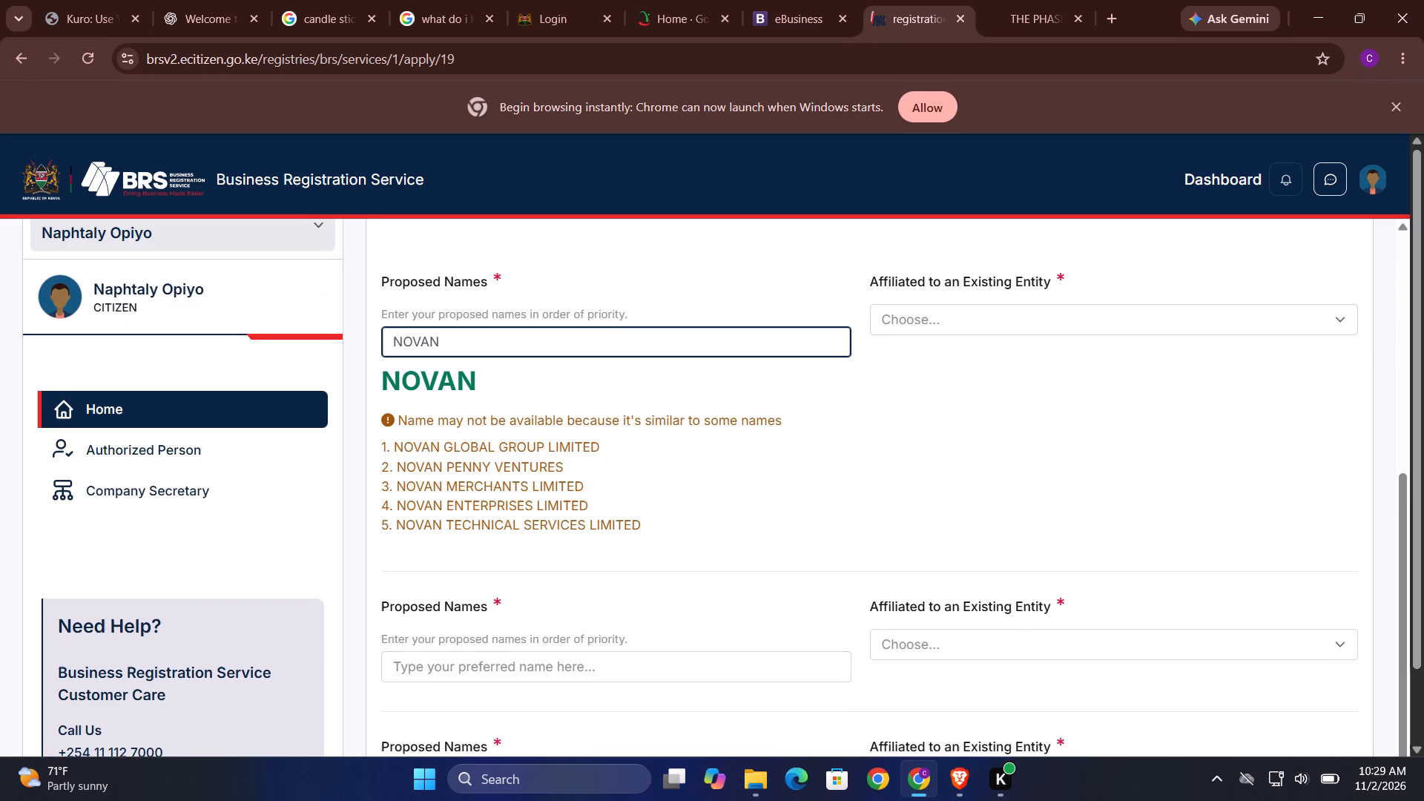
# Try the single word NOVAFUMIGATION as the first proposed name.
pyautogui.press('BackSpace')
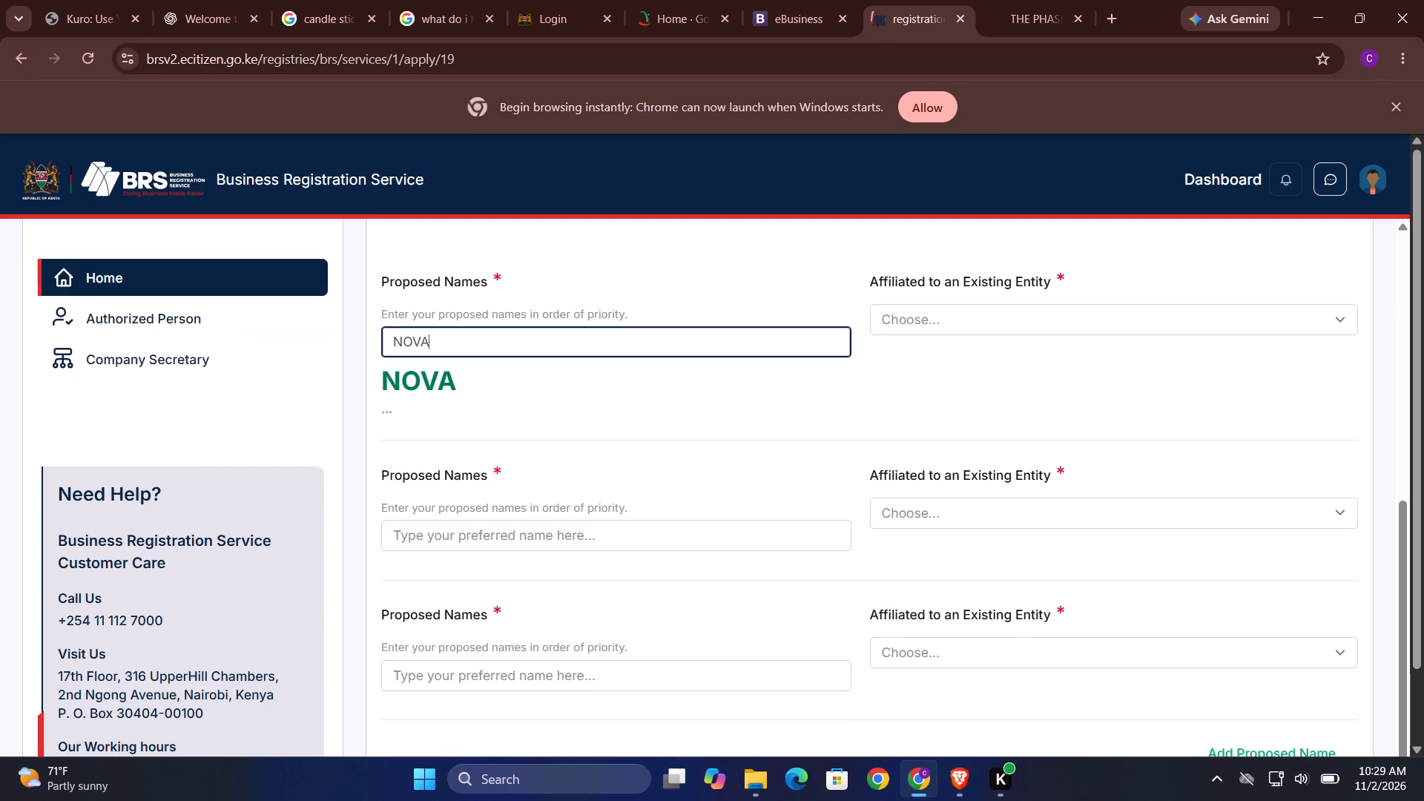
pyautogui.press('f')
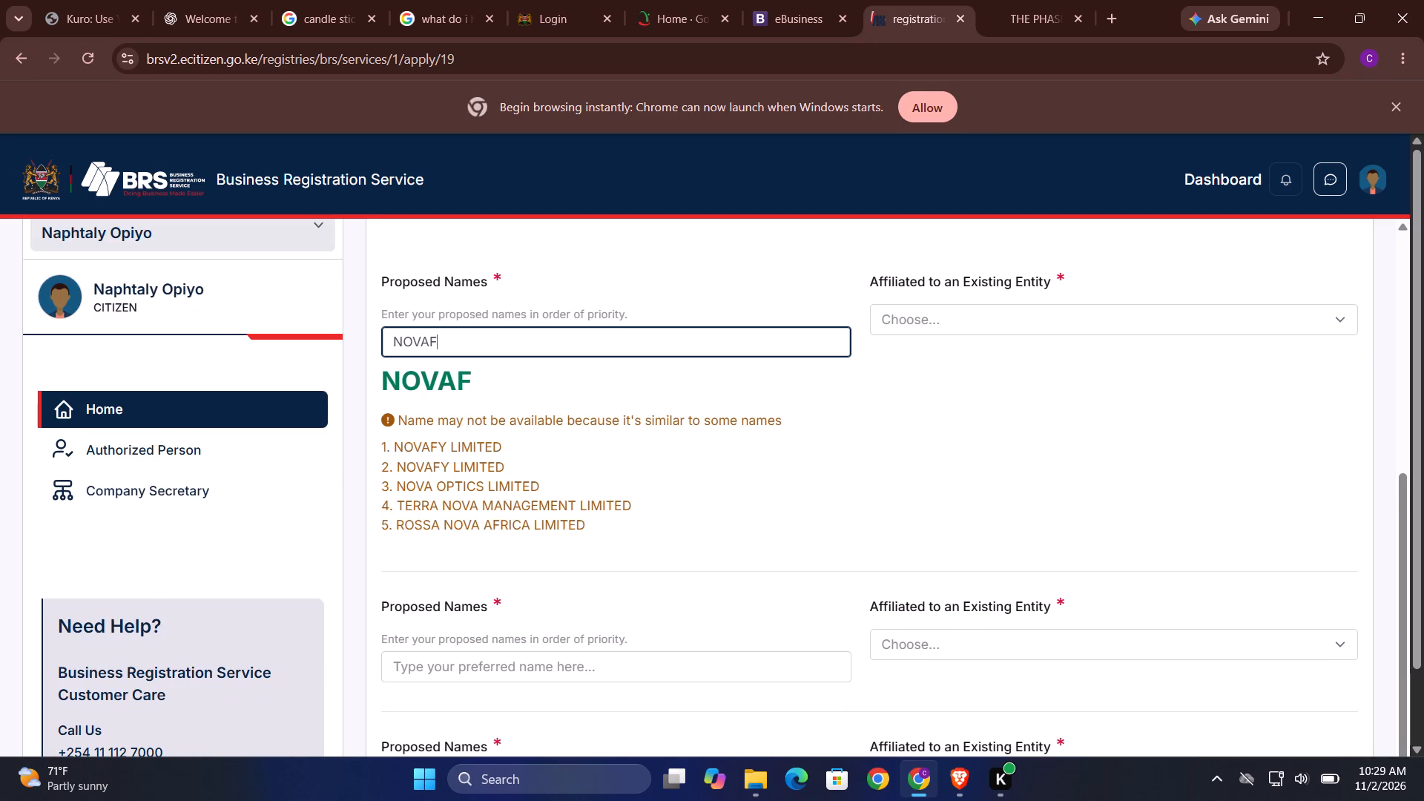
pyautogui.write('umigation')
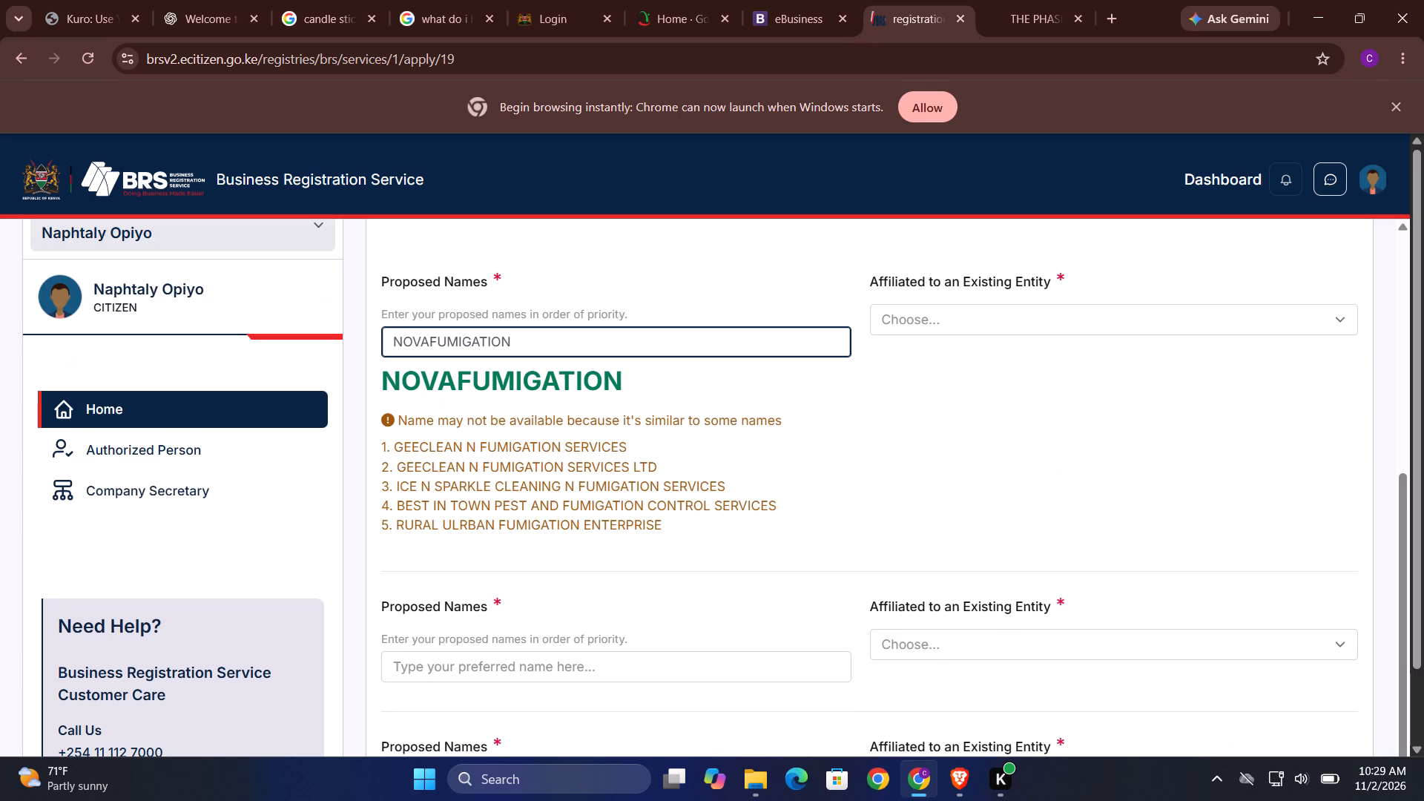
# Change the first proposed name to NOVA FUMIGATION, written as two words.
pyautogui.press('BackSpace')
pyautogui.press('BackSpace')
pyautogui.press('BackSpace')
pyautogui.press('BackSpace')
pyautogui.press('BackSpace')
pyautogui.press('BackSpace')
pyautogui.press('BackSpace')
pyautogui.press('BackSpace')
pyautogui.press('BackSpace')
pyautogui.press('BackSpace')
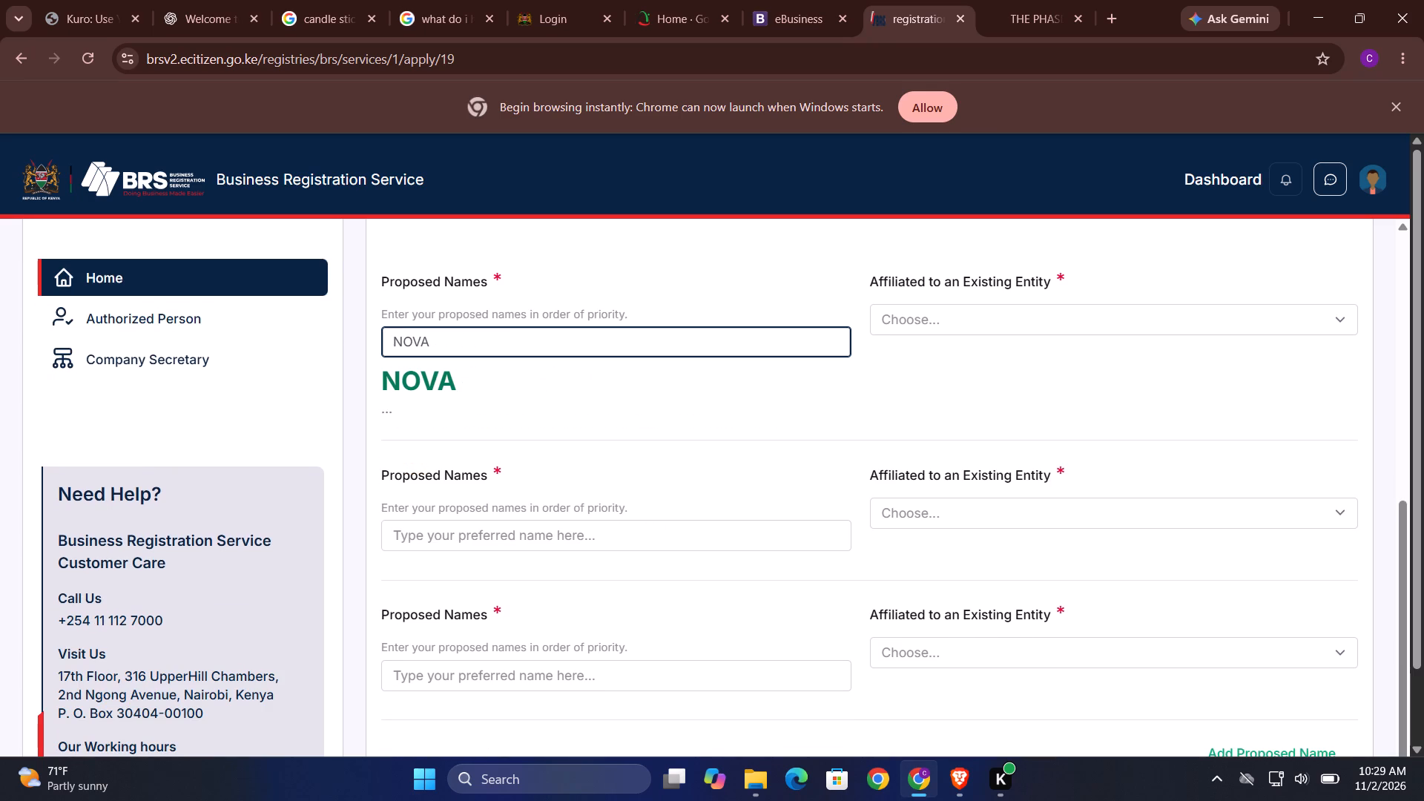
pyautogui.press('space')
pyautogui.write('fumigation')
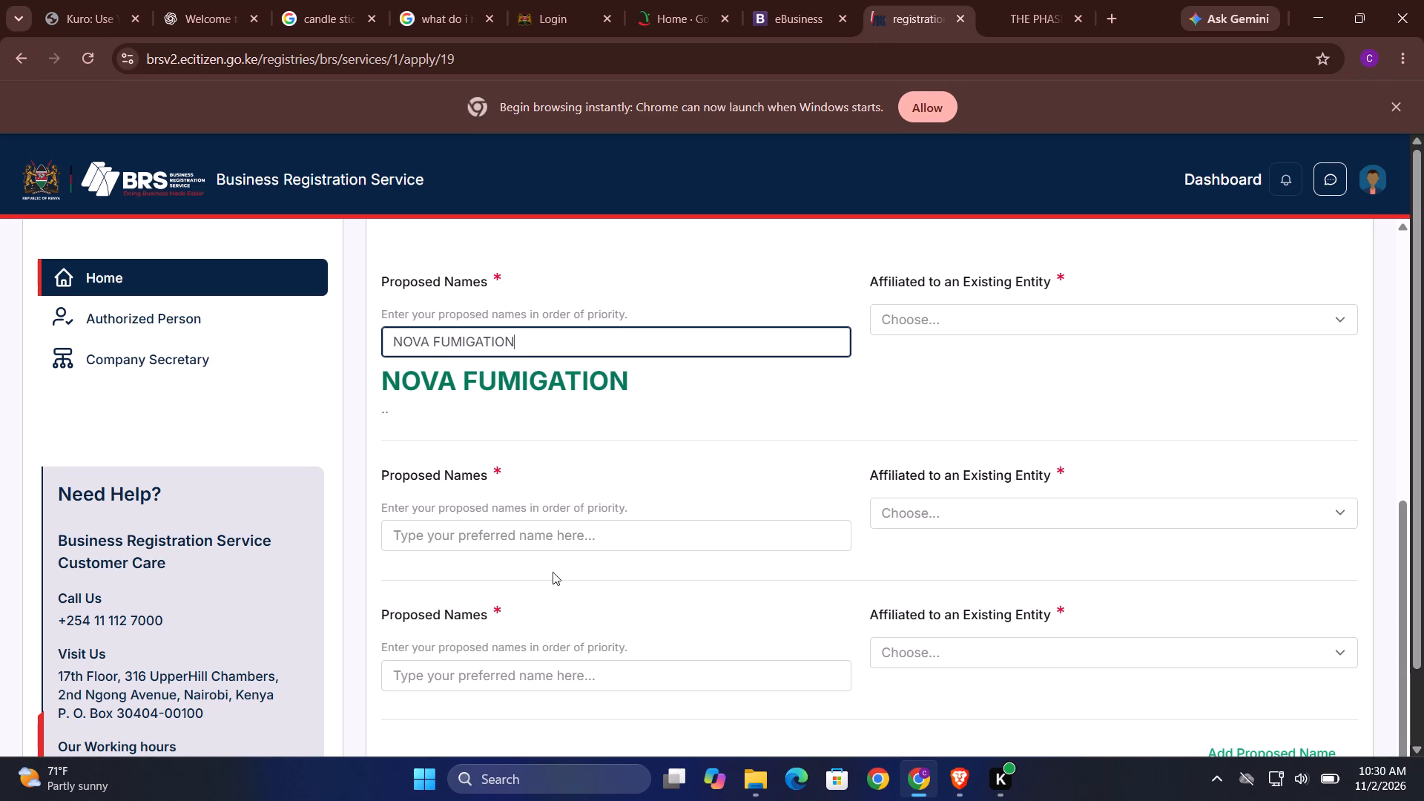
# Enter NOVA FUMIGATION as the second proposed name and check its availability feedback.
pyautogui.click(533, 547)
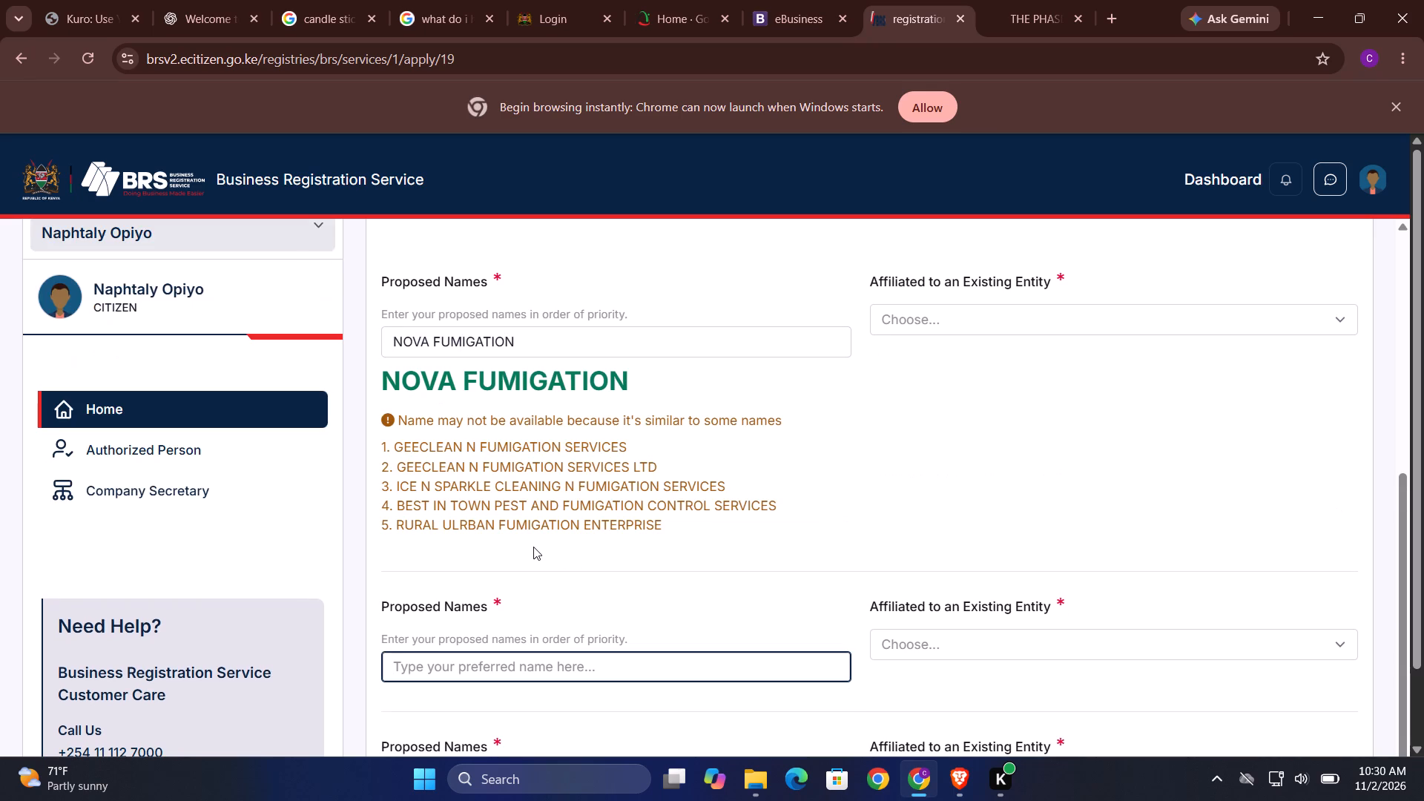
pyautogui.press('n')
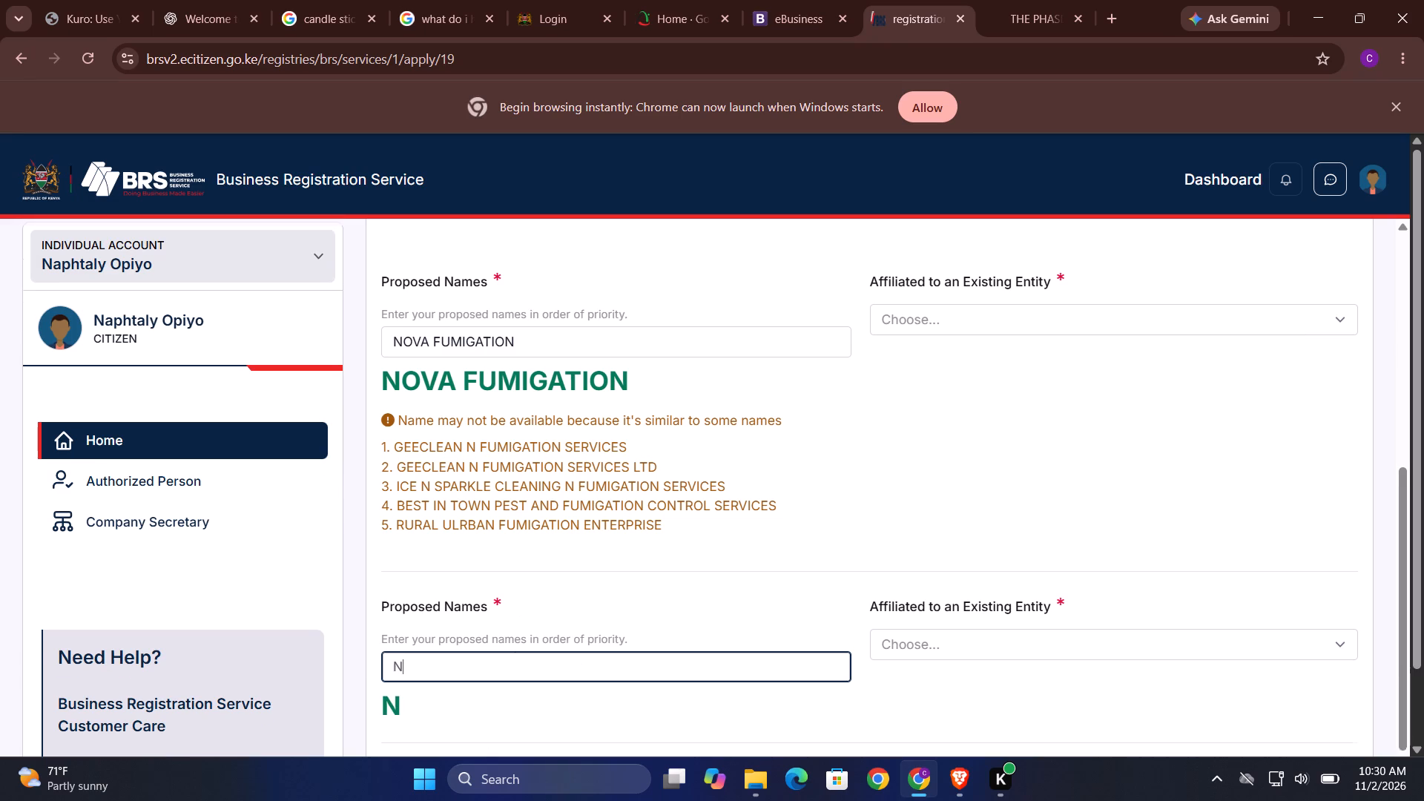
pyautogui.press('o')
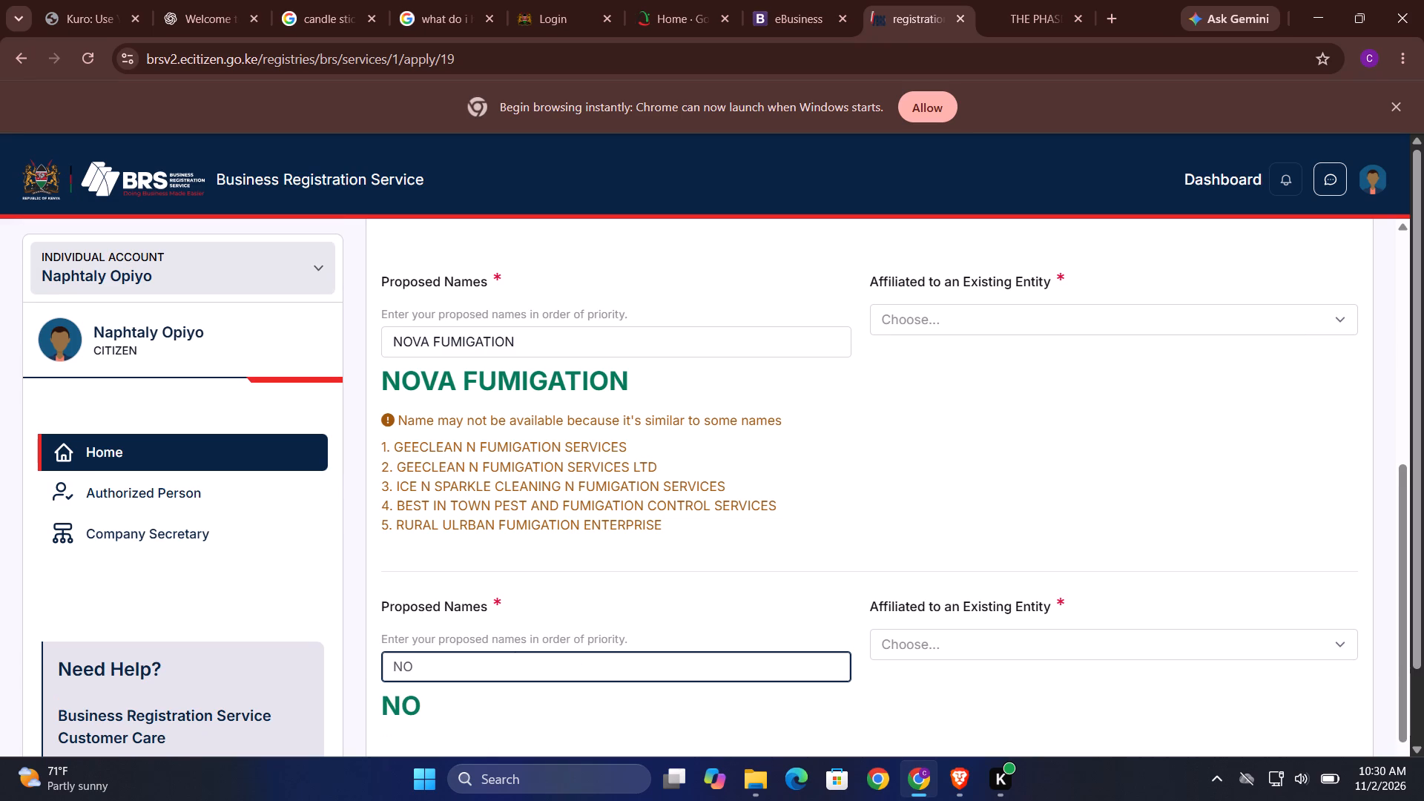
pyautogui.write('va fumigation')
pyautogui.scroll(-1, 682, 639)
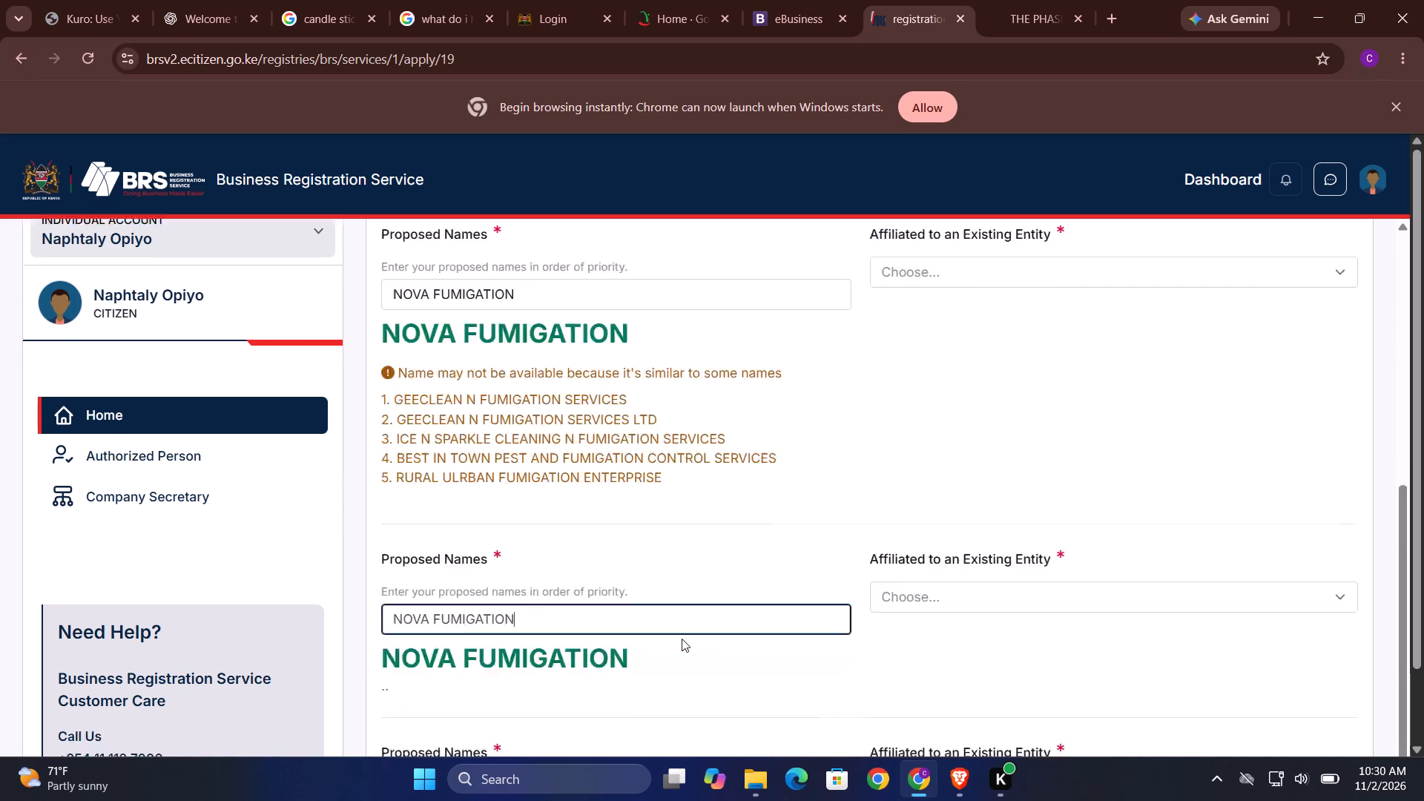
pyautogui.scroll(-2, 682, 639)
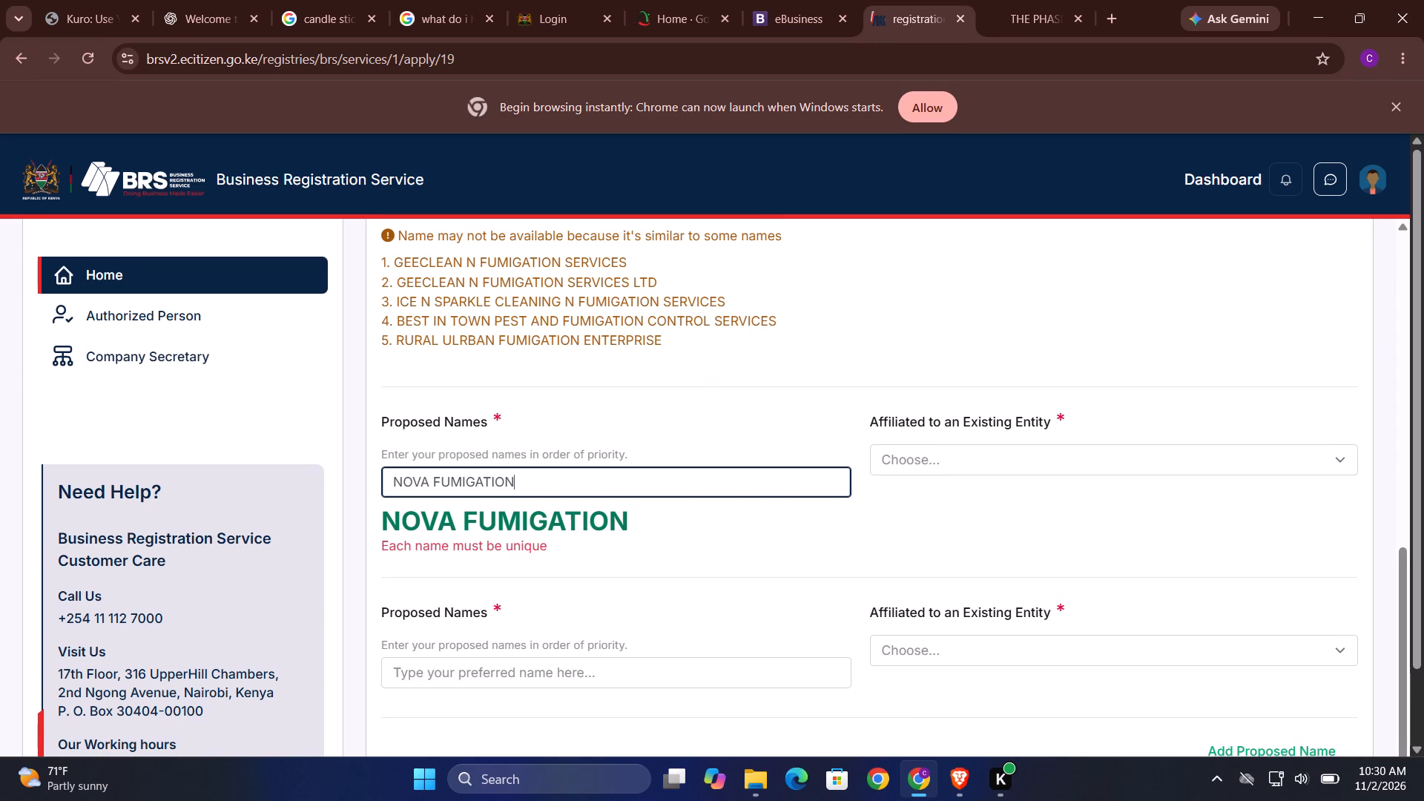
# Change the second proposed name to NOVAR FUMIGATION and review the similar names.
pyautogui.scroll(2, 593, 678)
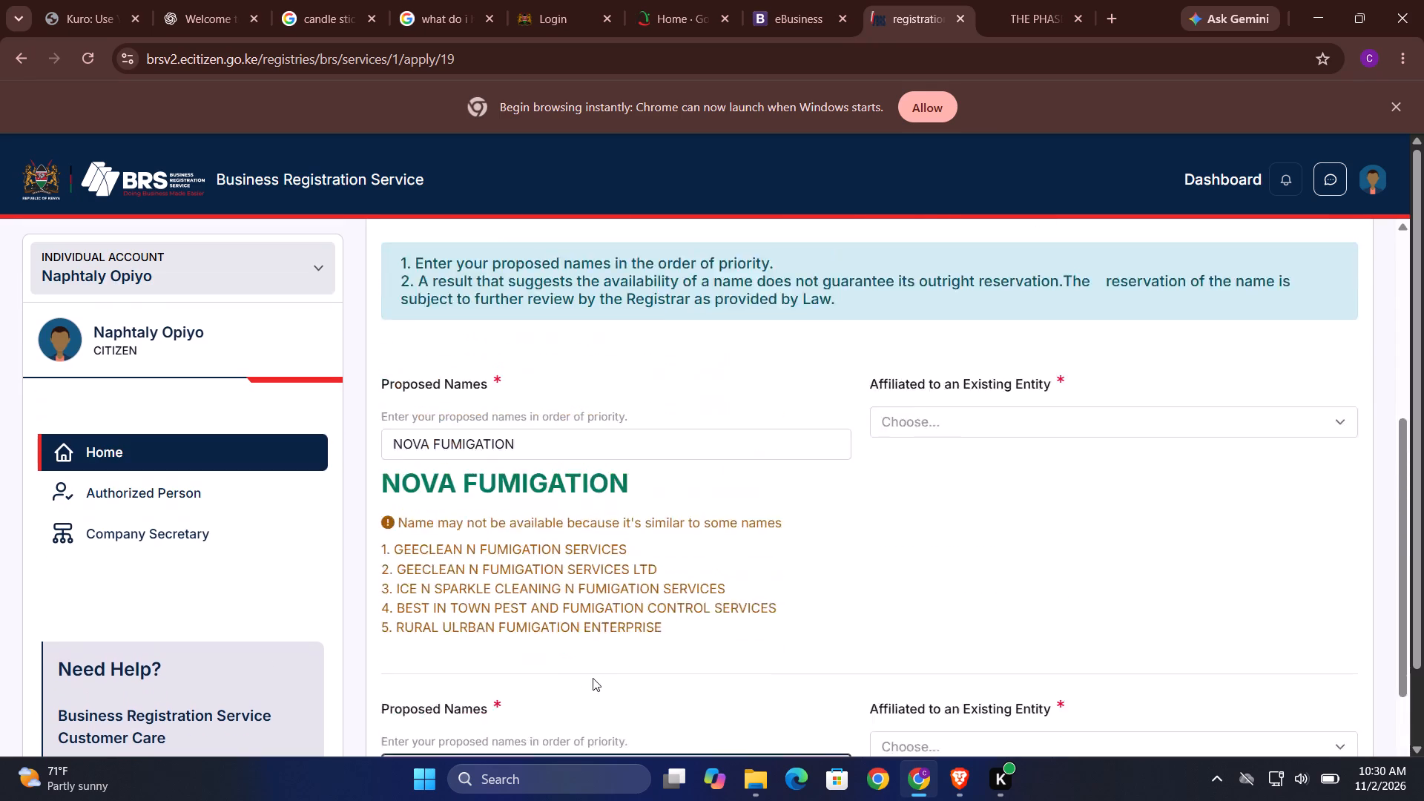
pyautogui.scroll(1, 593, 678)
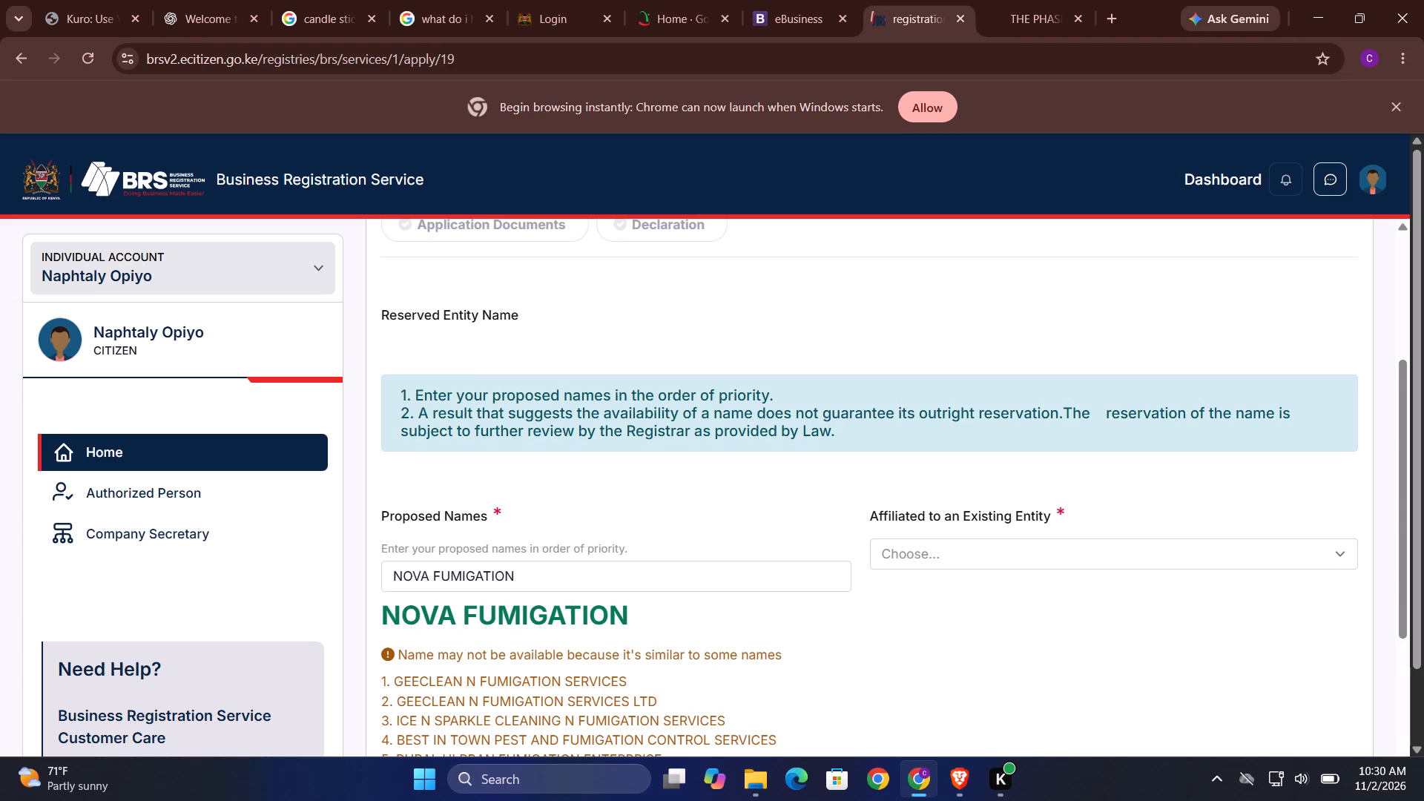
pyautogui.scroll(-3, 593, 678)
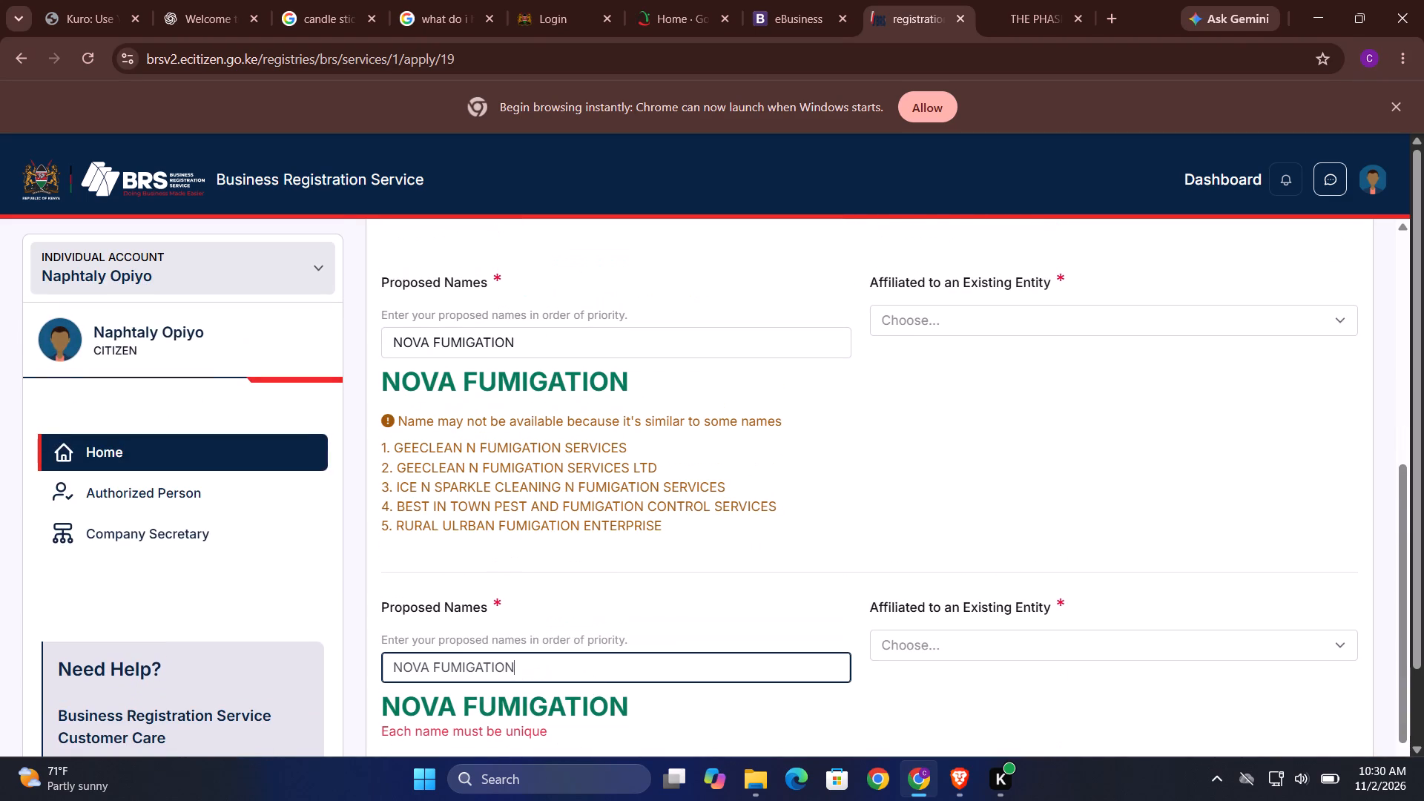
pyautogui.scroll(-3, 593, 678)
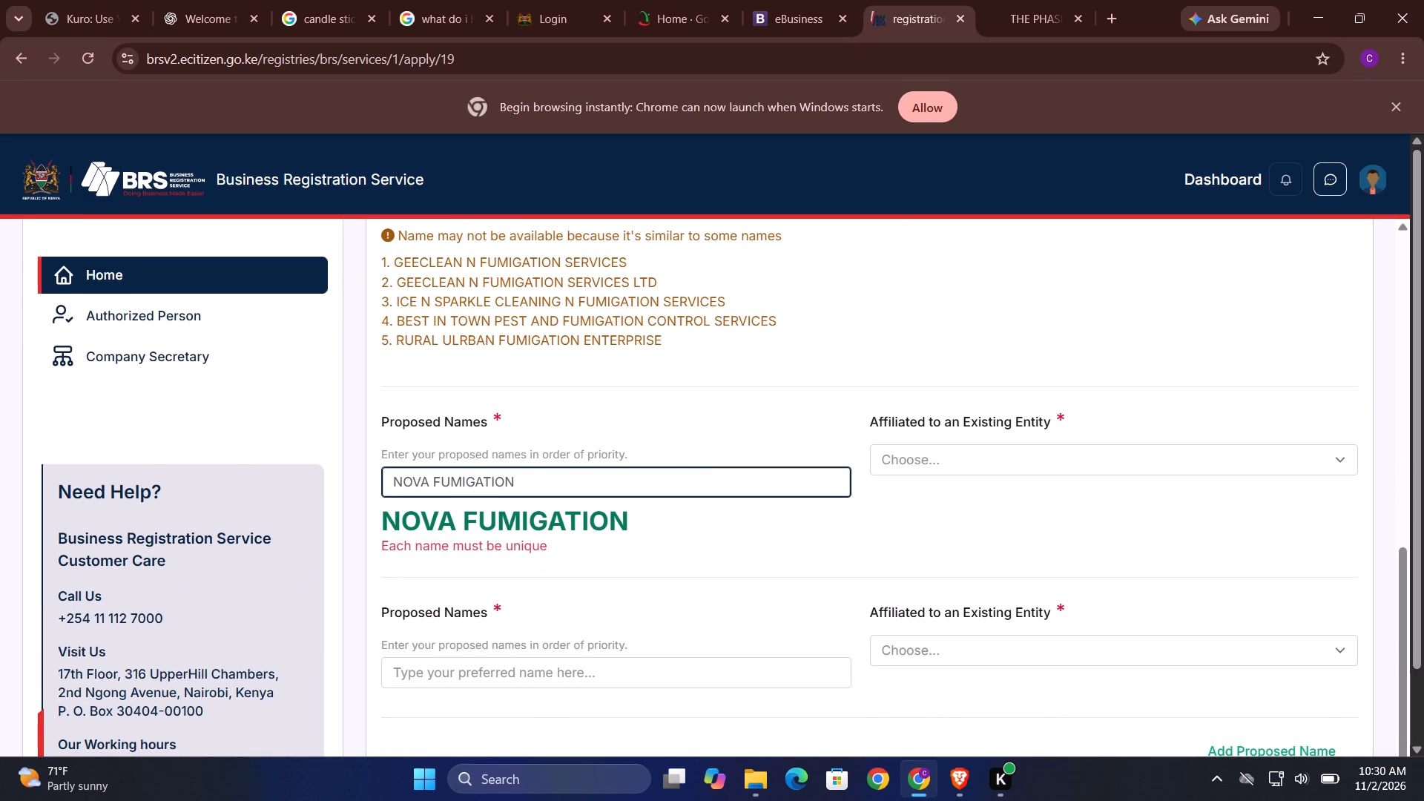
pyautogui.scroll(2, 526, 484)
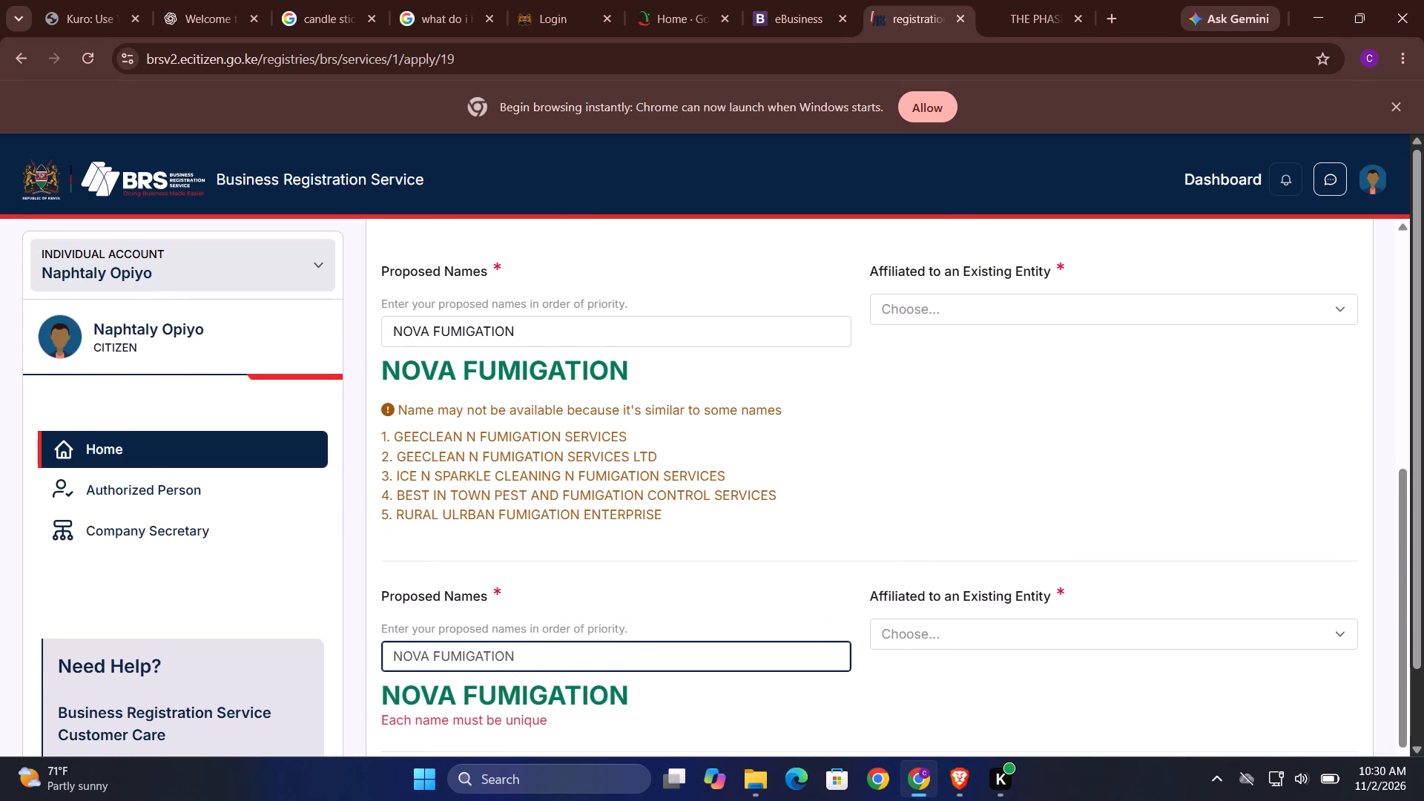
pyautogui.click(427, 661)
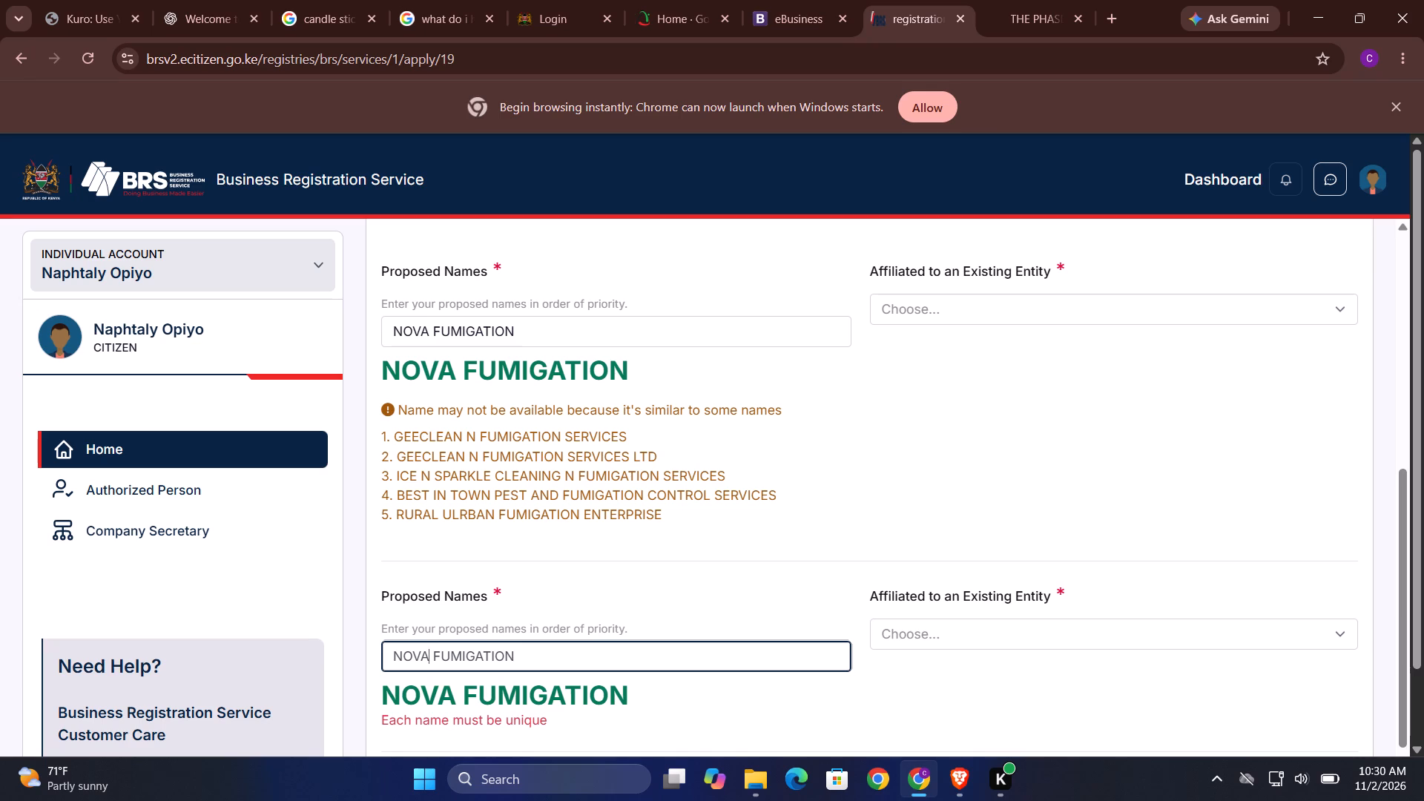
pyautogui.press('r')
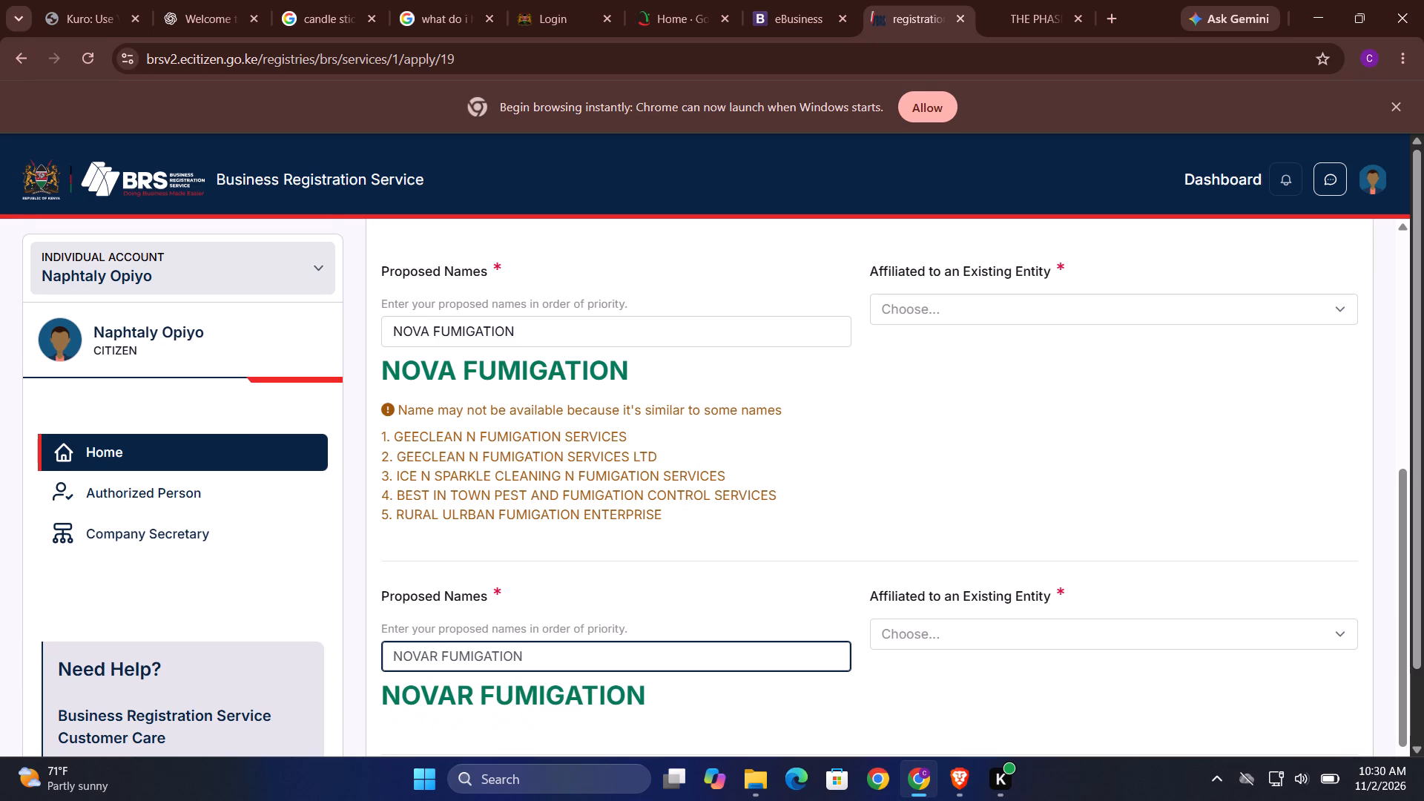
pyautogui.scroll(-1, 580, 619)
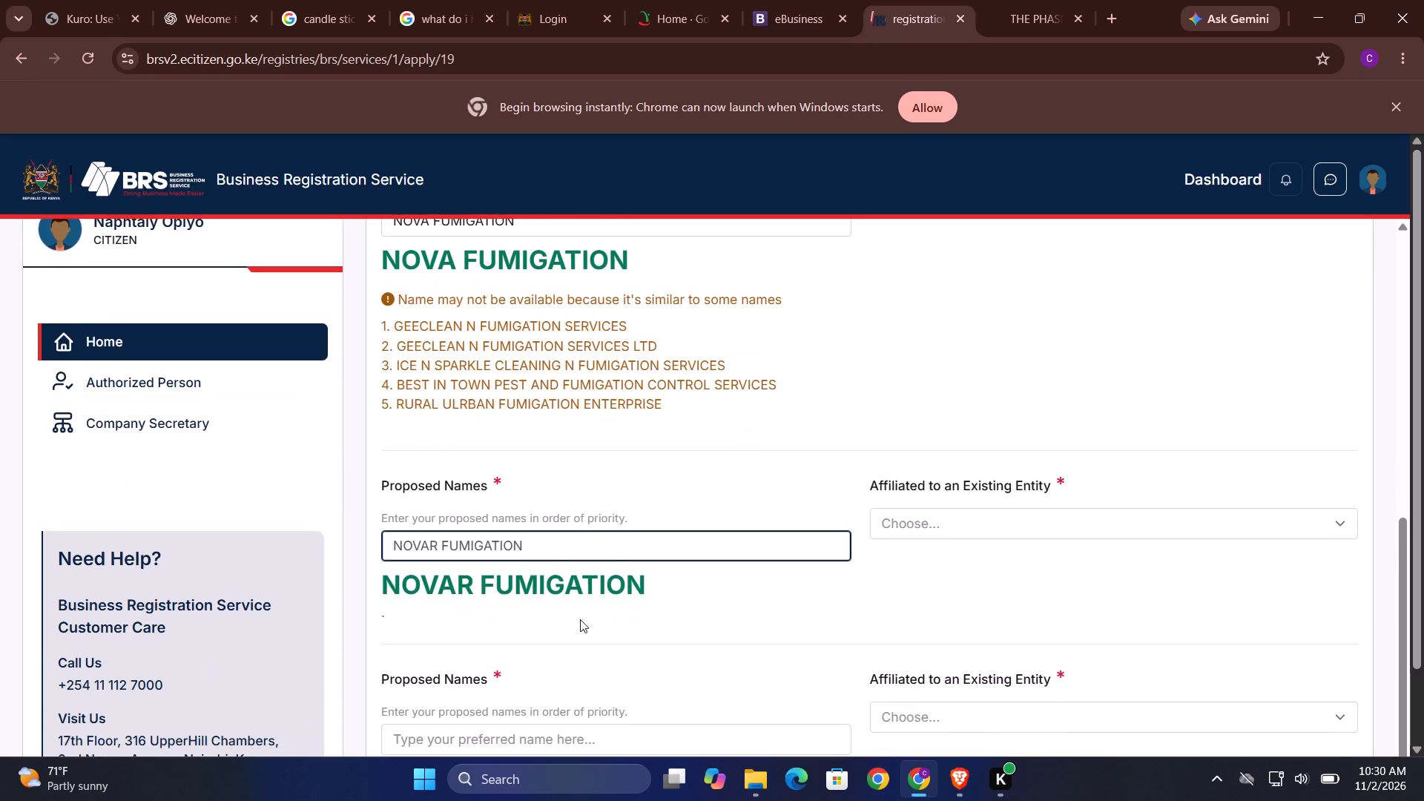
pyautogui.scroll(-2, 580, 619)
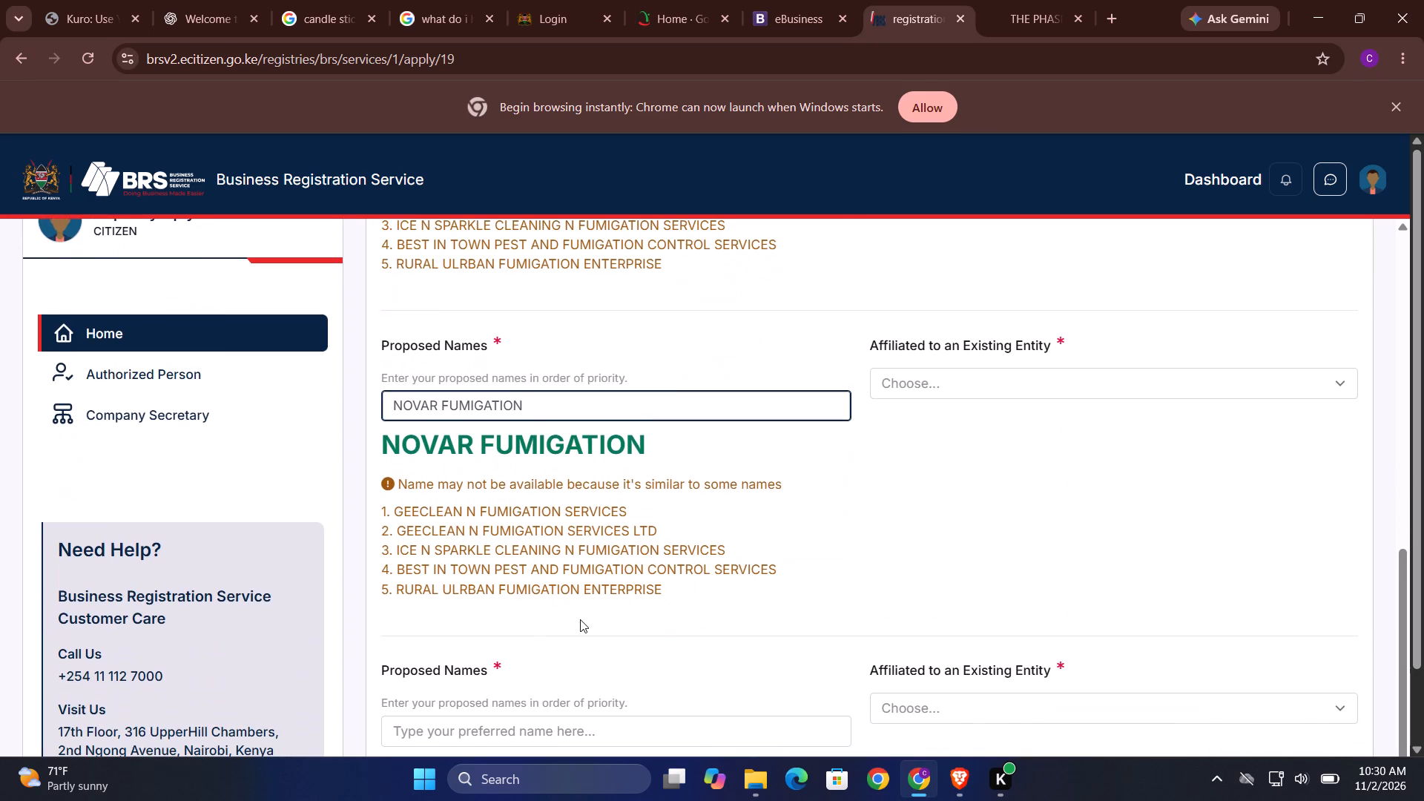
pyautogui.hscroll(1, 580, 619)
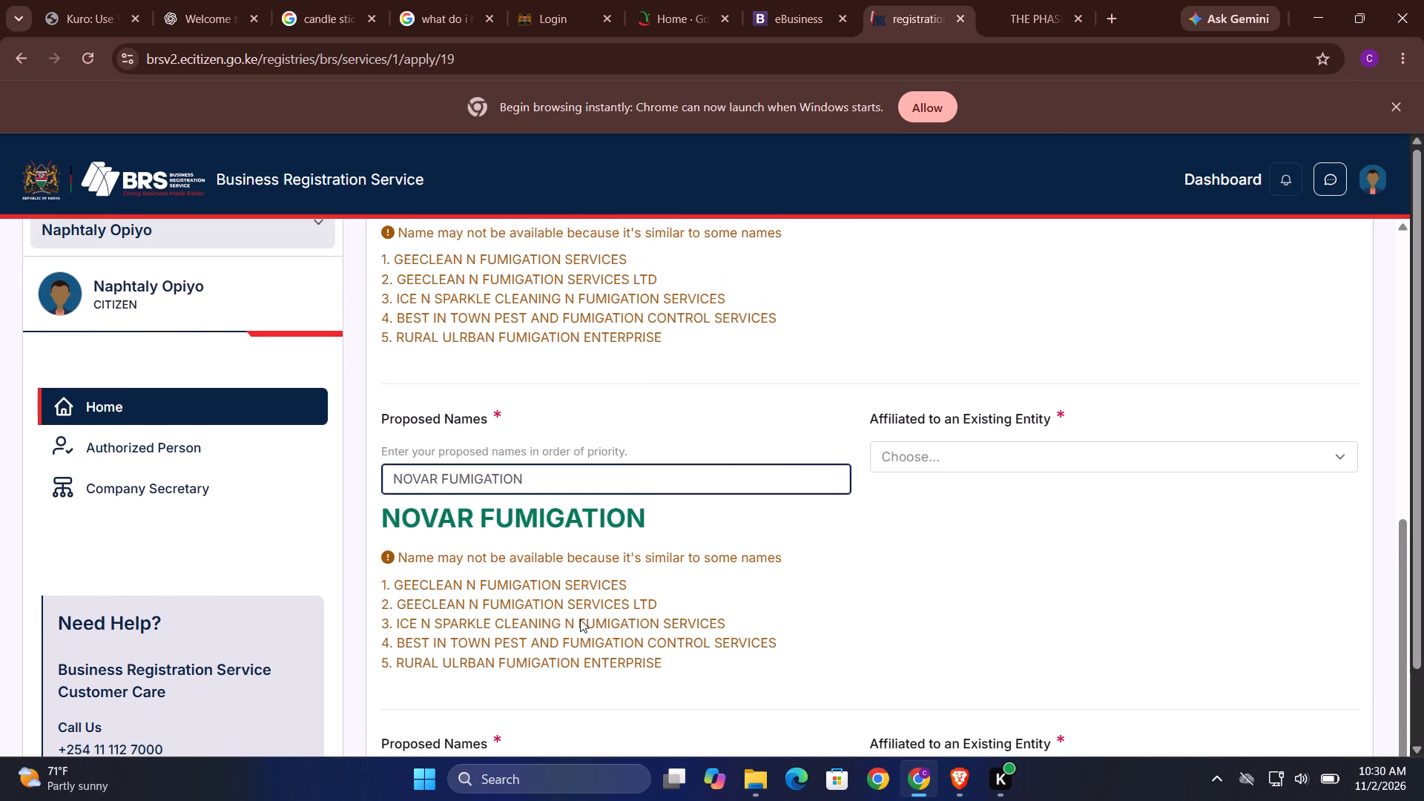
pyautogui.hscroll(1, 580, 619)
pyautogui.click(512, 675)
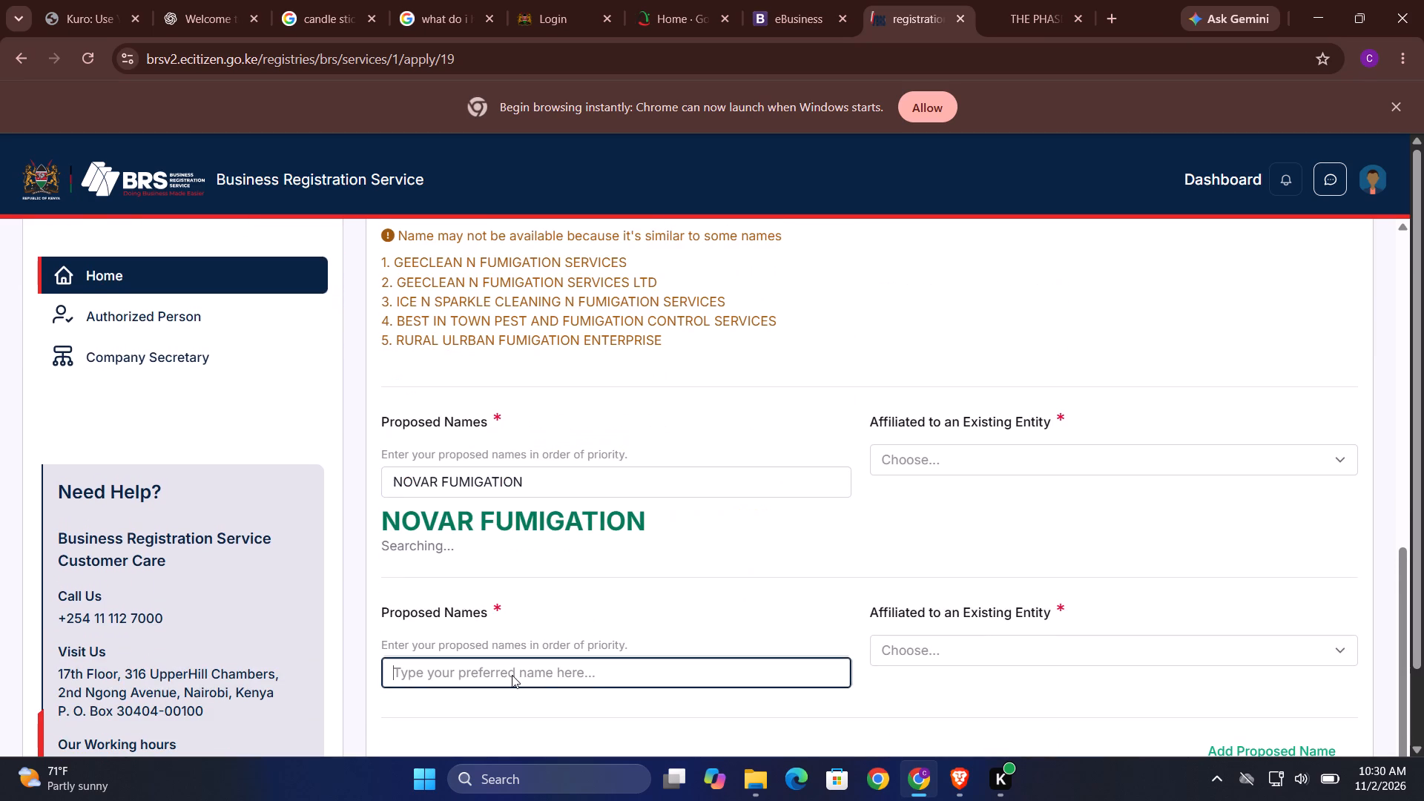
pyautogui.scroll(-2, 512, 675)
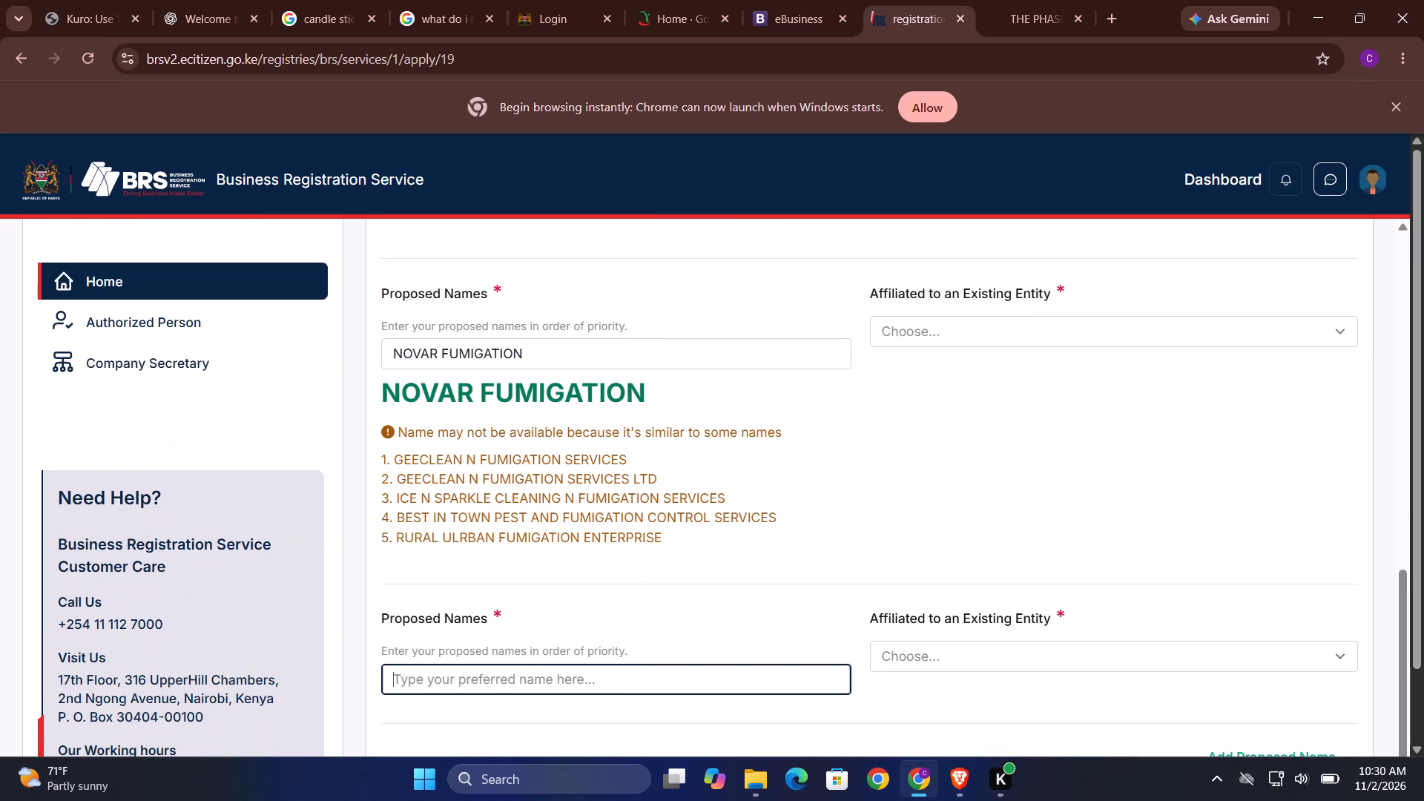
# Set Affiliated to an Existing Entity to YES for the first proposed name, NOVA FUMIGATION.
pyautogui.scroll(3, 754, 517)
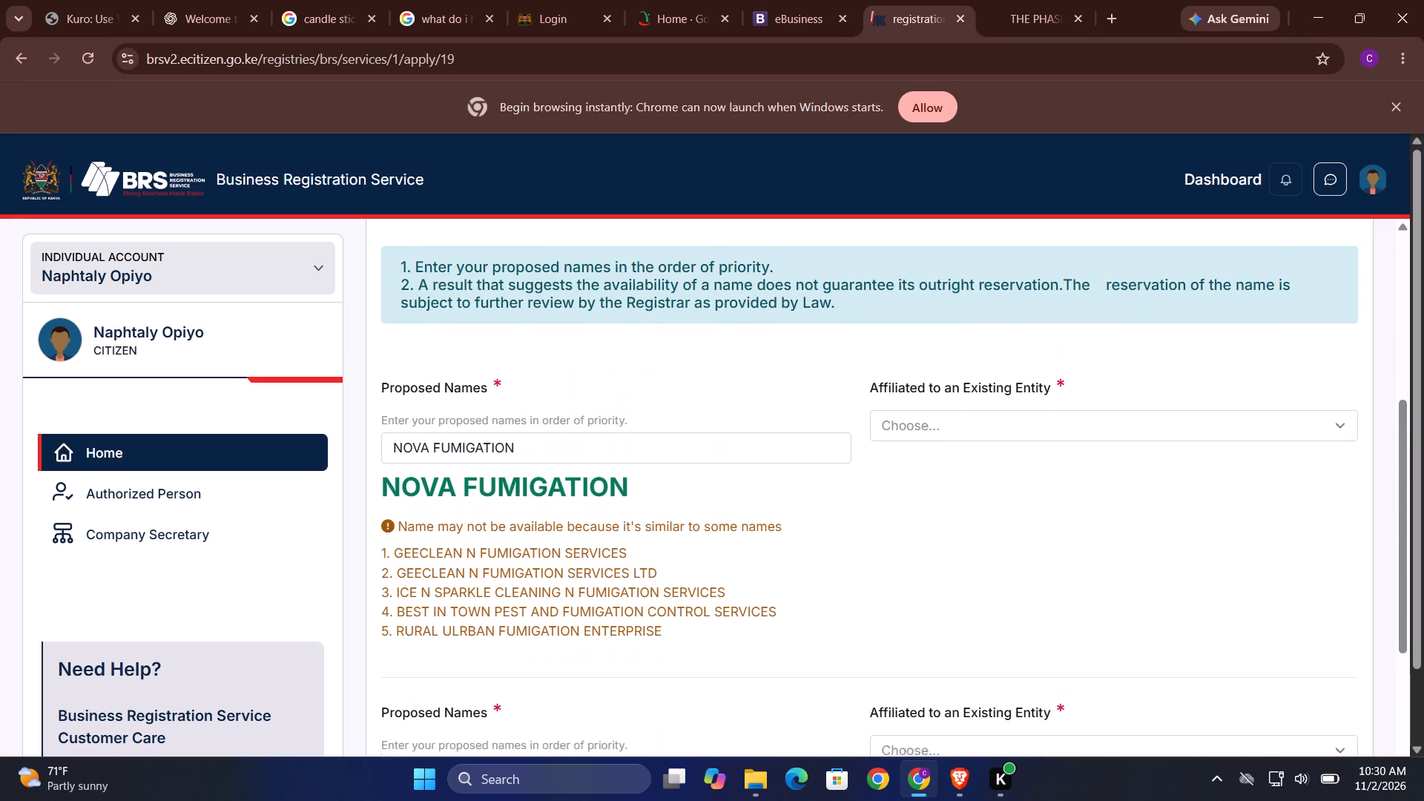
pyautogui.click(951, 448)
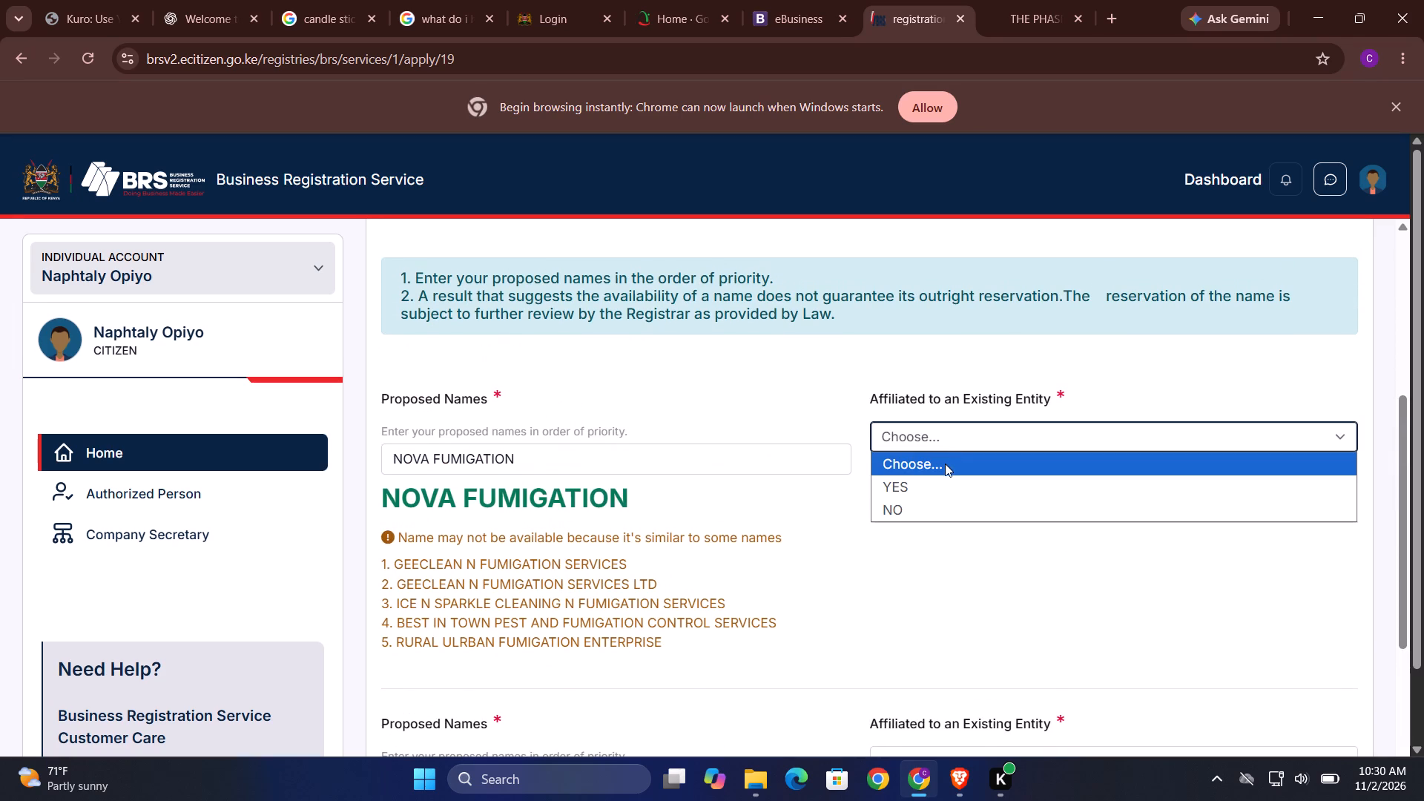
pyautogui.click(921, 492)
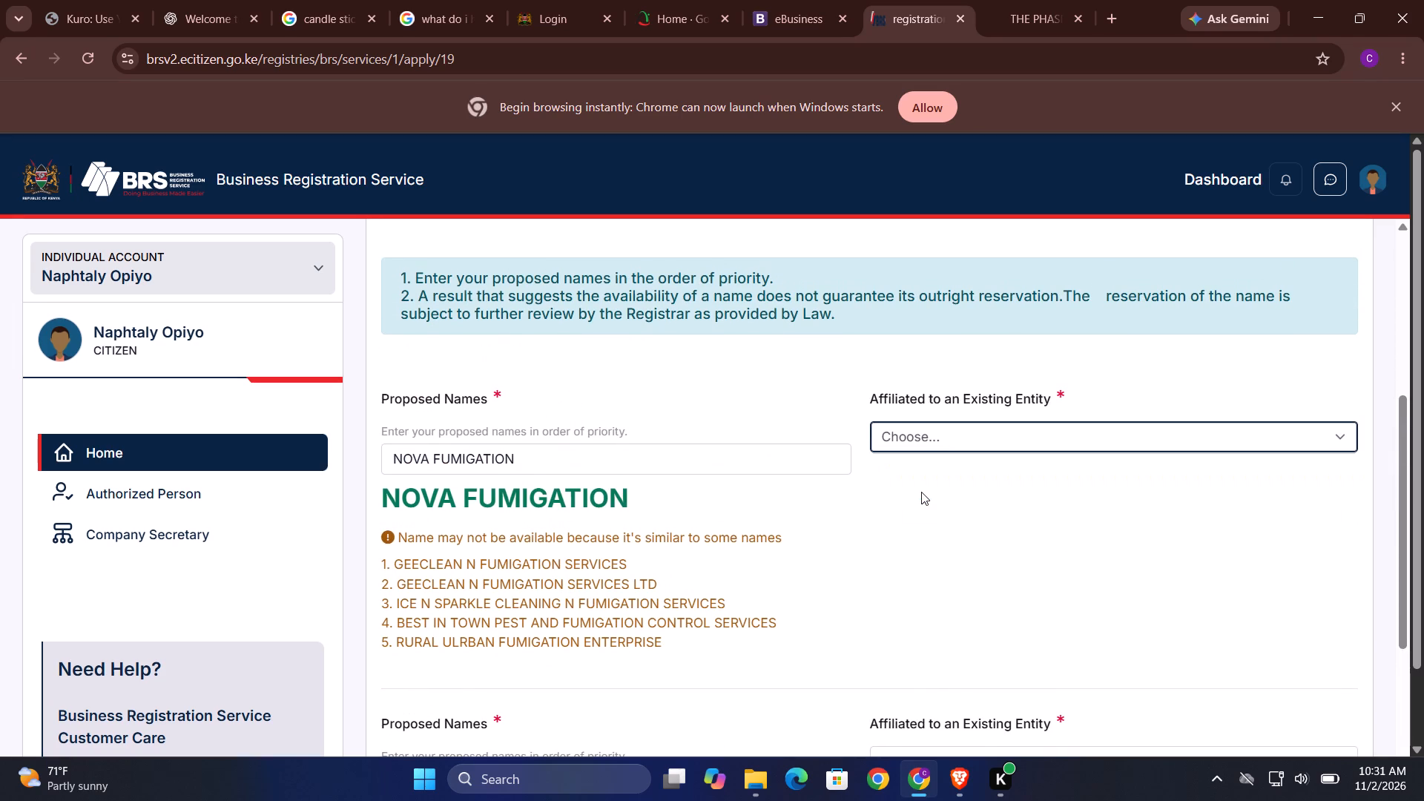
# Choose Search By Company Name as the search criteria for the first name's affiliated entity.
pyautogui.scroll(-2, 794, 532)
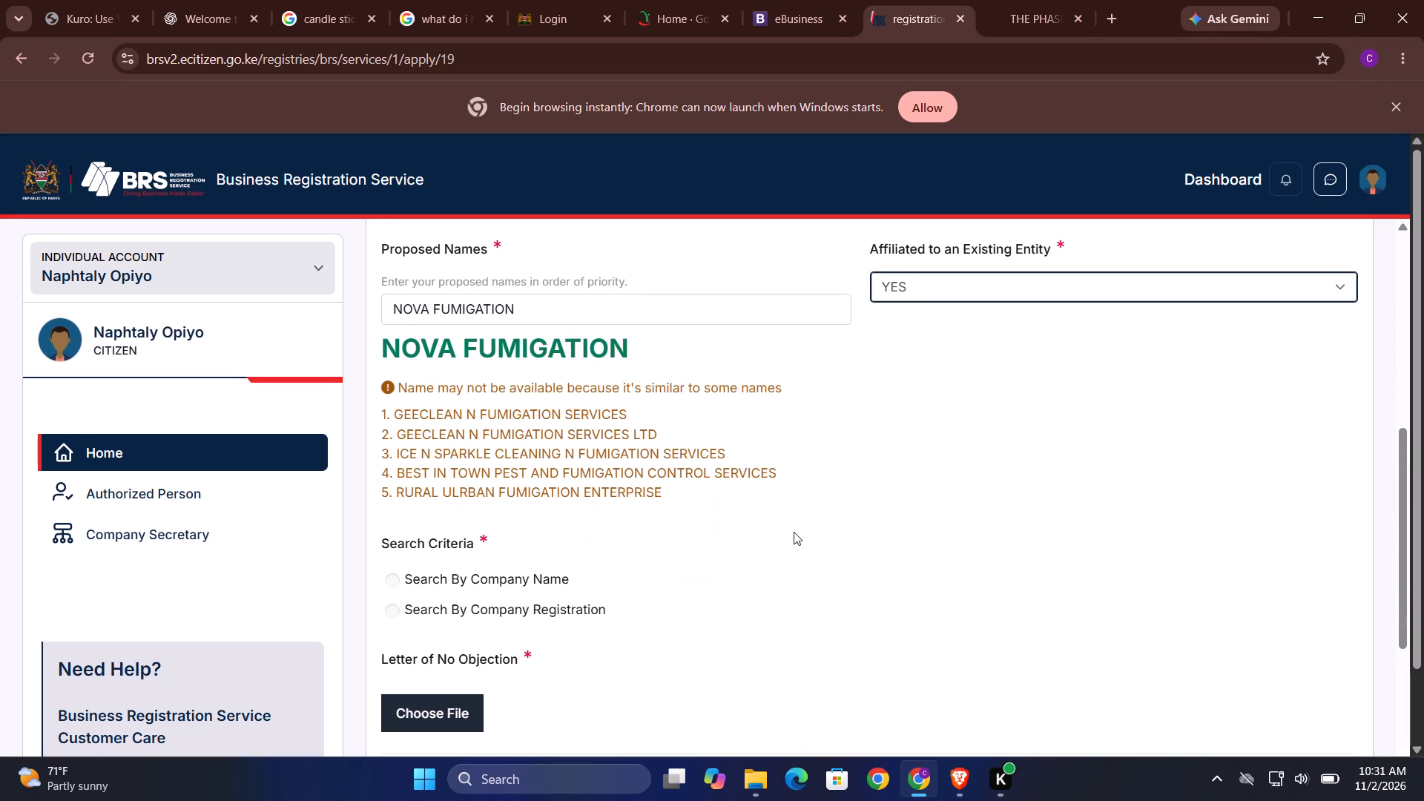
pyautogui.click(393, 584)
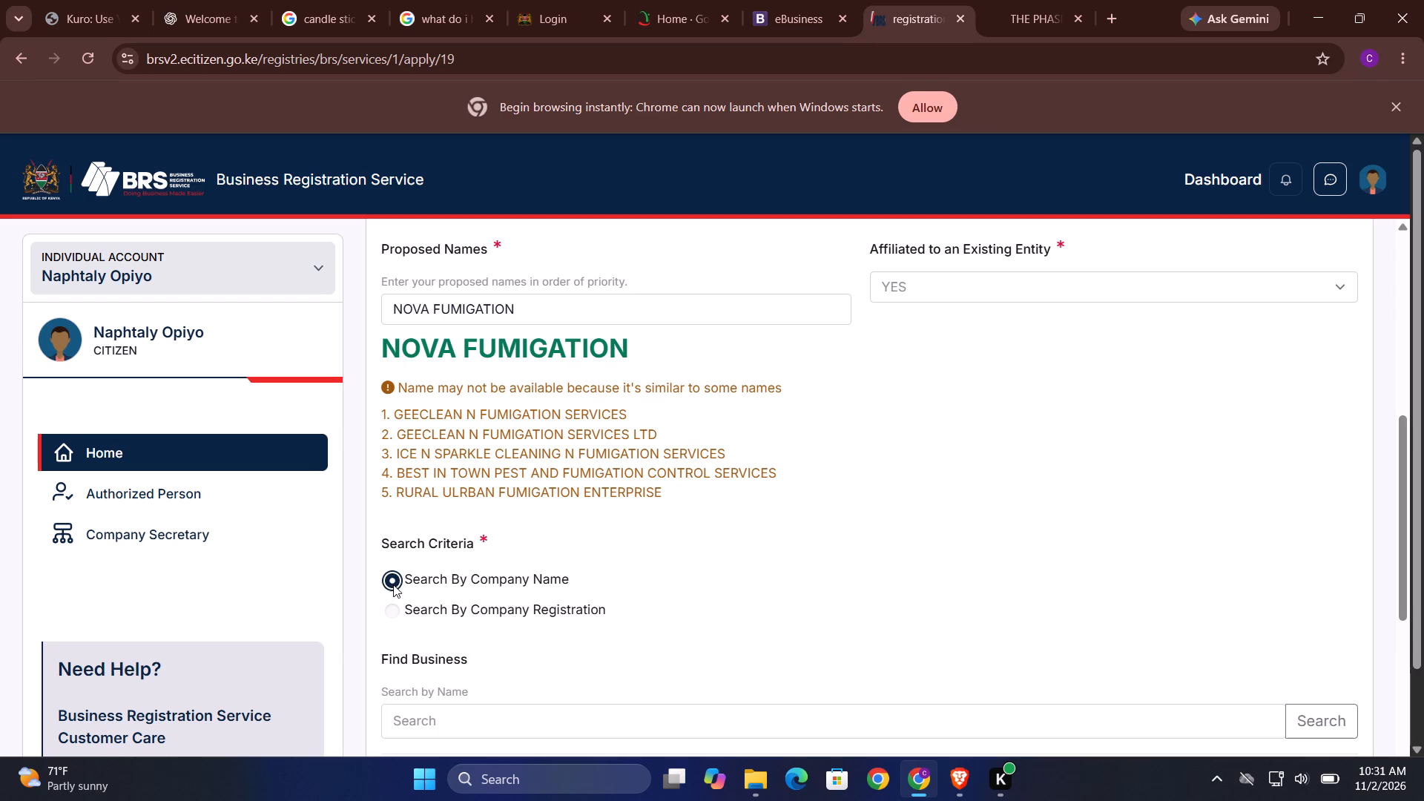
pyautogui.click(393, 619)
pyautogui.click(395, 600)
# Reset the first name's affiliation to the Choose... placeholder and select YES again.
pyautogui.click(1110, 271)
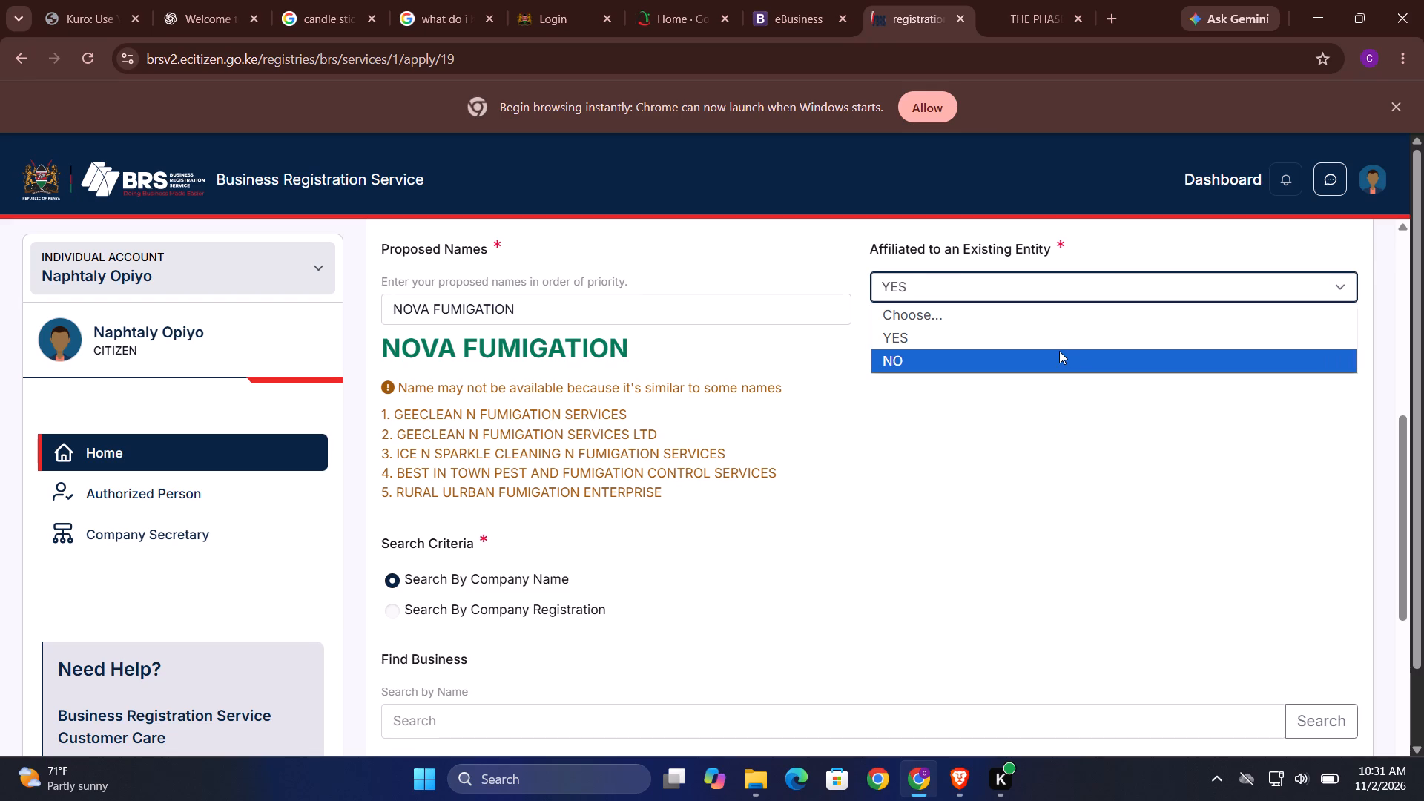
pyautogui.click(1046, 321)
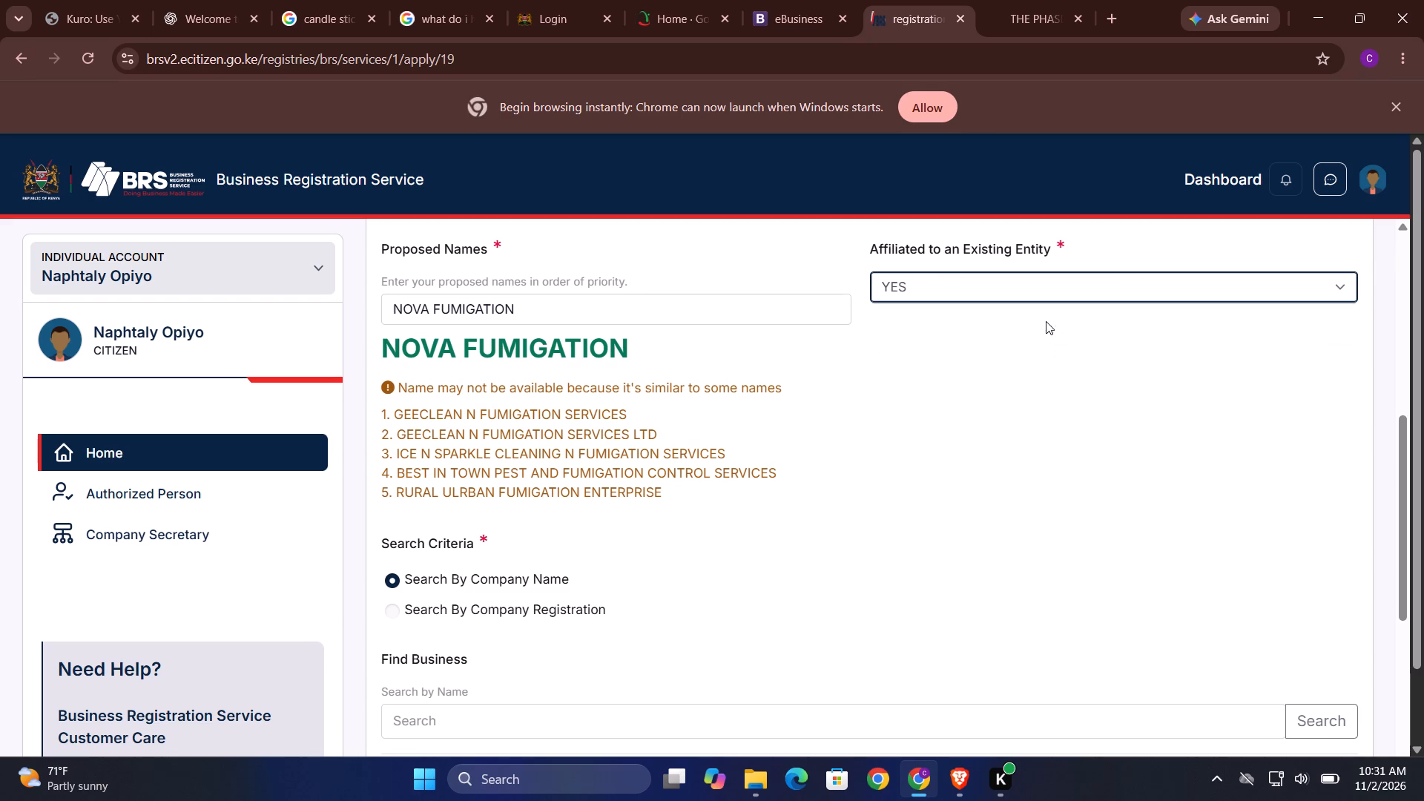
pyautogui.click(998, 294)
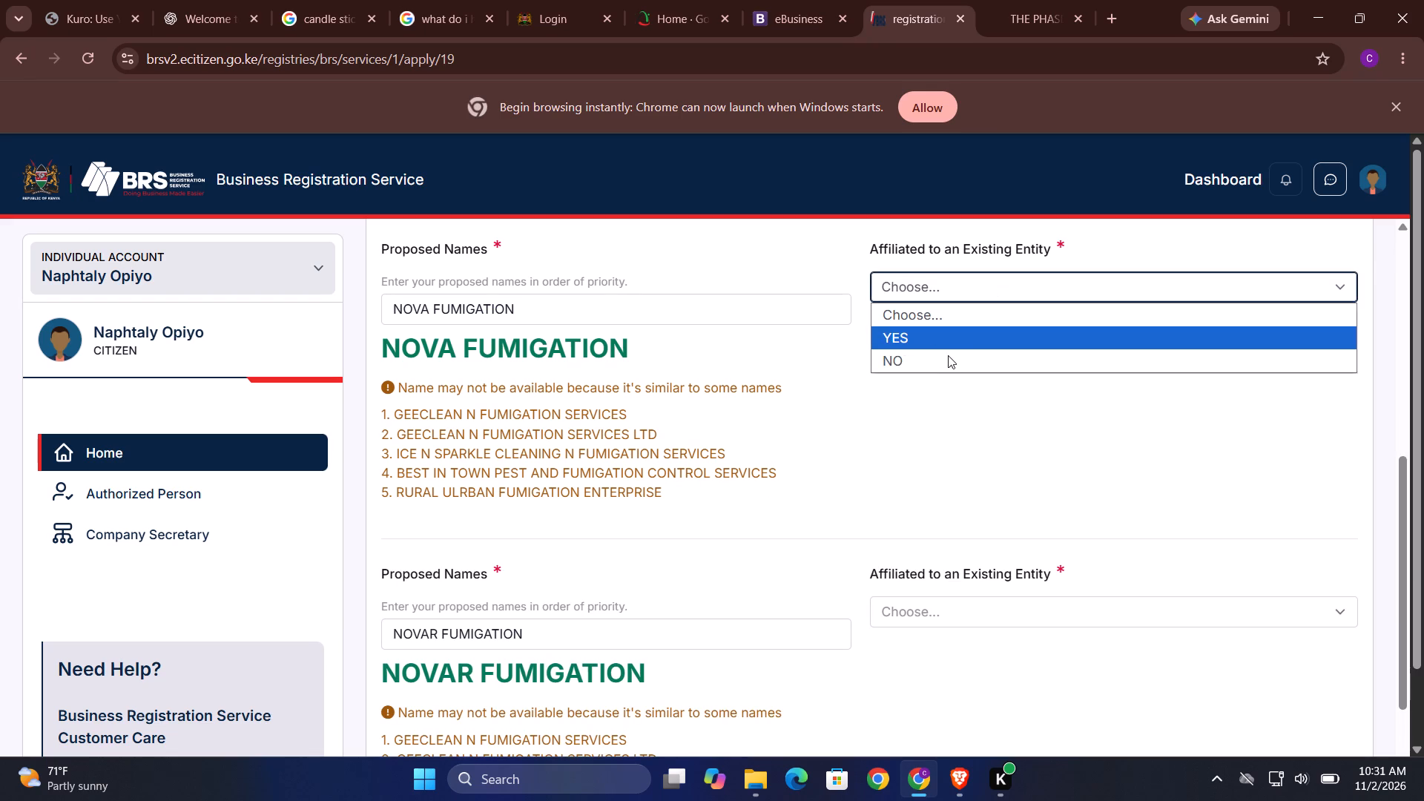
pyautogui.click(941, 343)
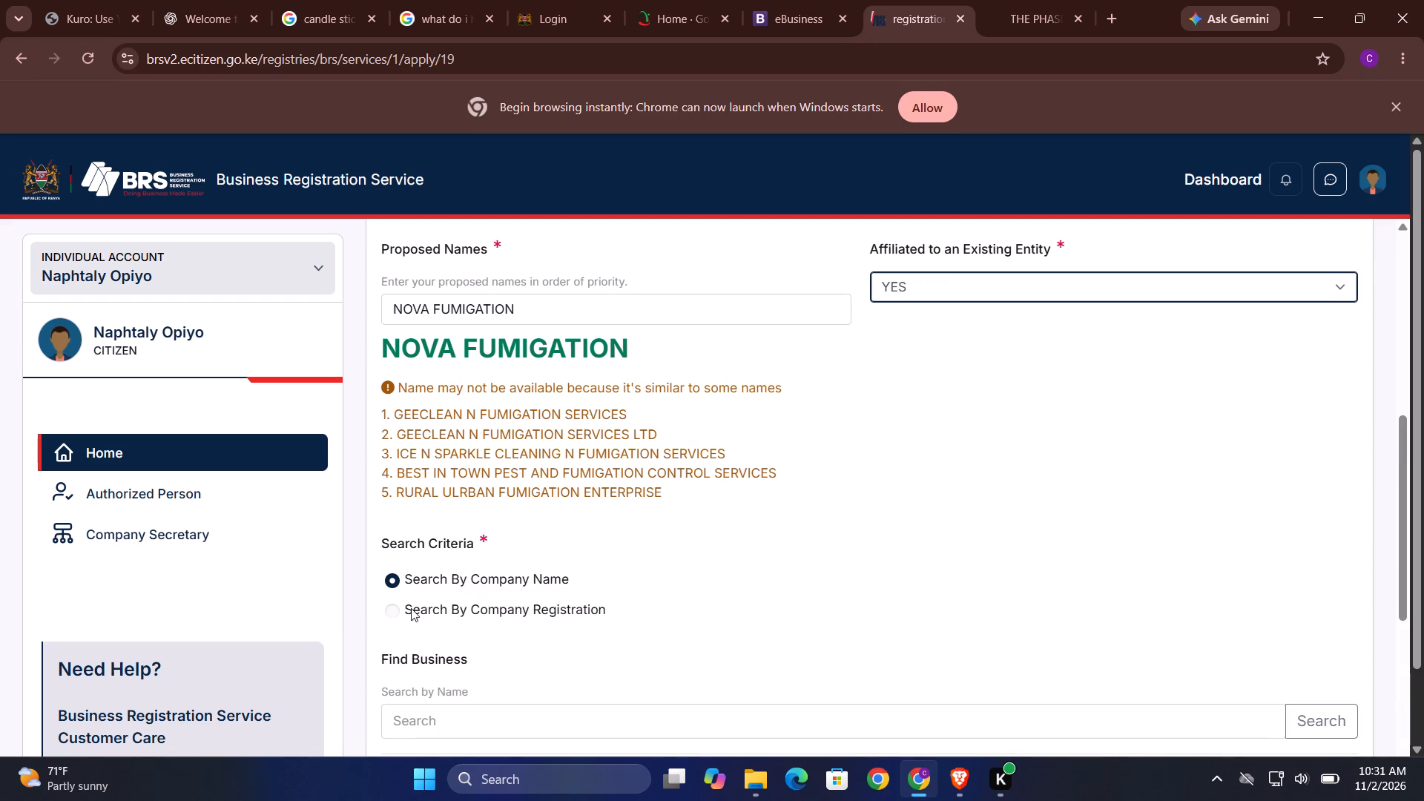
# Switch the first name's search criteria to Search By Company Registration and activate its registration number search field.
pyautogui.click(397, 616)
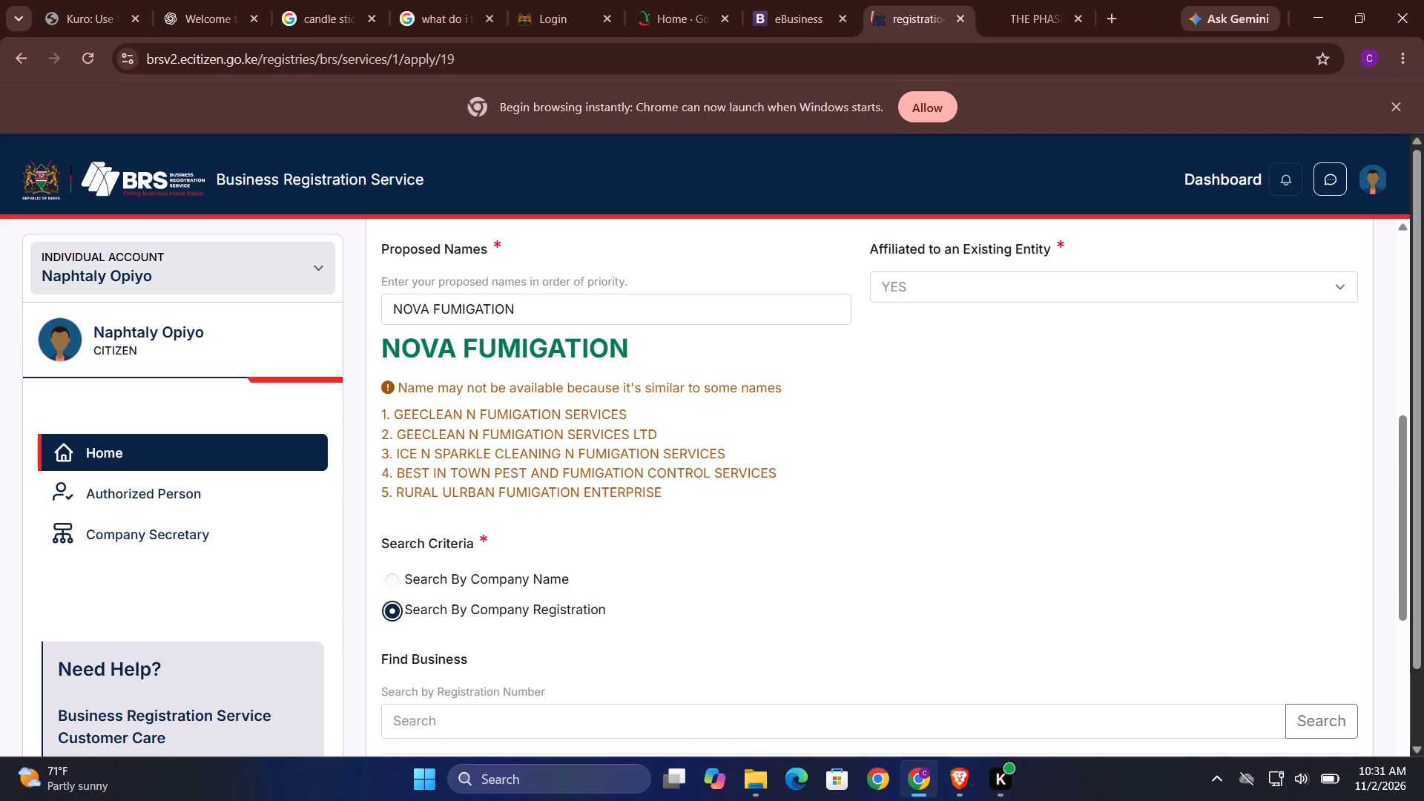
pyautogui.scroll(-3, 669, 501)
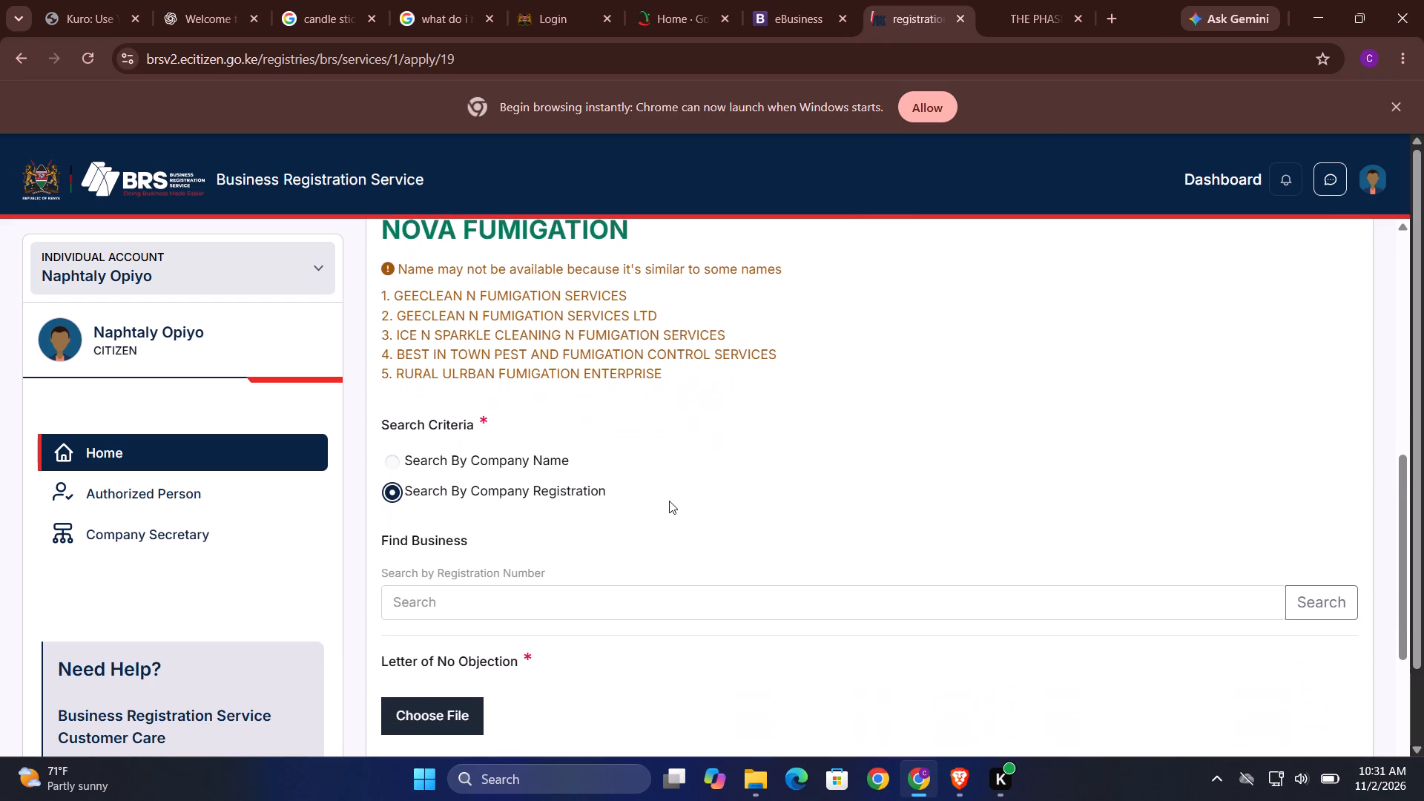
pyautogui.scroll(-1, 669, 501)
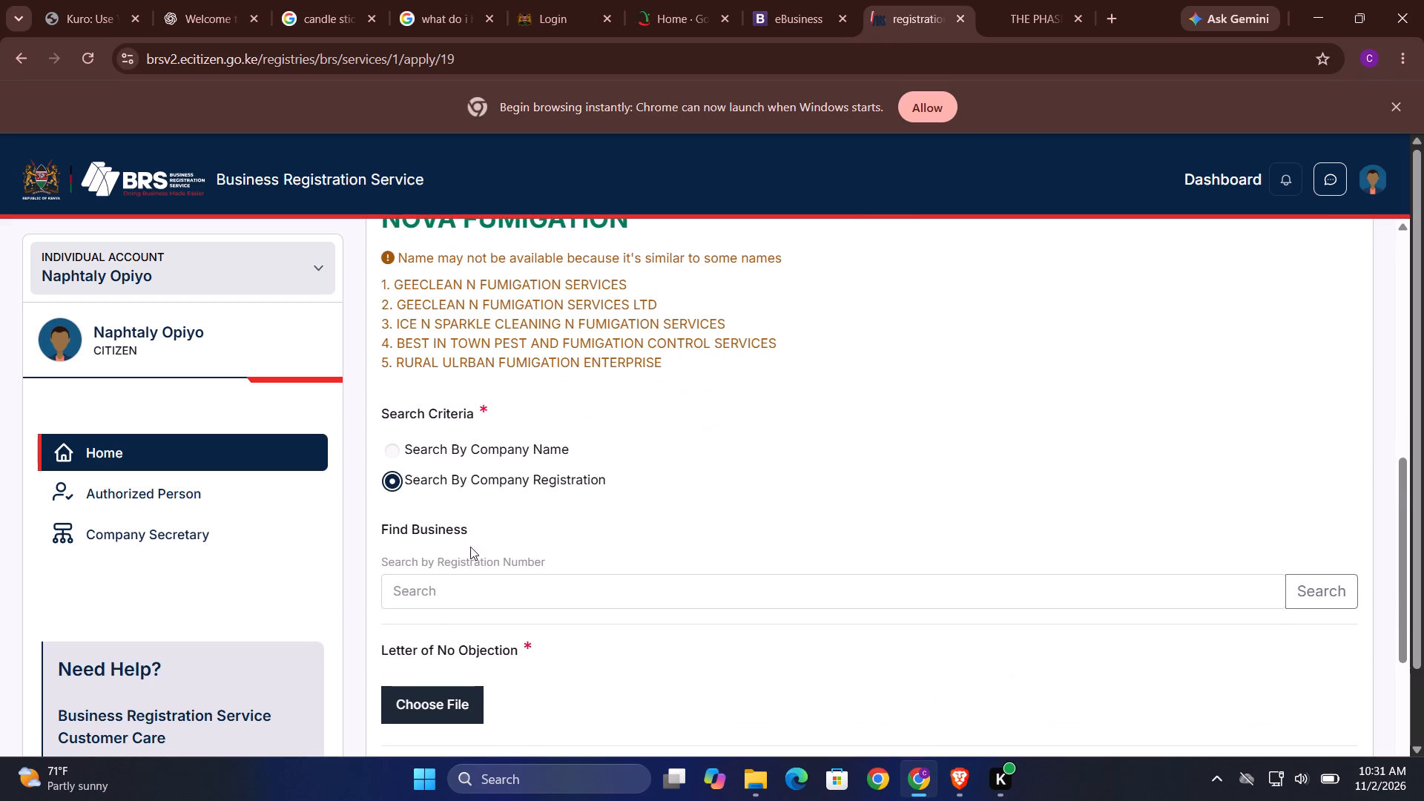
pyautogui.click(445, 593)
pyautogui.click(445, 593)
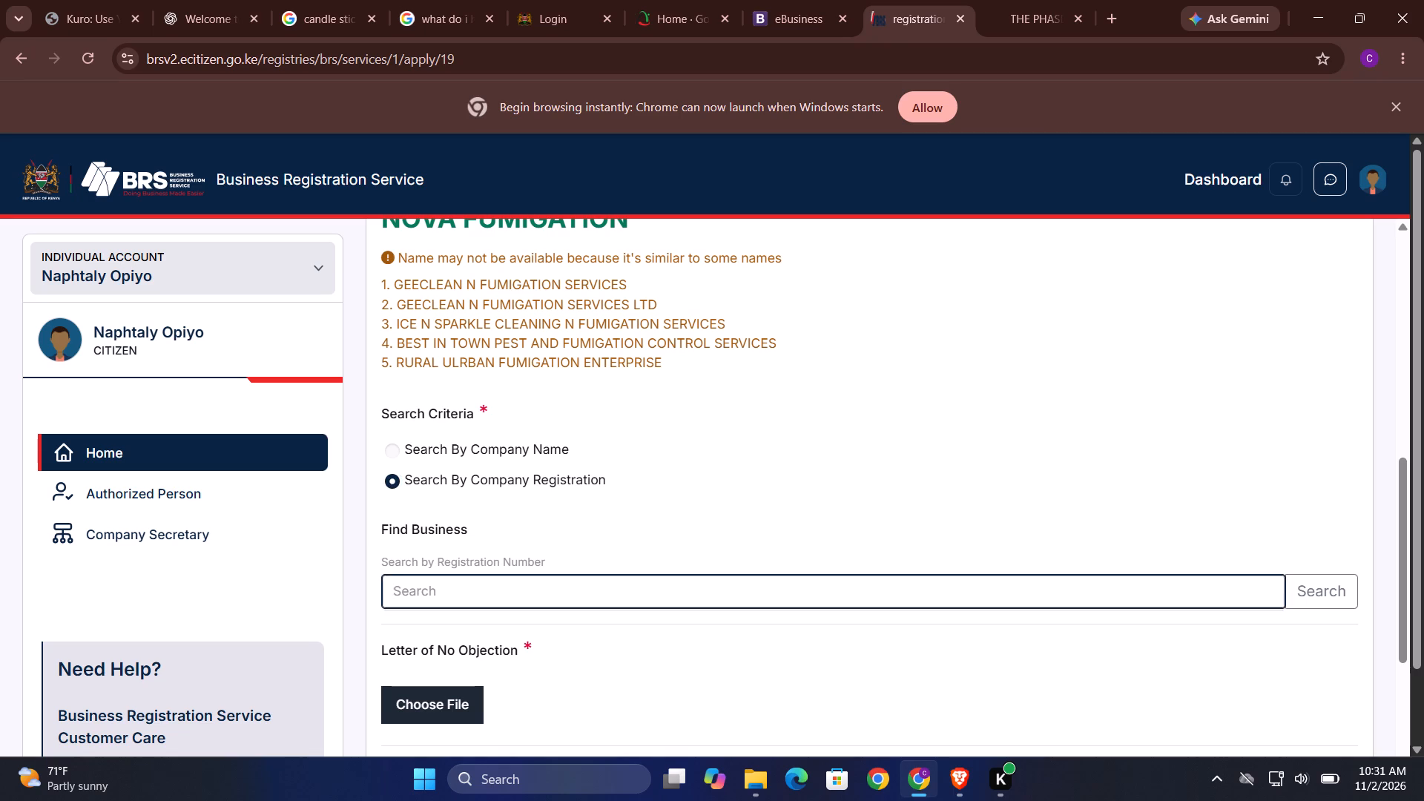
# Set Affiliated to an Existing Entity to YES for the second proposed name, NOVAR FUMIGATION.
pyautogui.scroll(-3, 445, 593)
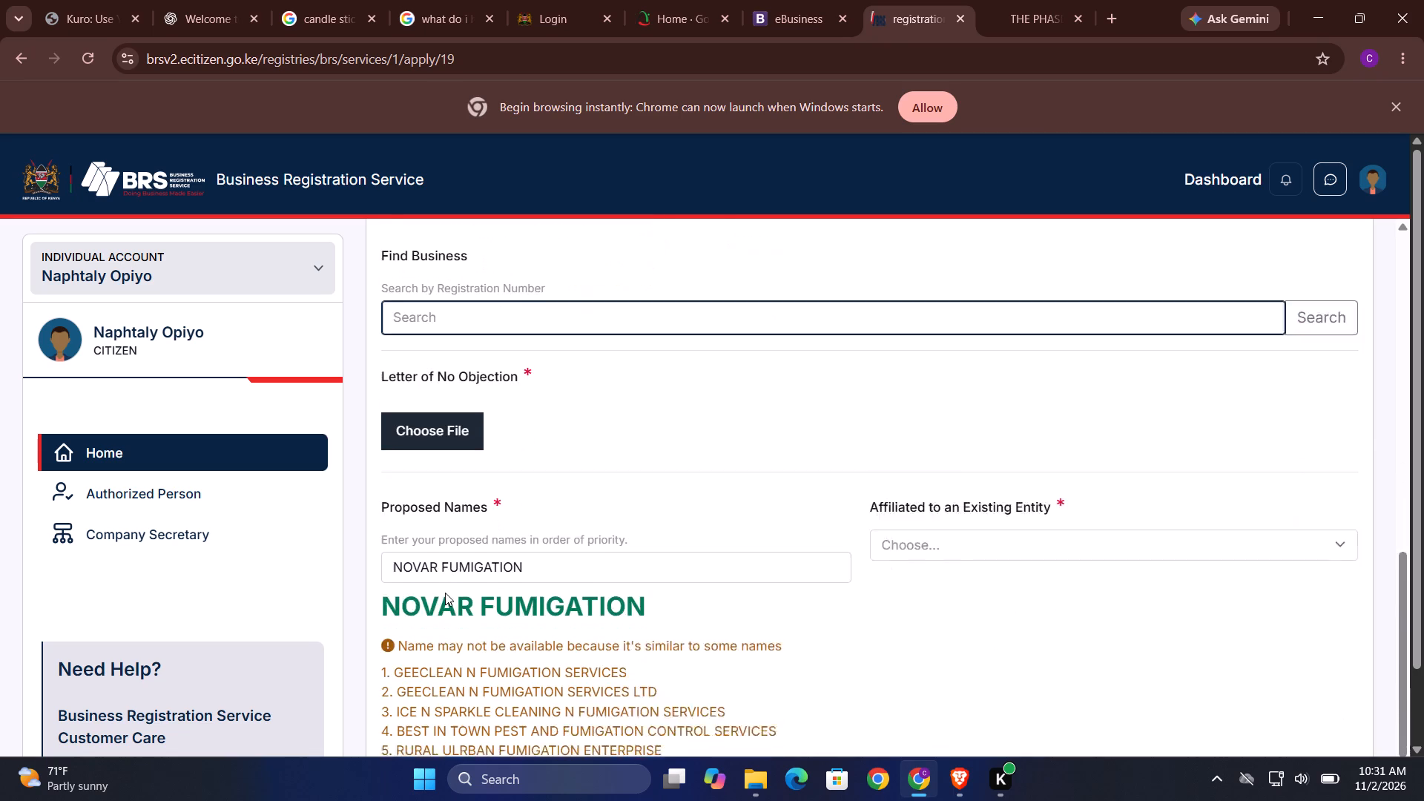
pyautogui.scroll(-2, 445, 593)
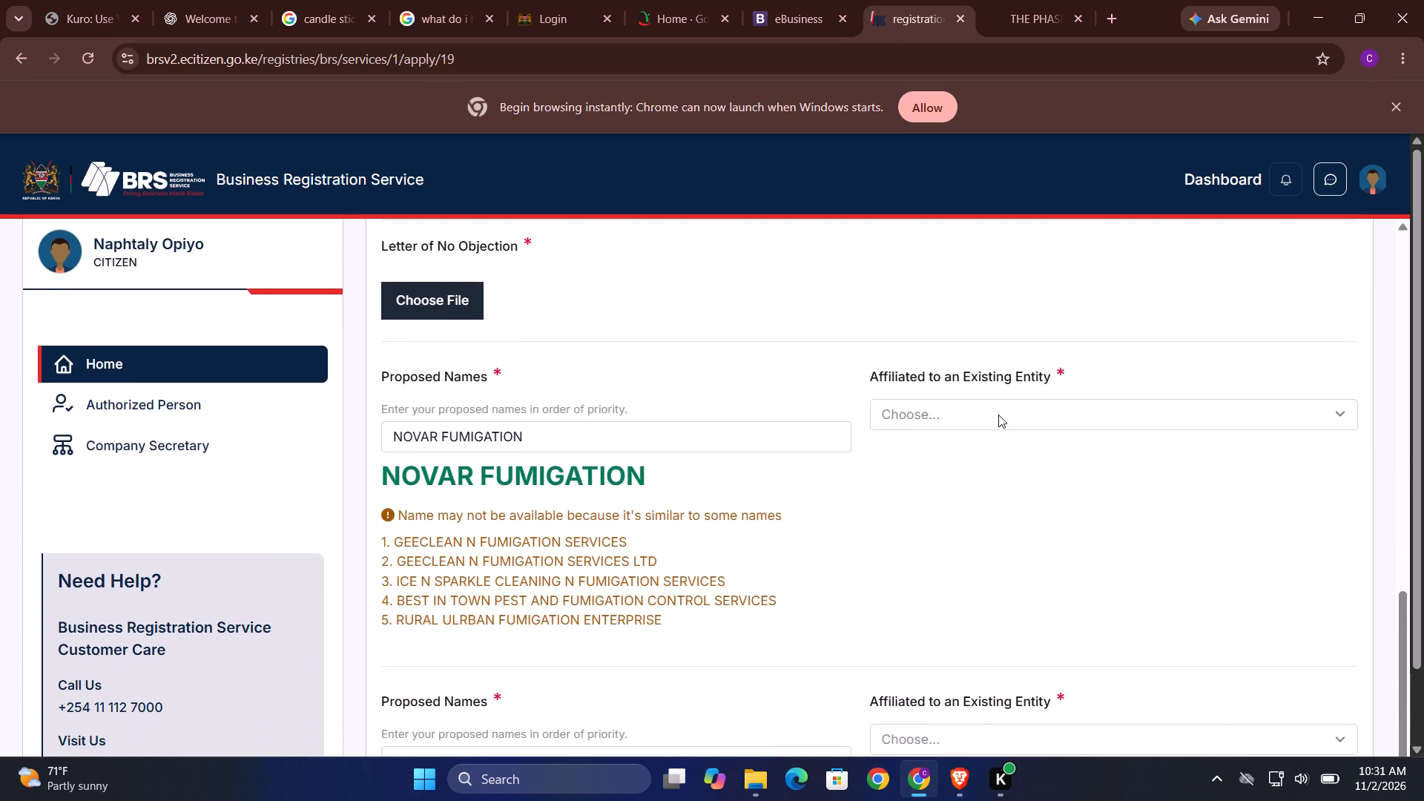
pyautogui.click(998, 415)
pyautogui.click(955, 468)
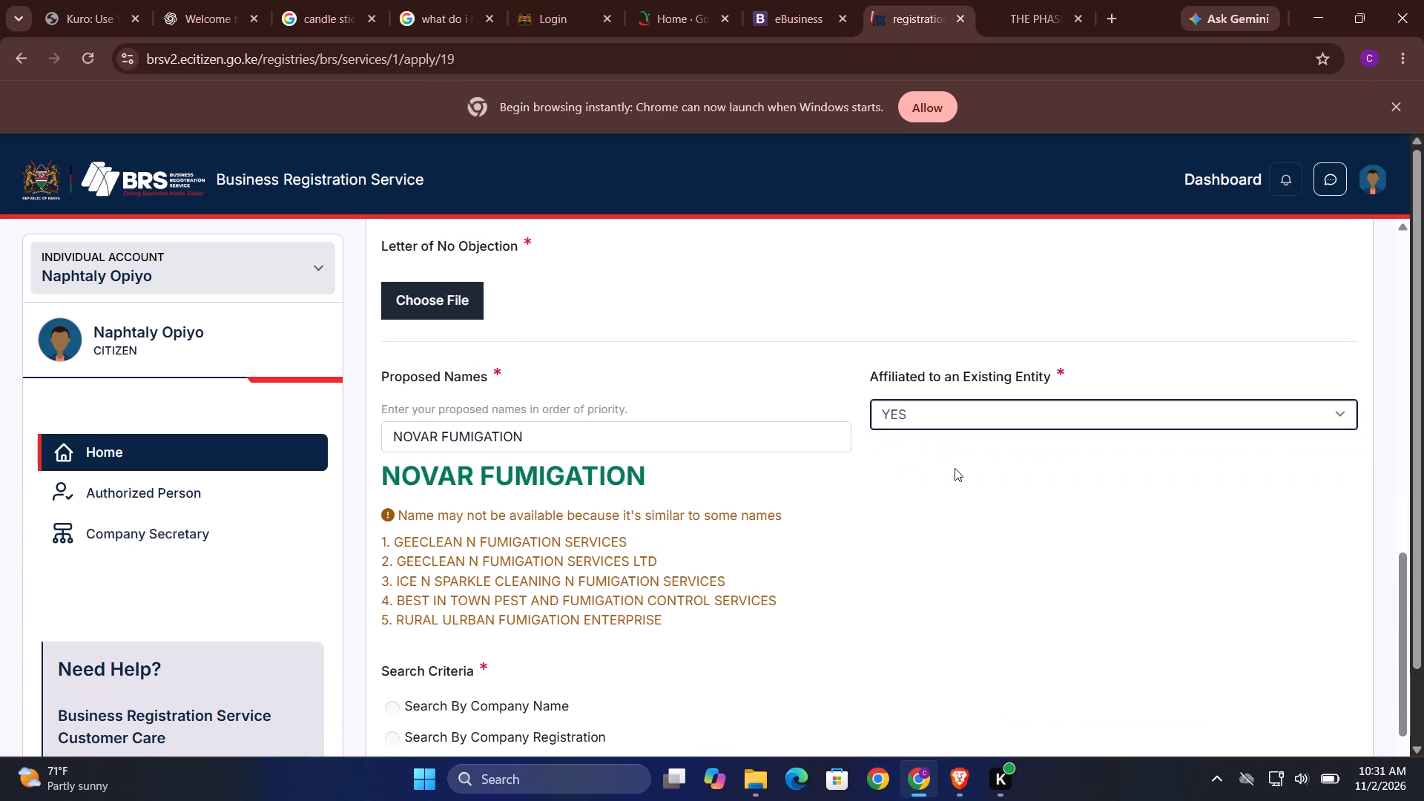
# Choose Search By Company Name as the search criteria for NOVAR FUMIGATION's affiliated entity.
pyautogui.scroll(-2, 670, 587)
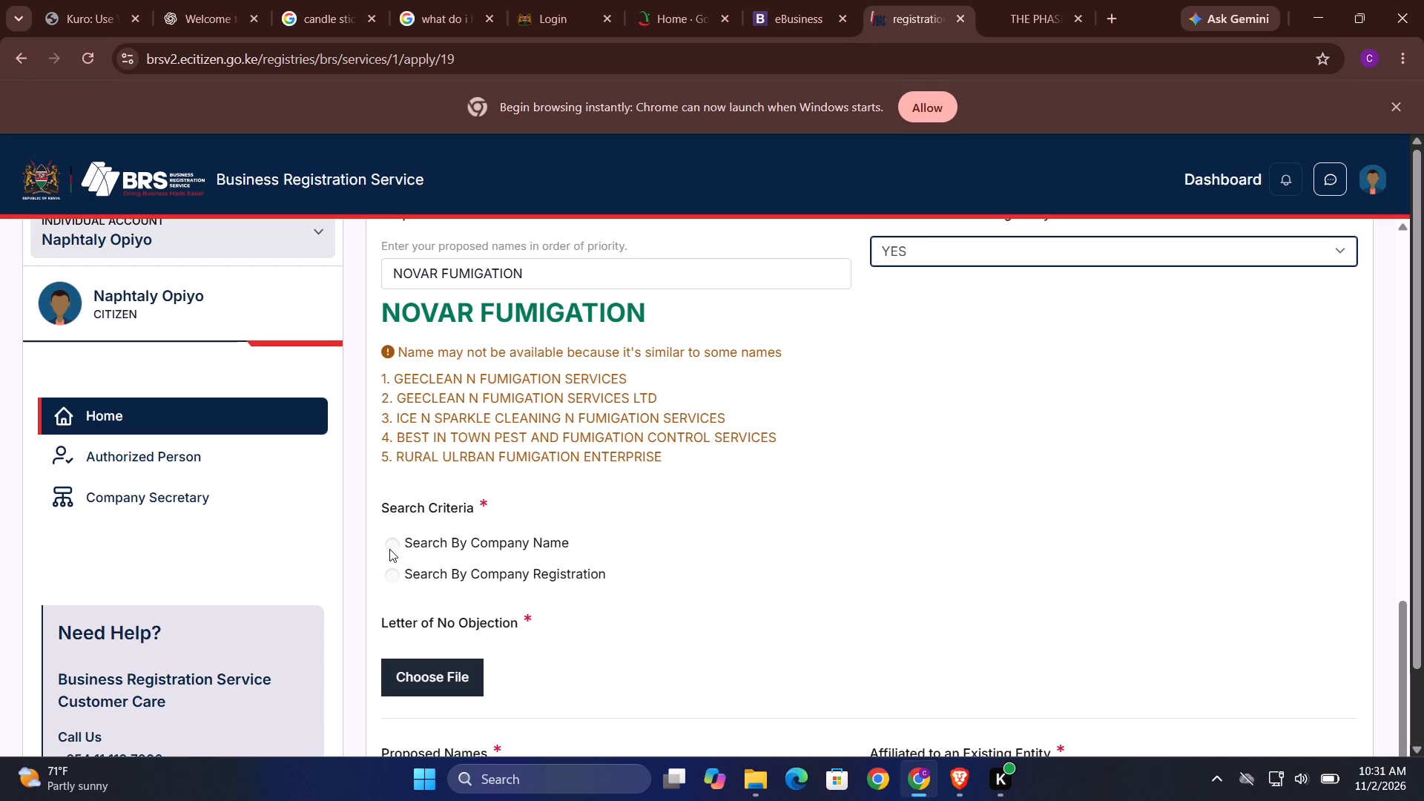
pyautogui.click(389, 549)
# Search for businesses named nova under the second name and look through the matching entities.
pyautogui.scroll(-1, 610, 510)
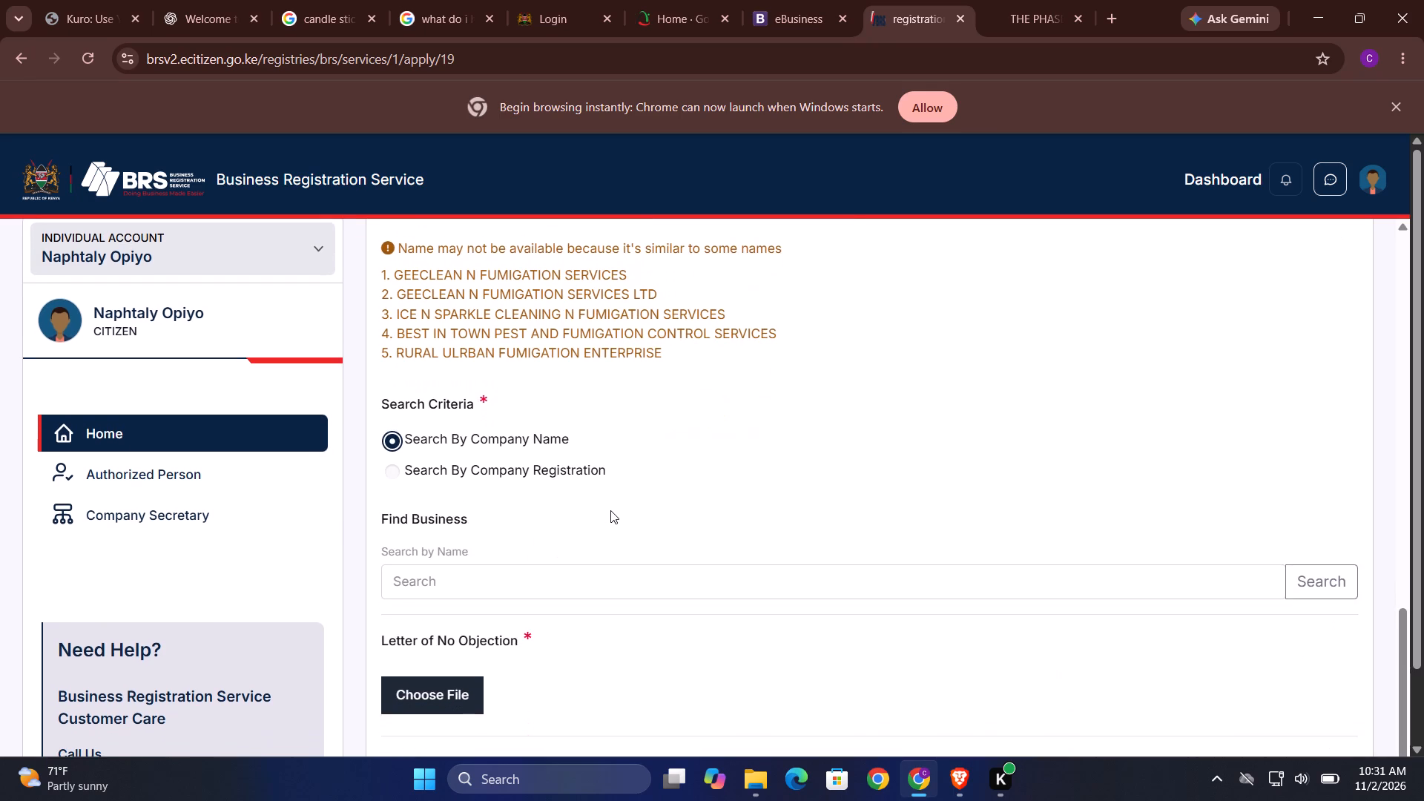
pyautogui.click(541, 588)
pyautogui.write('nova')
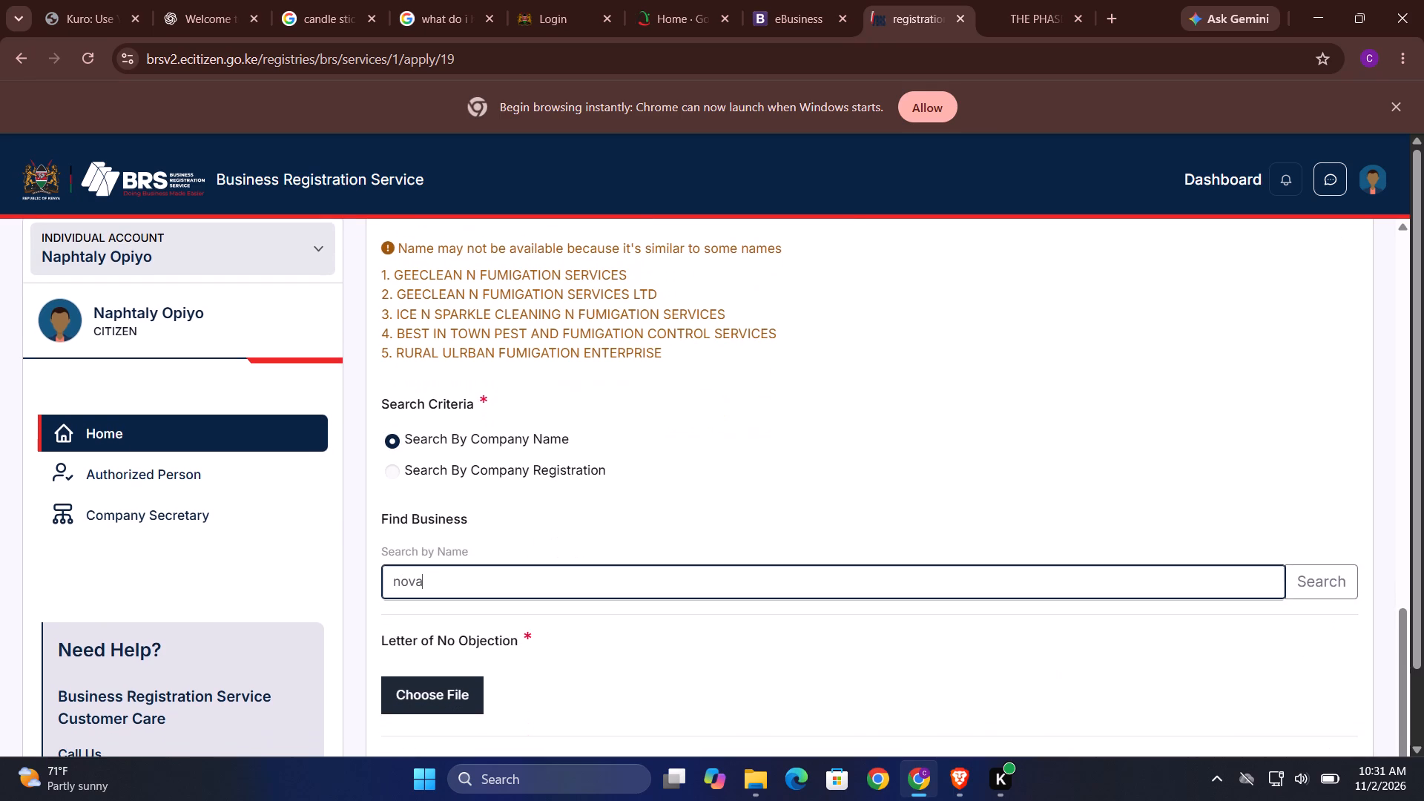
pyautogui.click(1334, 581)
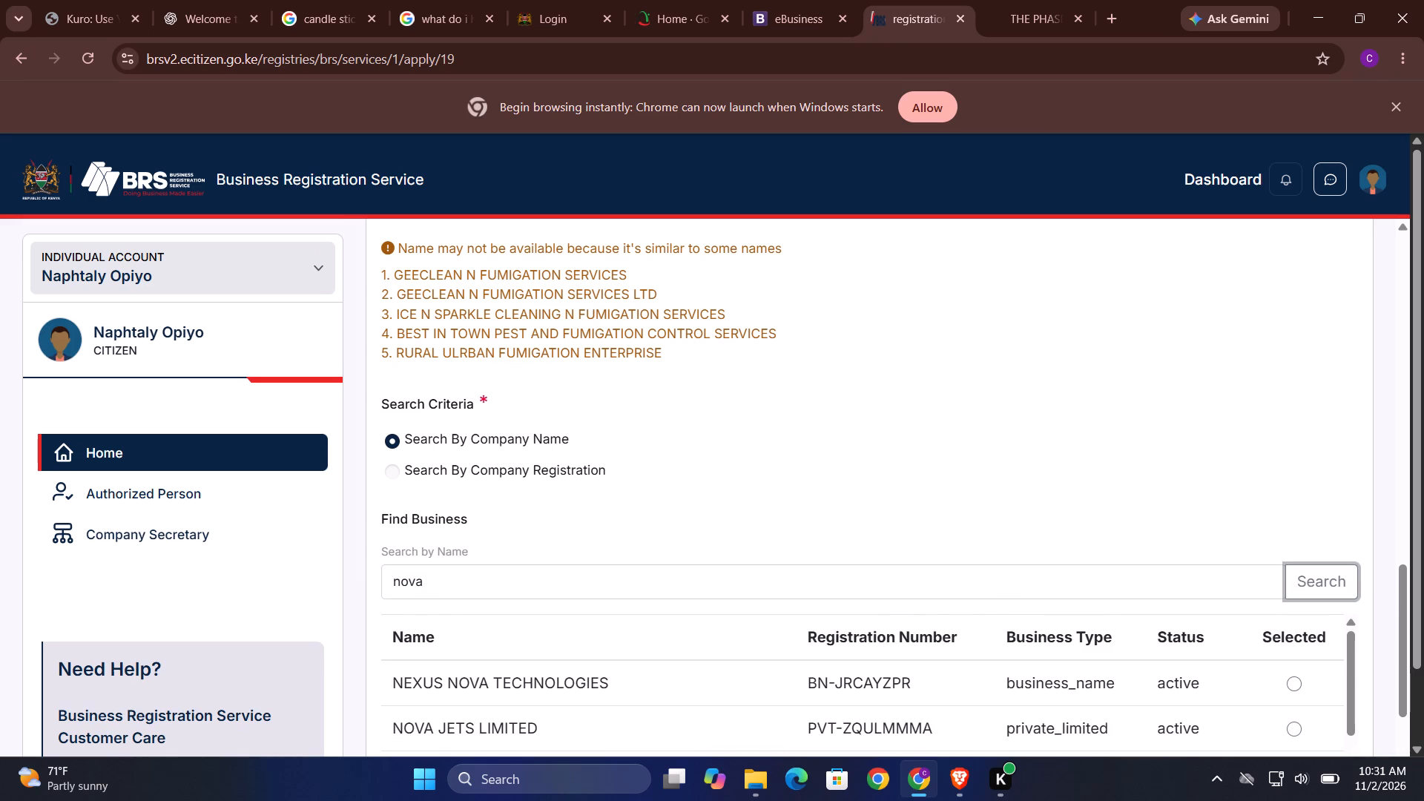
pyautogui.scroll(-3, 876, 593)
pyautogui.scroll(1, 876, 593)
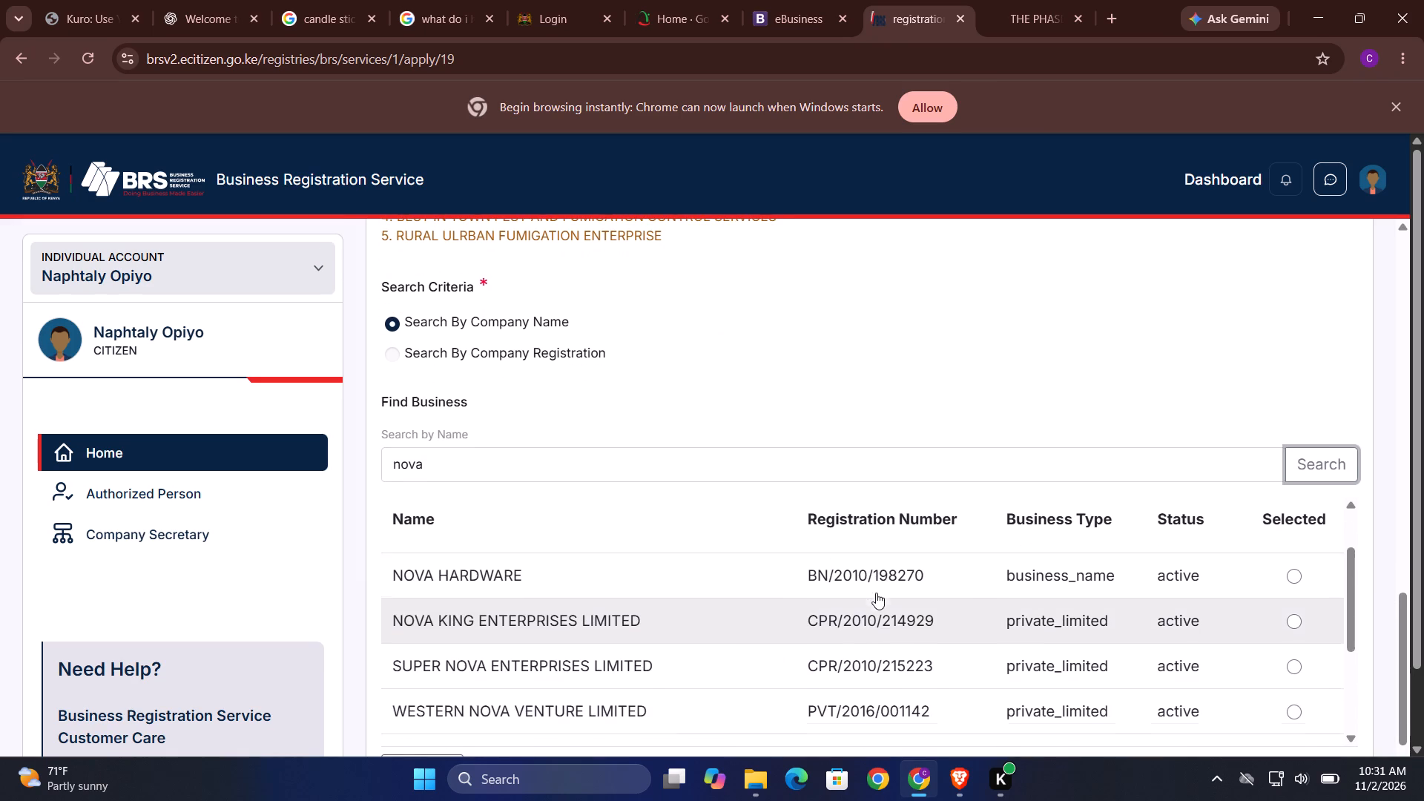
pyautogui.scroll(1, 876, 593)
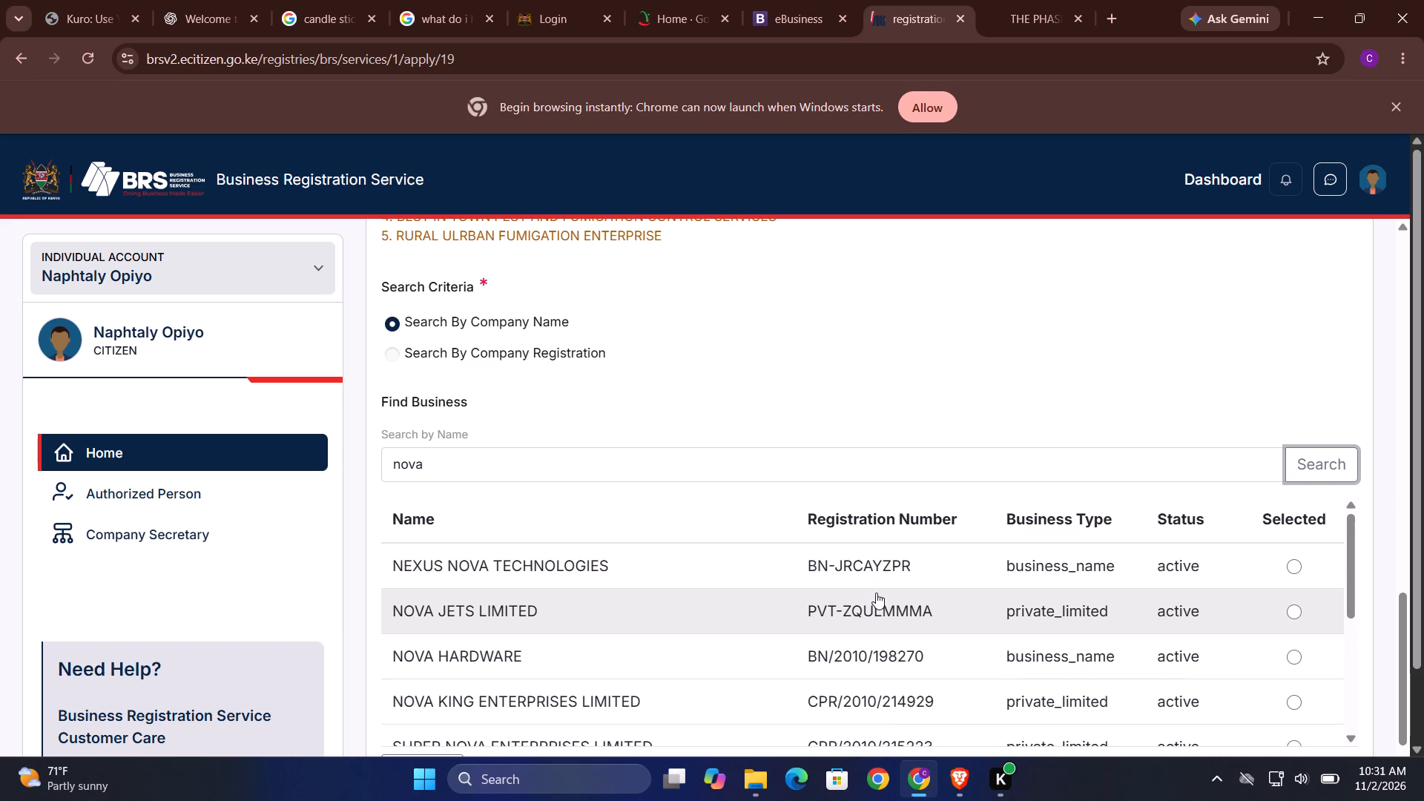
pyautogui.scroll(-1, 876, 593)
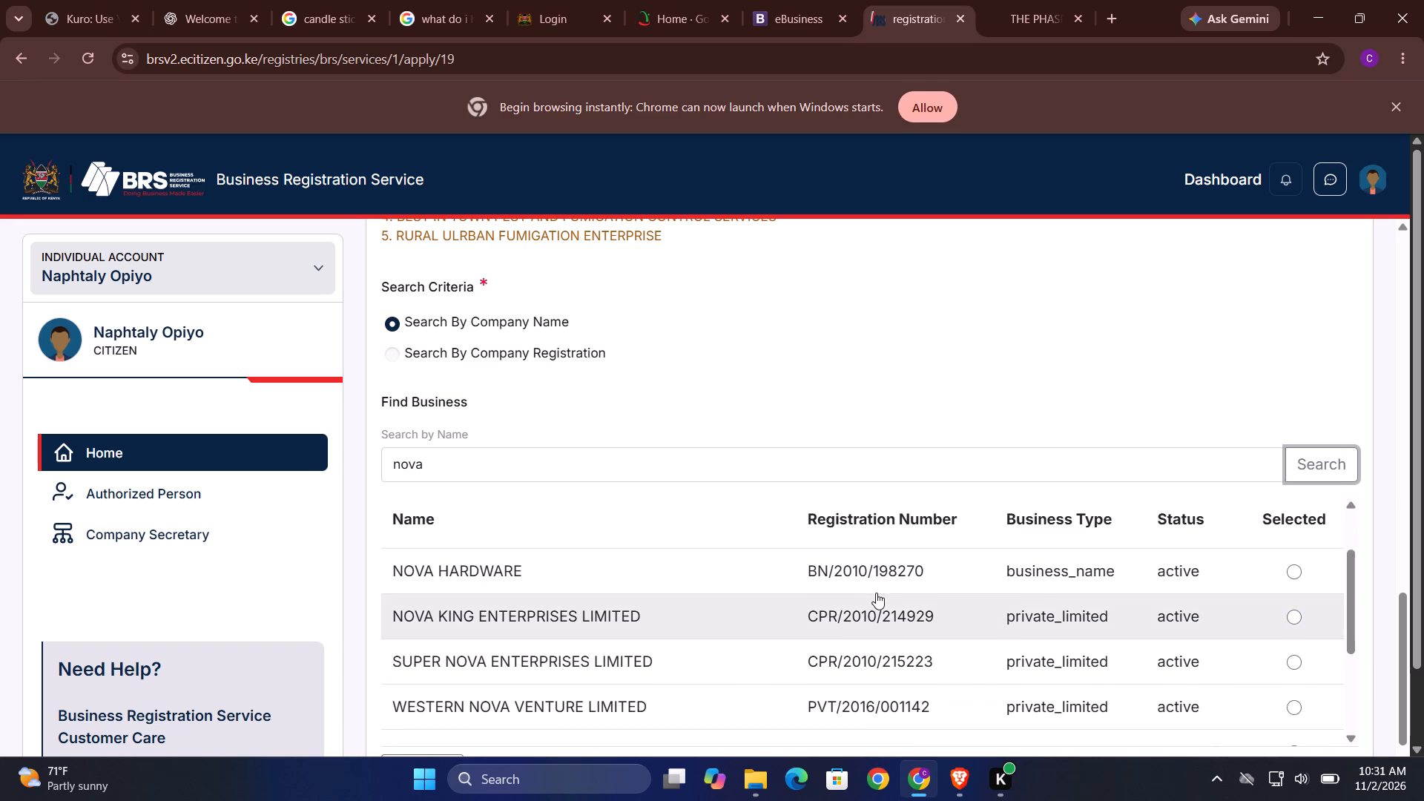
pyautogui.scroll(-2, 876, 593)
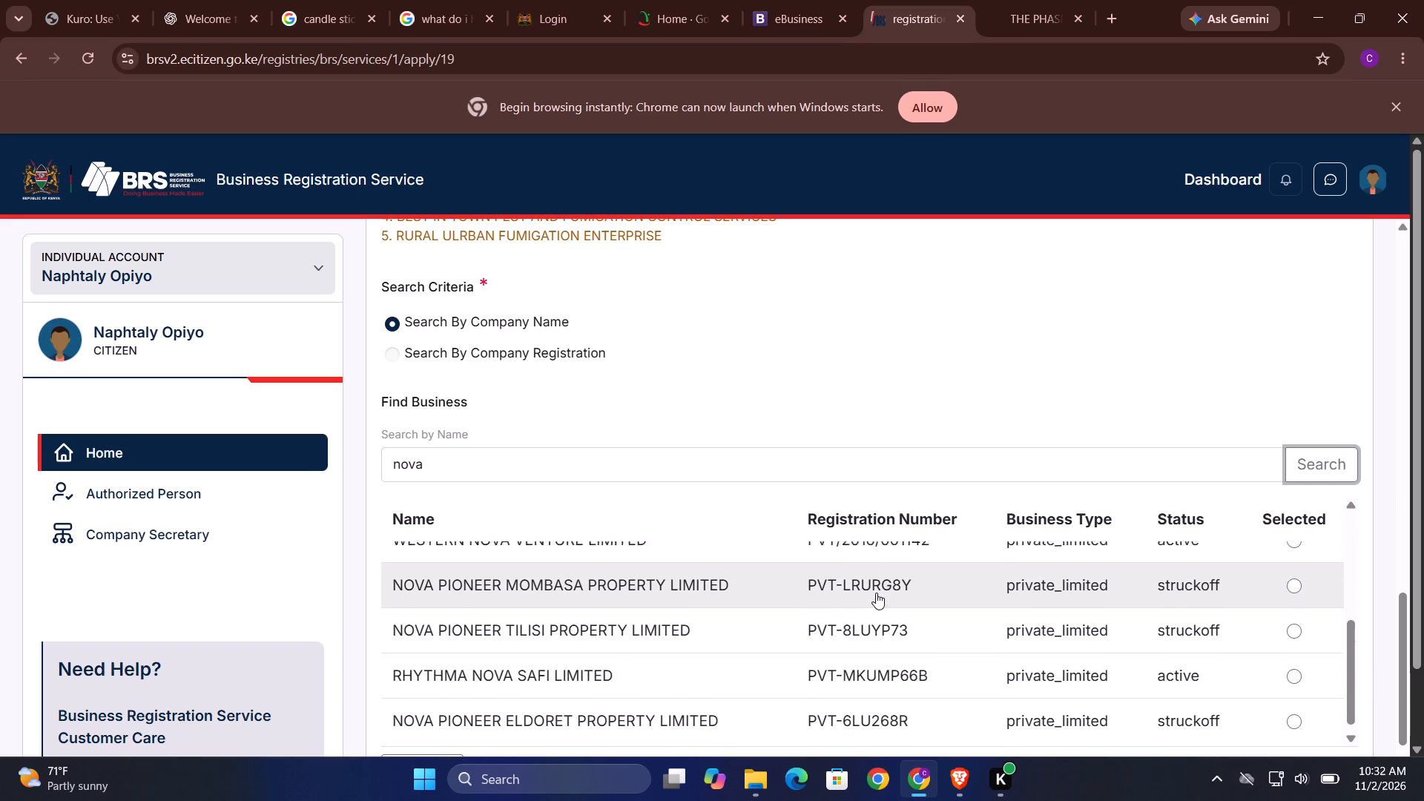
pyautogui.scroll(-1, 876, 593)
pyautogui.scroll(4, 876, 593)
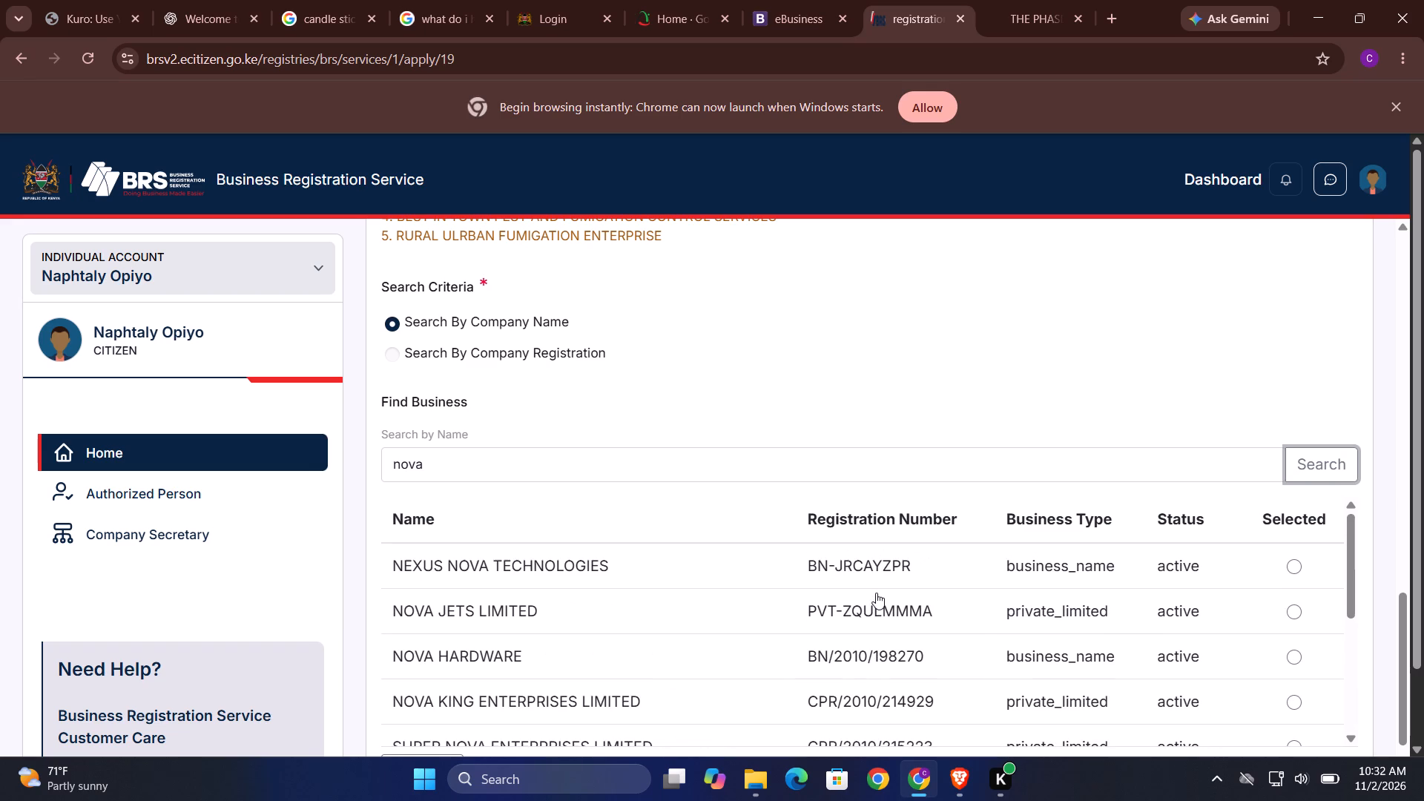
# Extend the second name's business search to nova fumigation, run it and look through the matching entities.
pyautogui.click(536, 464)
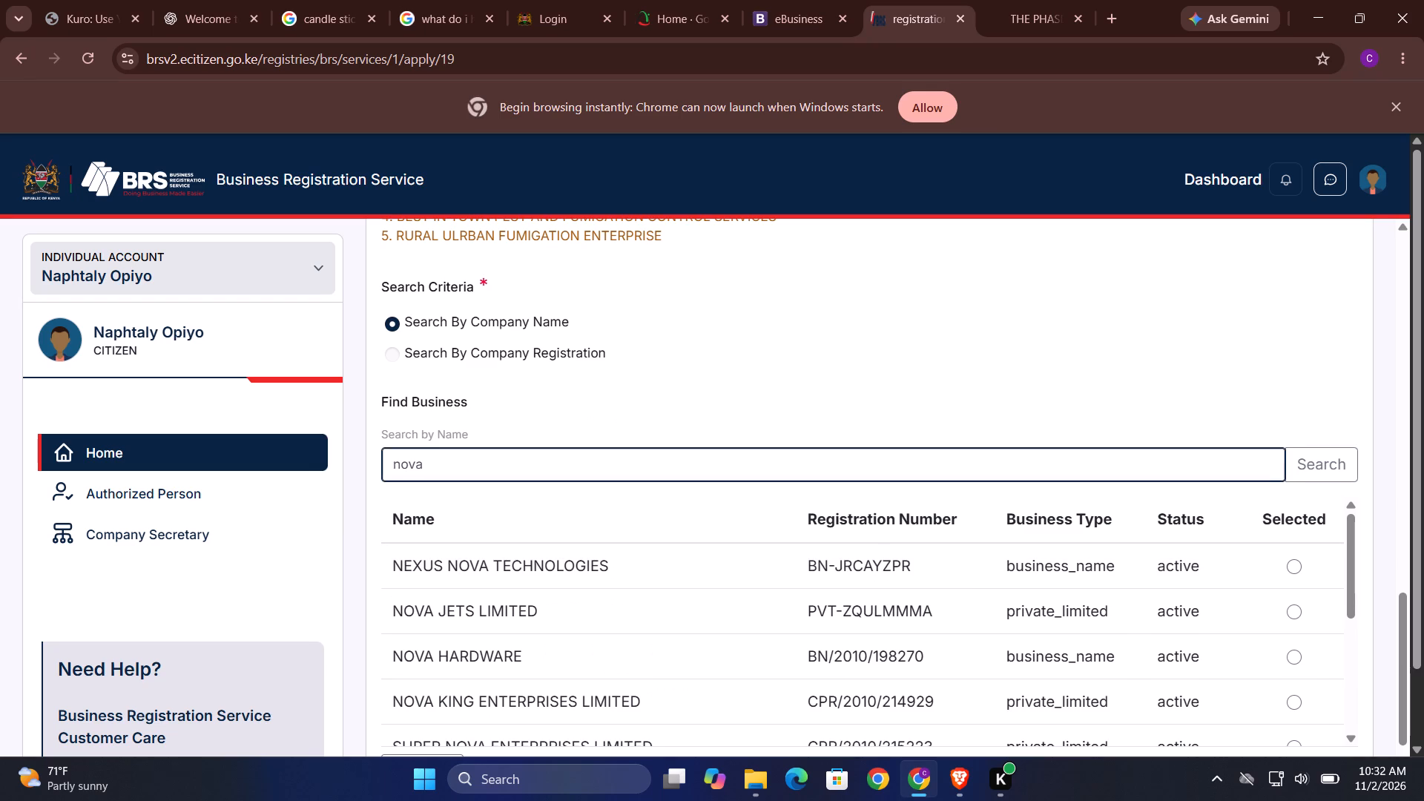
pyautogui.press('space')
pyautogui.write('fu')
pyautogui.write('migation')
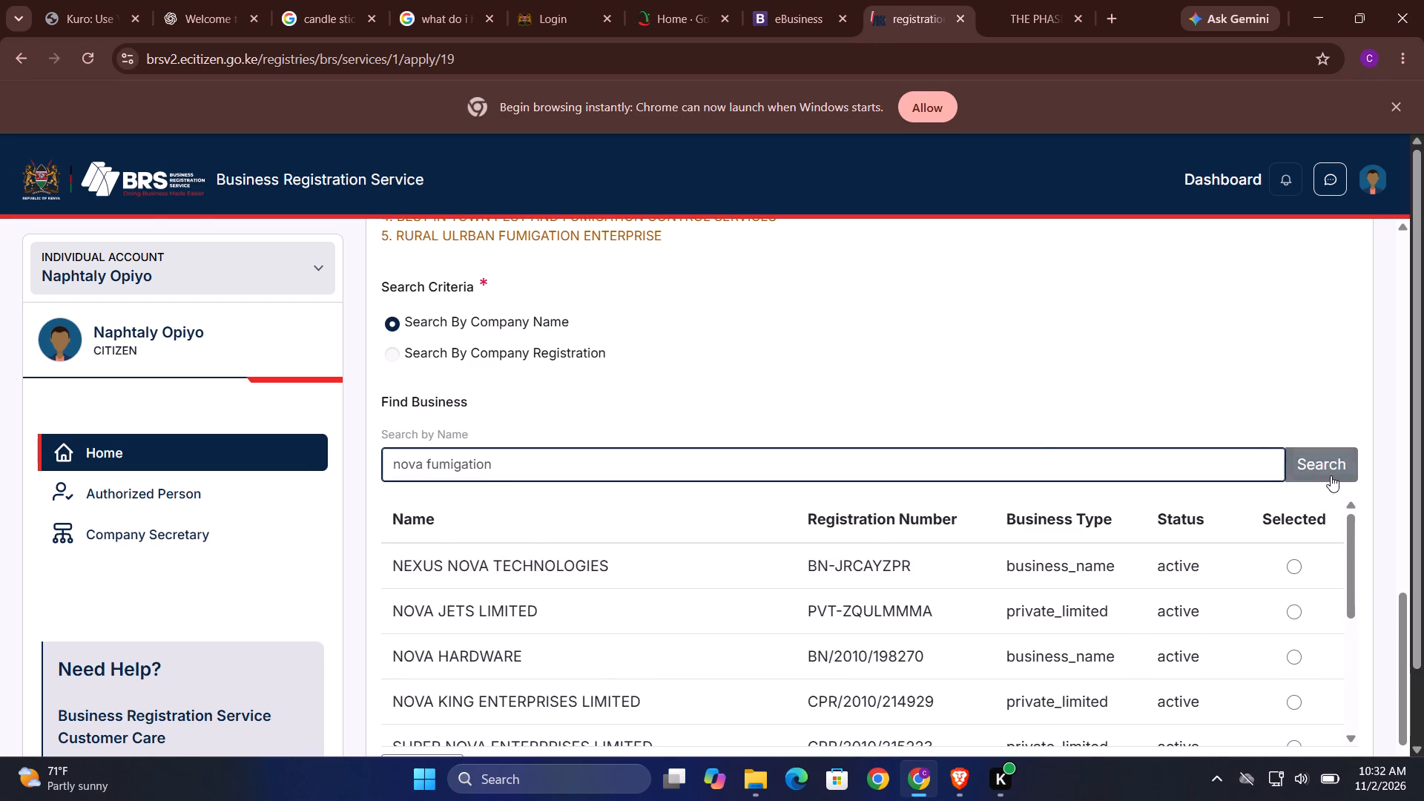
pyautogui.click(1331, 475)
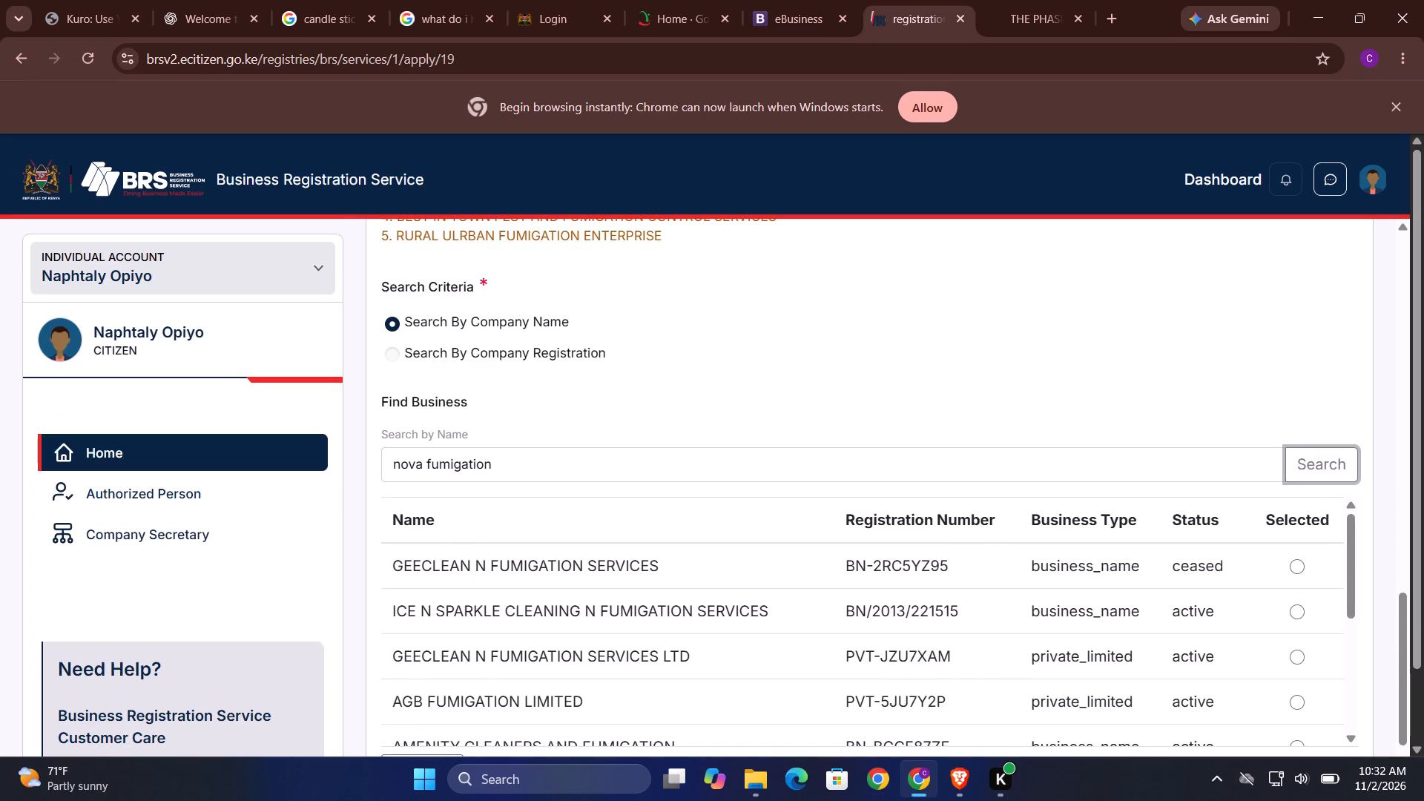
pyautogui.scroll(-2, 915, 538)
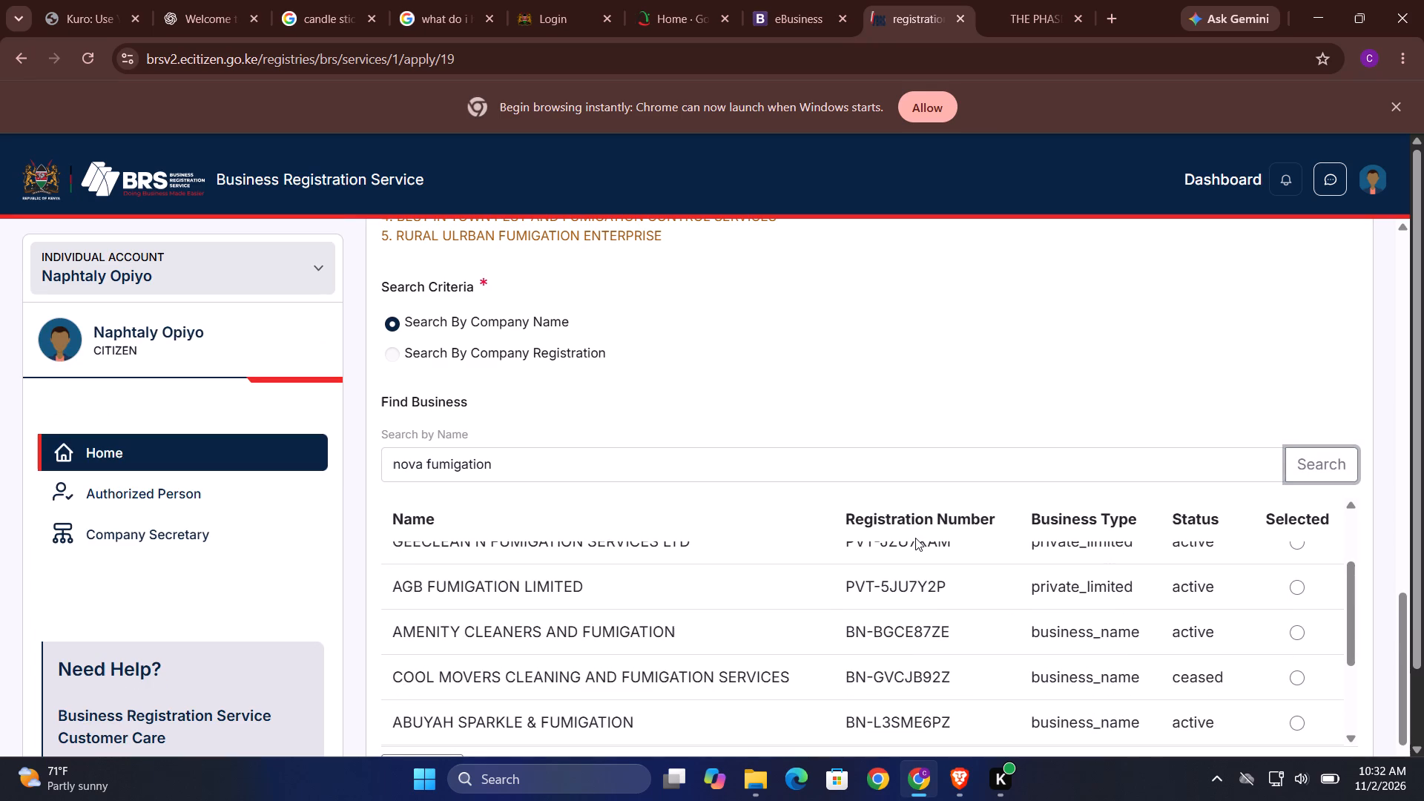
pyautogui.scroll(-3, 915, 538)
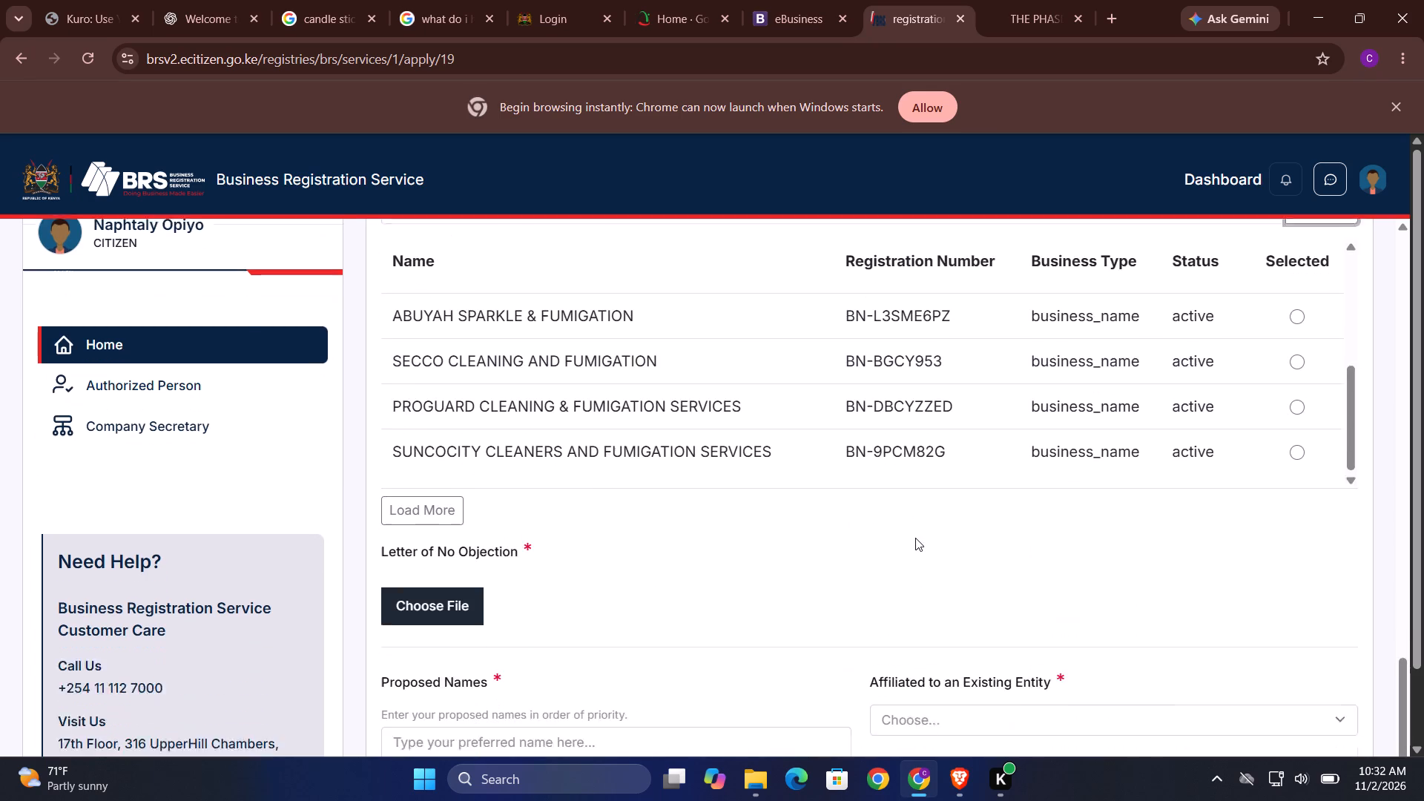
pyautogui.scroll(-1, 915, 538)
pyautogui.scroll(5, 915, 538)
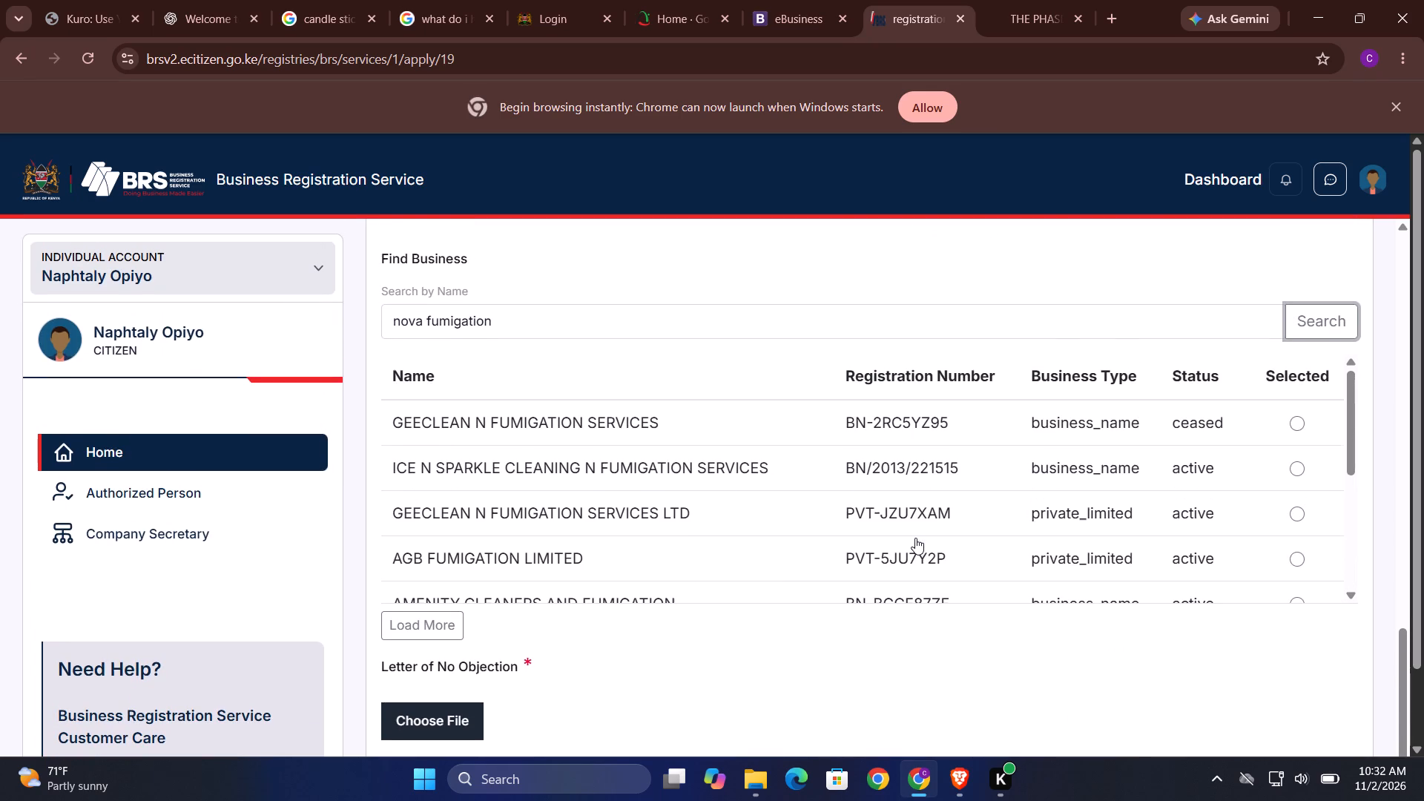
pyautogui.scroll(1, 915, 538)
pyautogui.scroll(1, 590, 392)
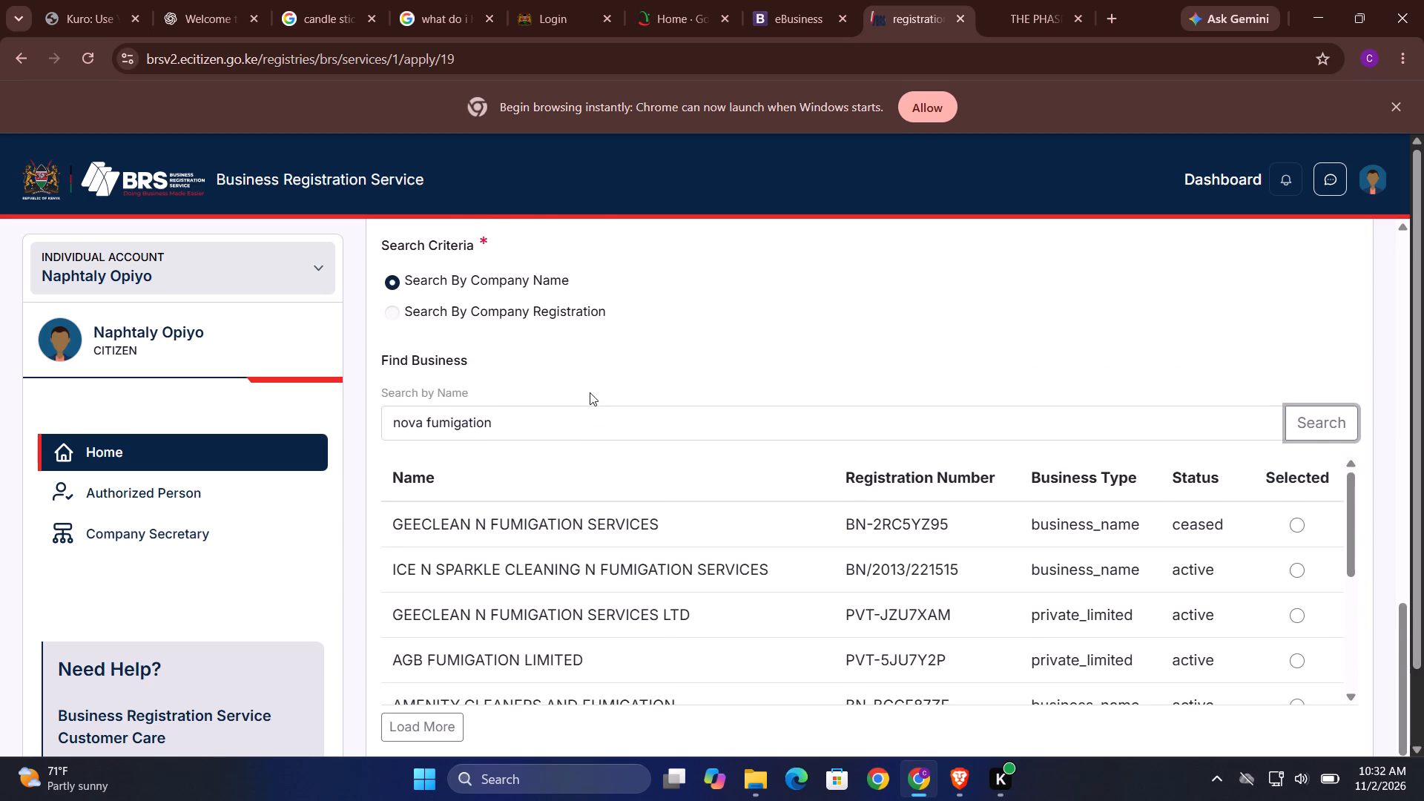
# Replace the second name's business search text with NOVA FUMIGATION in capital letters.
pyautogui.moveTo(504, 423); pyautogui.dragTo(271, 406)
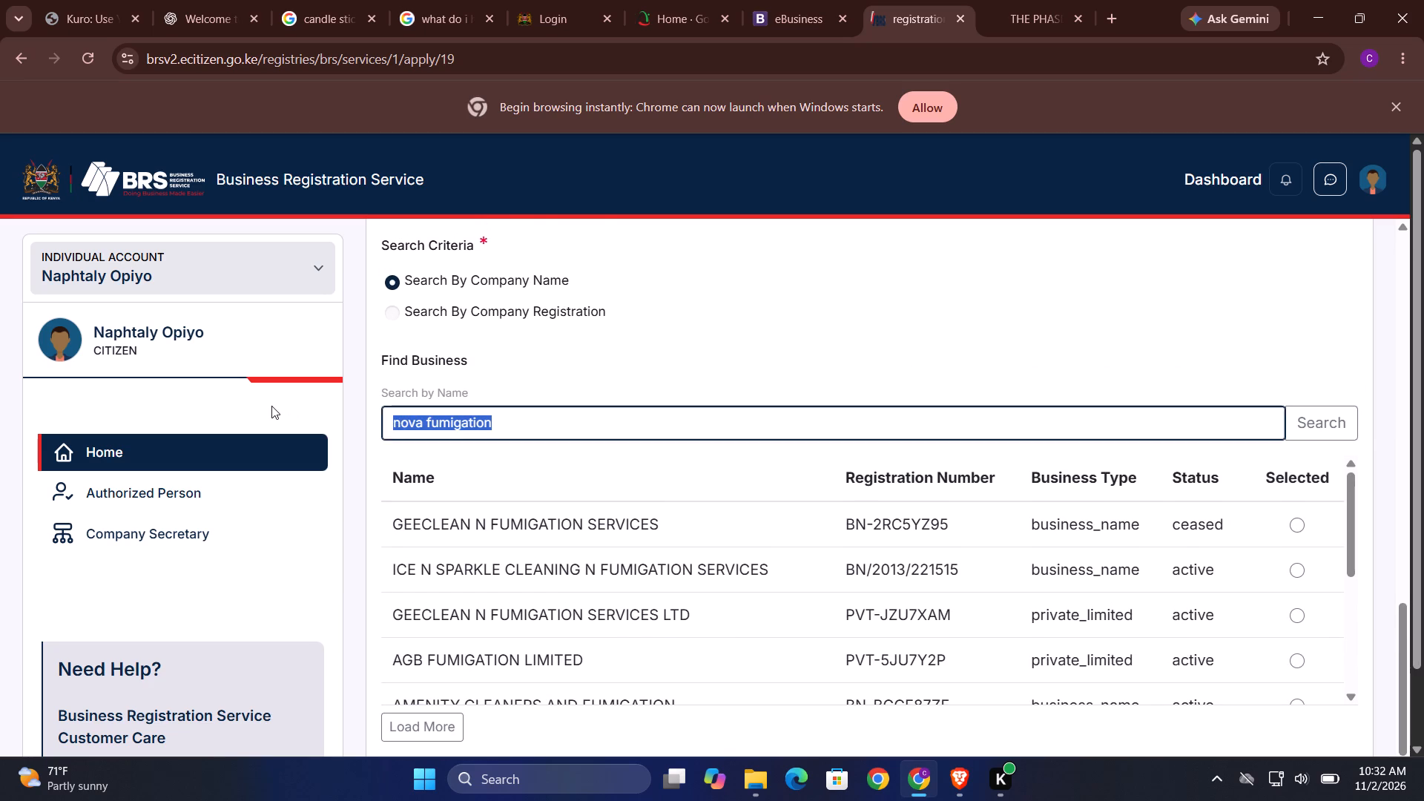
pyautogui.write('NO')
pyautogui.write('VA FUMIGATION')
pyautogui.scroll(2, 314, 378)
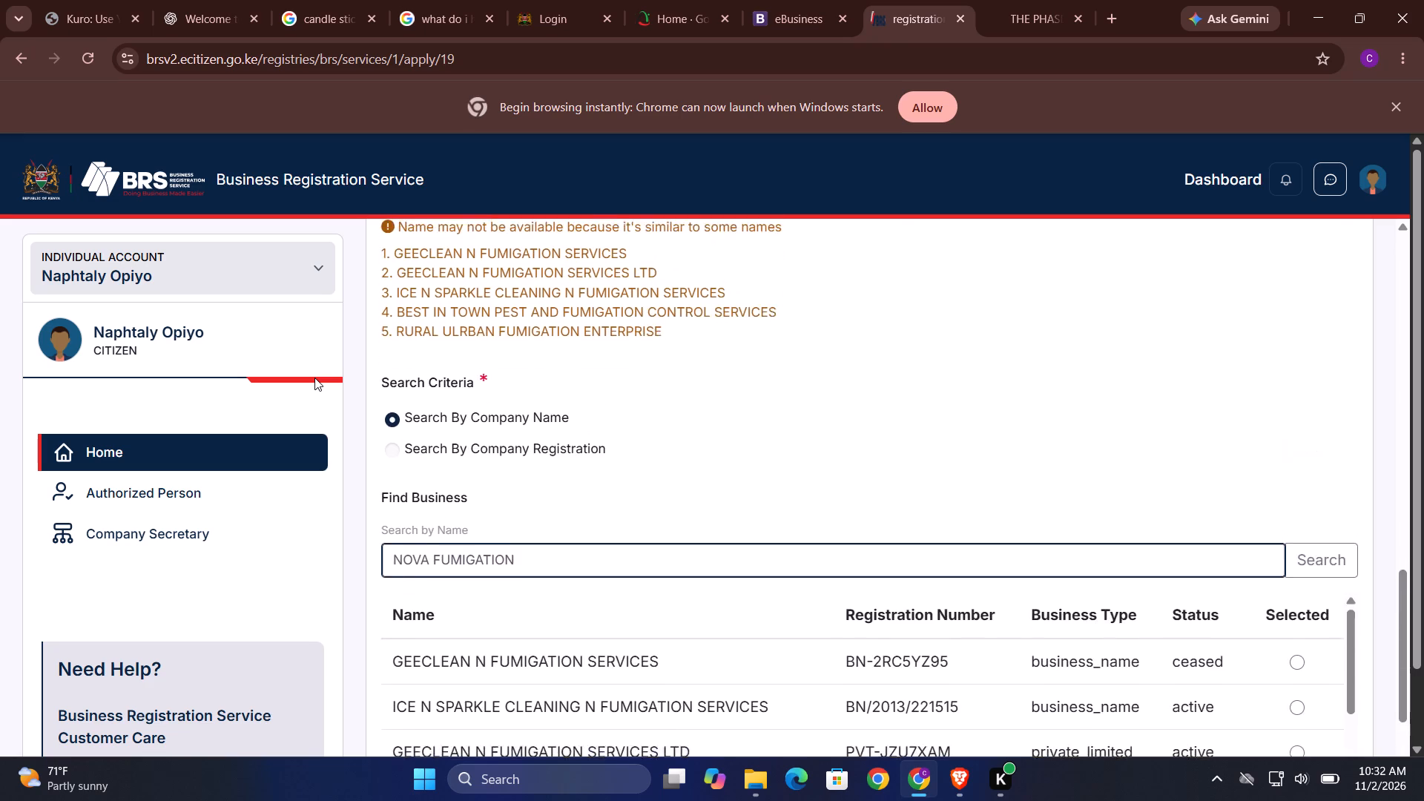
pyautogui.scroll(1, 314, 378)
# Load more businesses into the second name's search results and examine the extended list for a suitable affiliated entity.
pyautogui.scroll(-6, 314, 378)
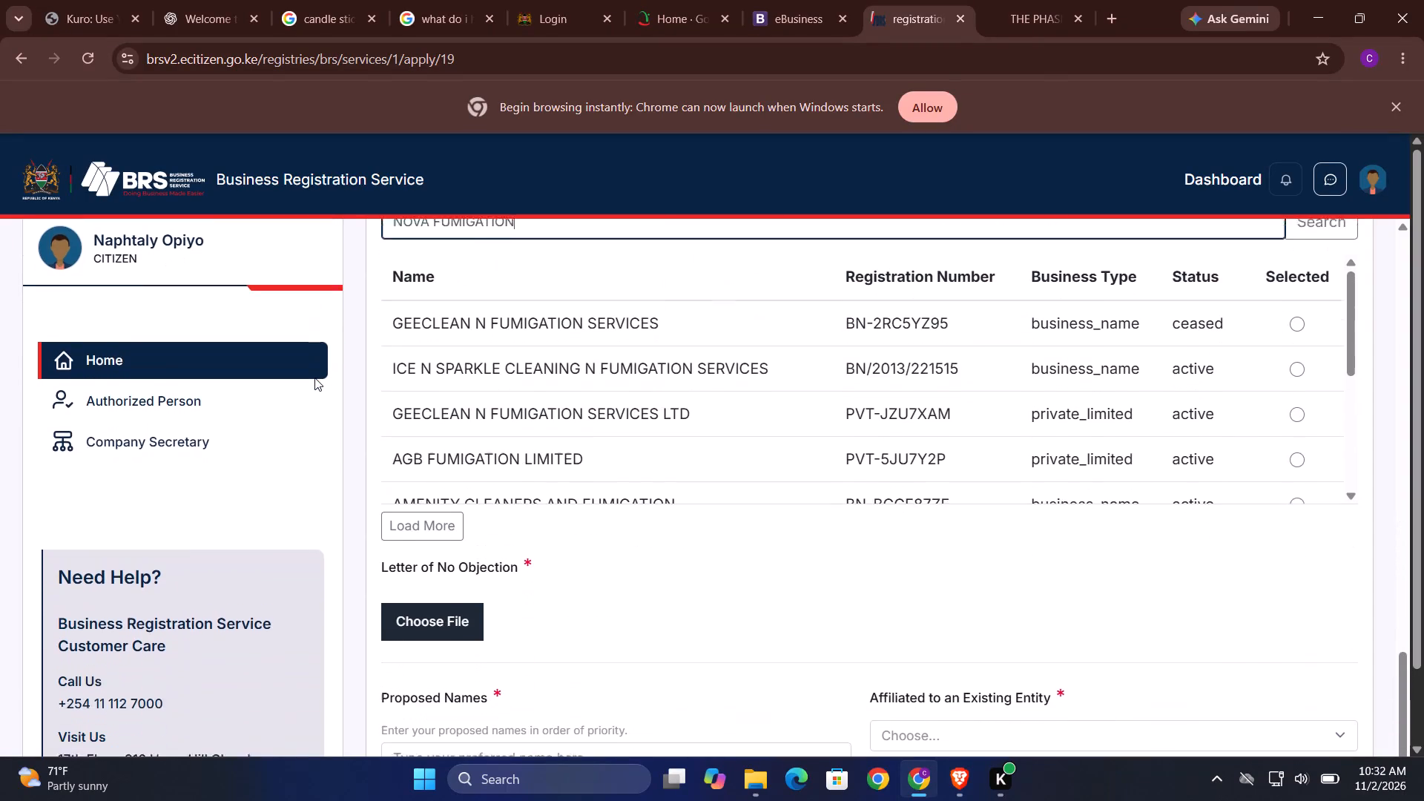
pyautogui.scroll(-1, 314, 378)
pyautogui.scroll(-3, 566, 426)
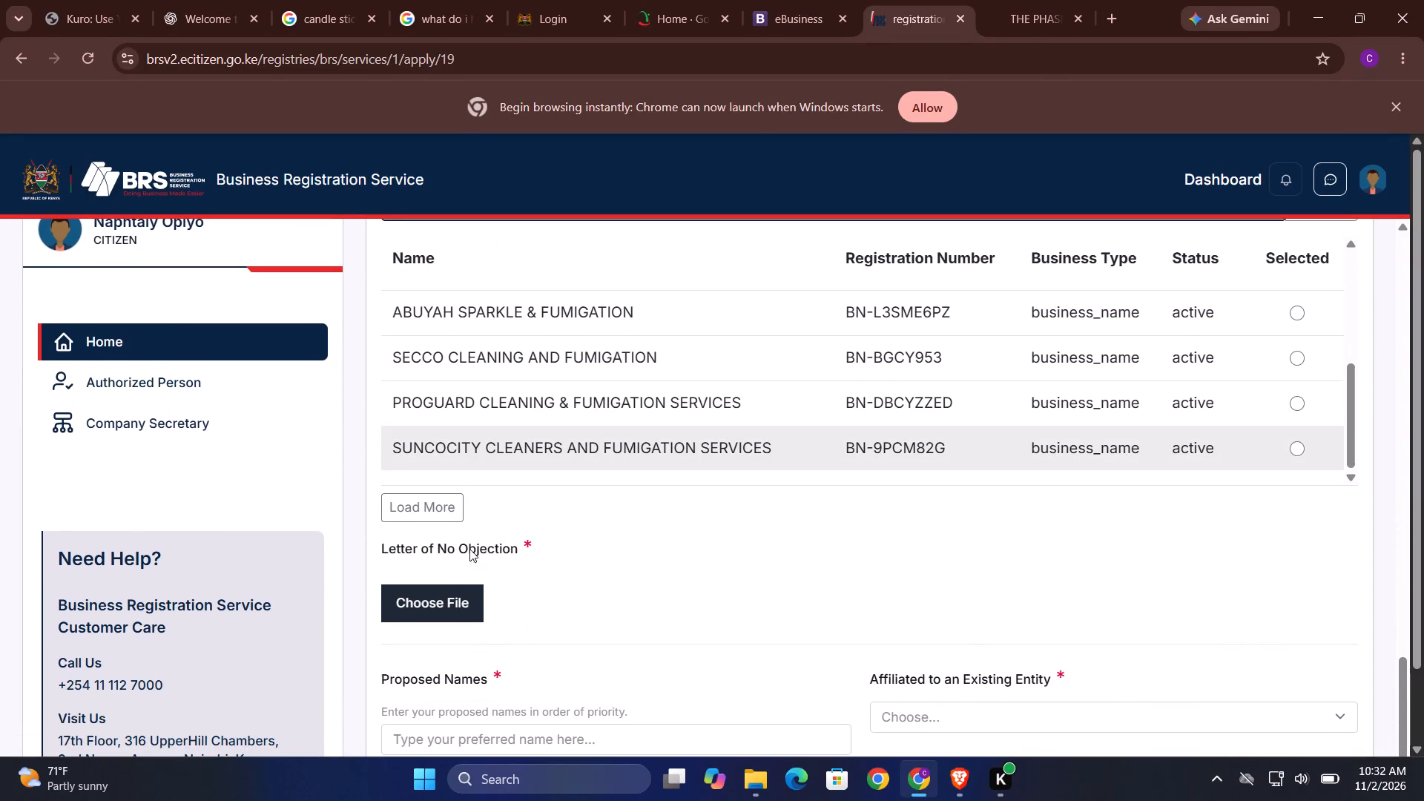
pyautogui.click(432, 507)
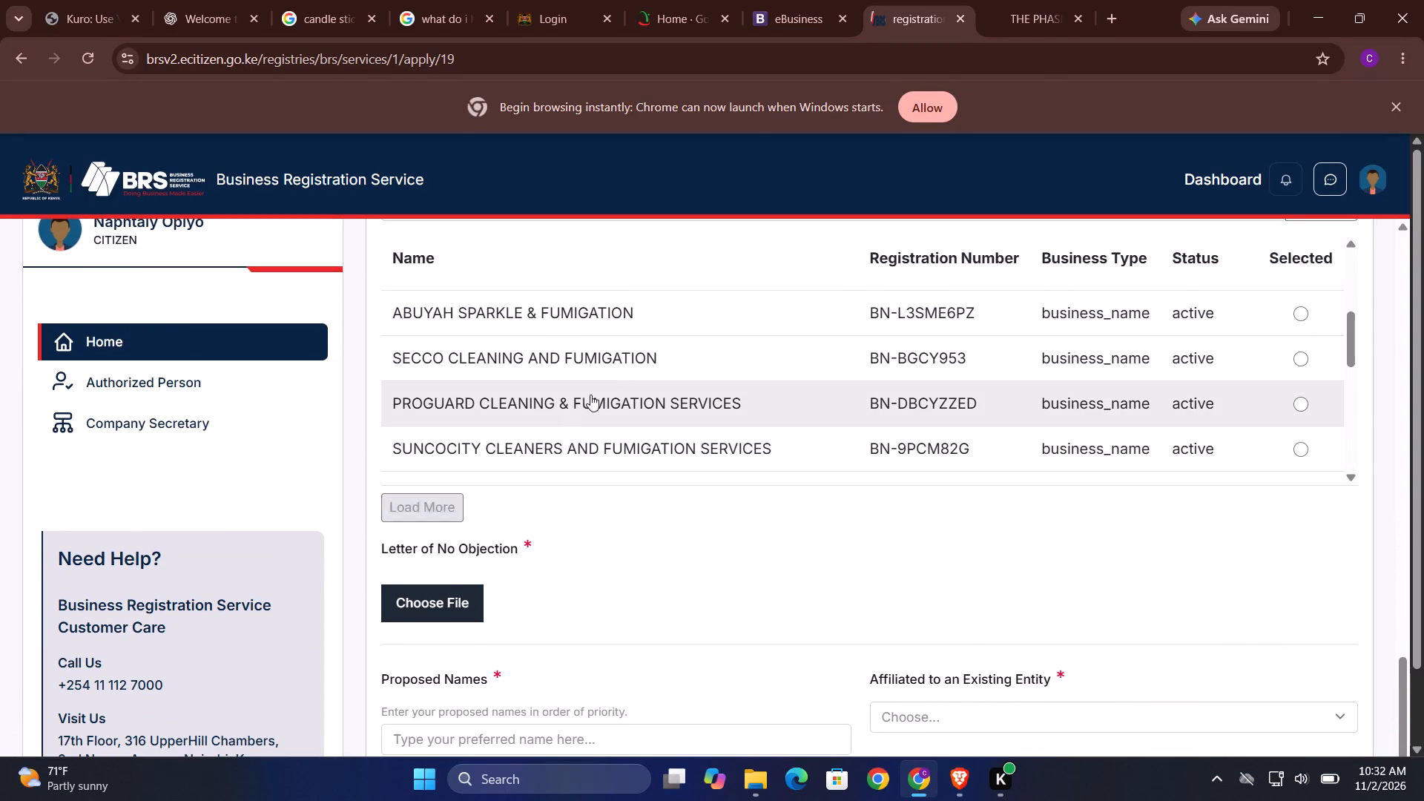
pyautogui.scroll(3, 615, 374)
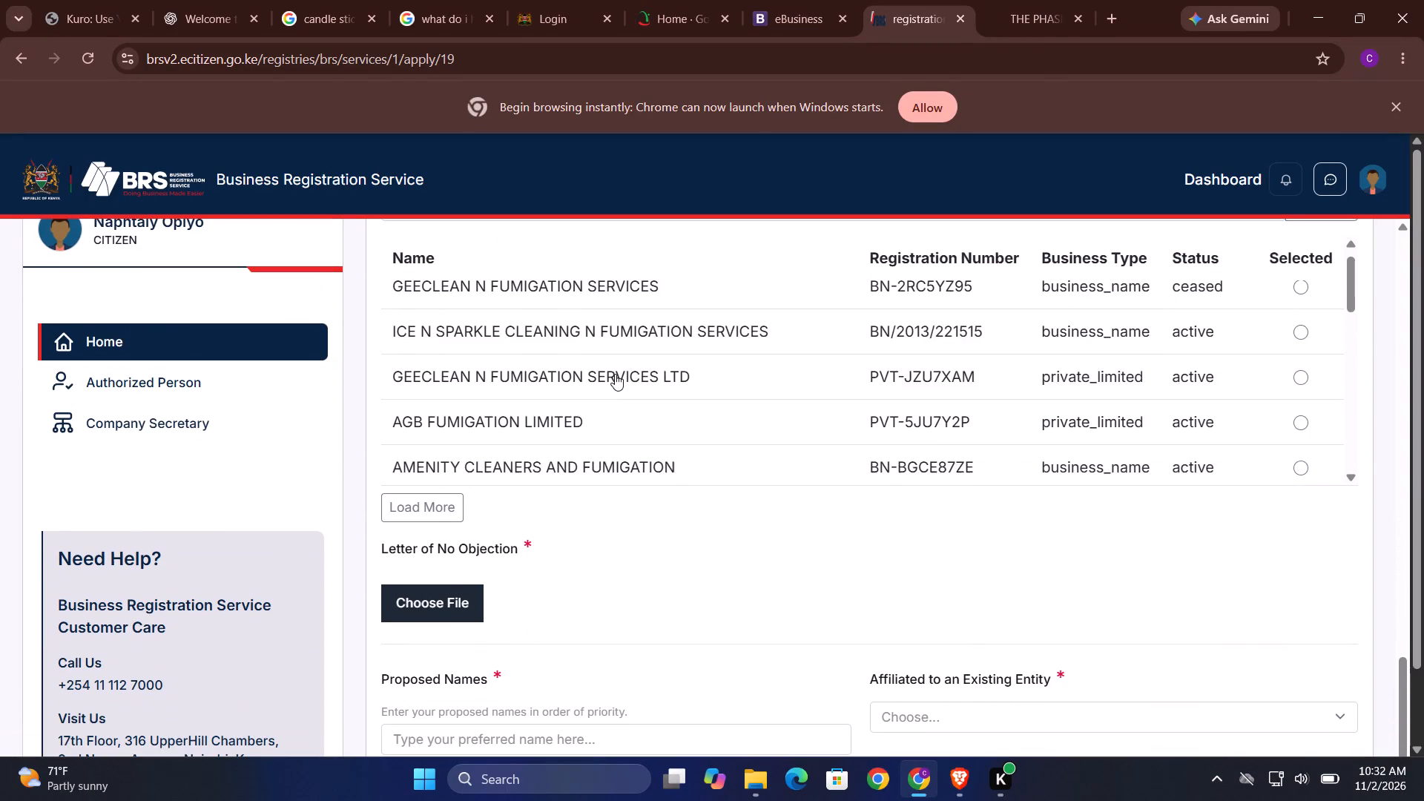
pyautogui.scroll(-4, 615, 374)
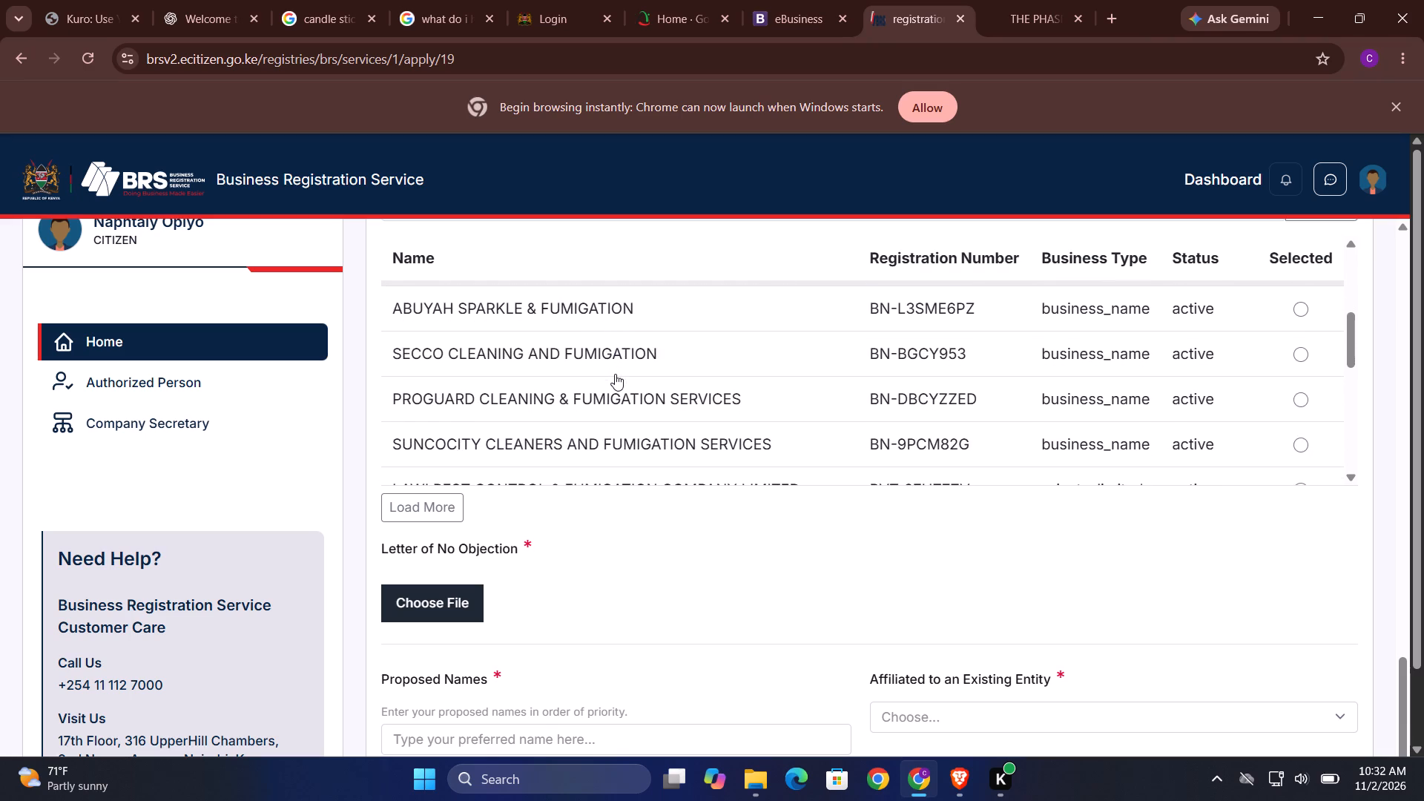
pyautogui.scroll(-4, 615, 374)
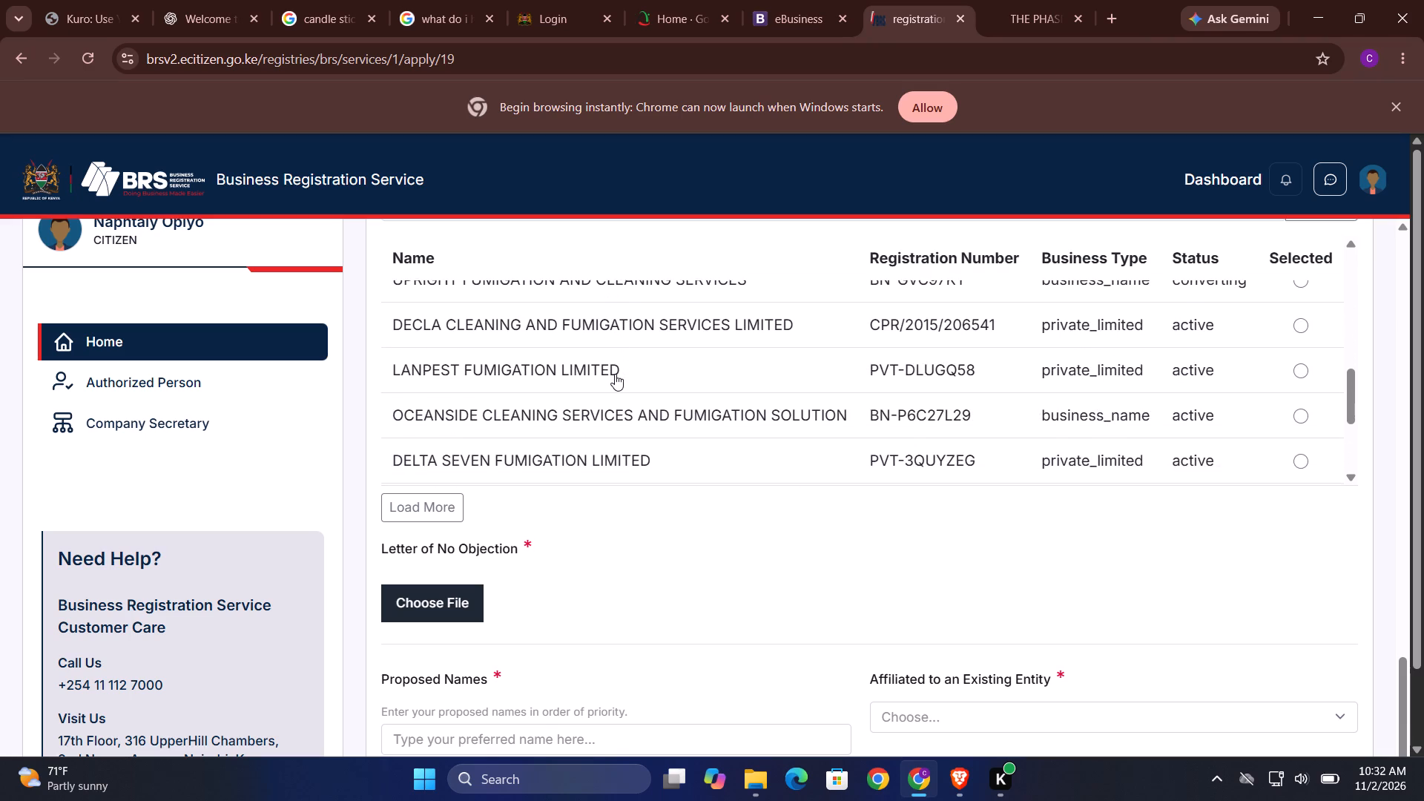
pyautogui.scroll(-2, 615, 374)
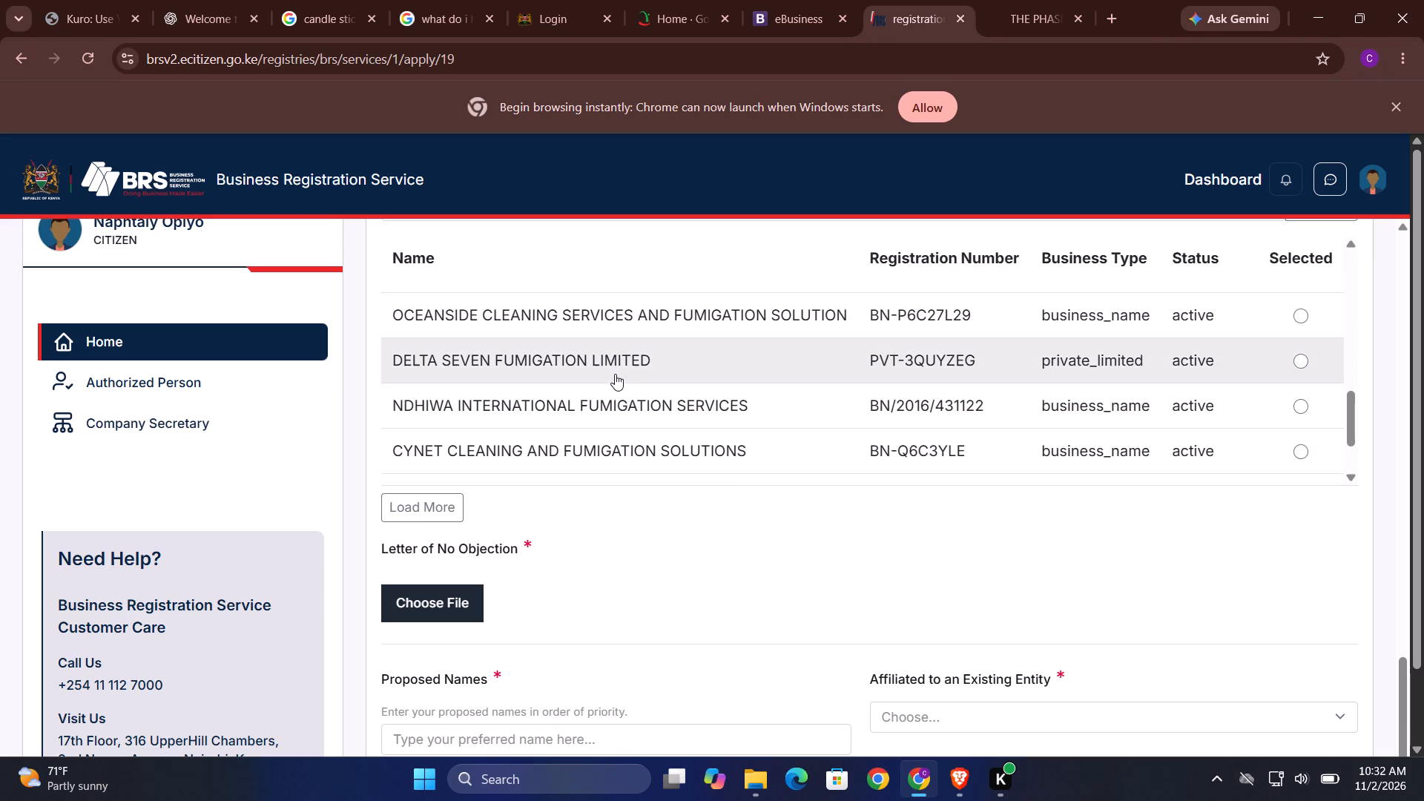
pyautogui.scroll(-1, 615, 374)
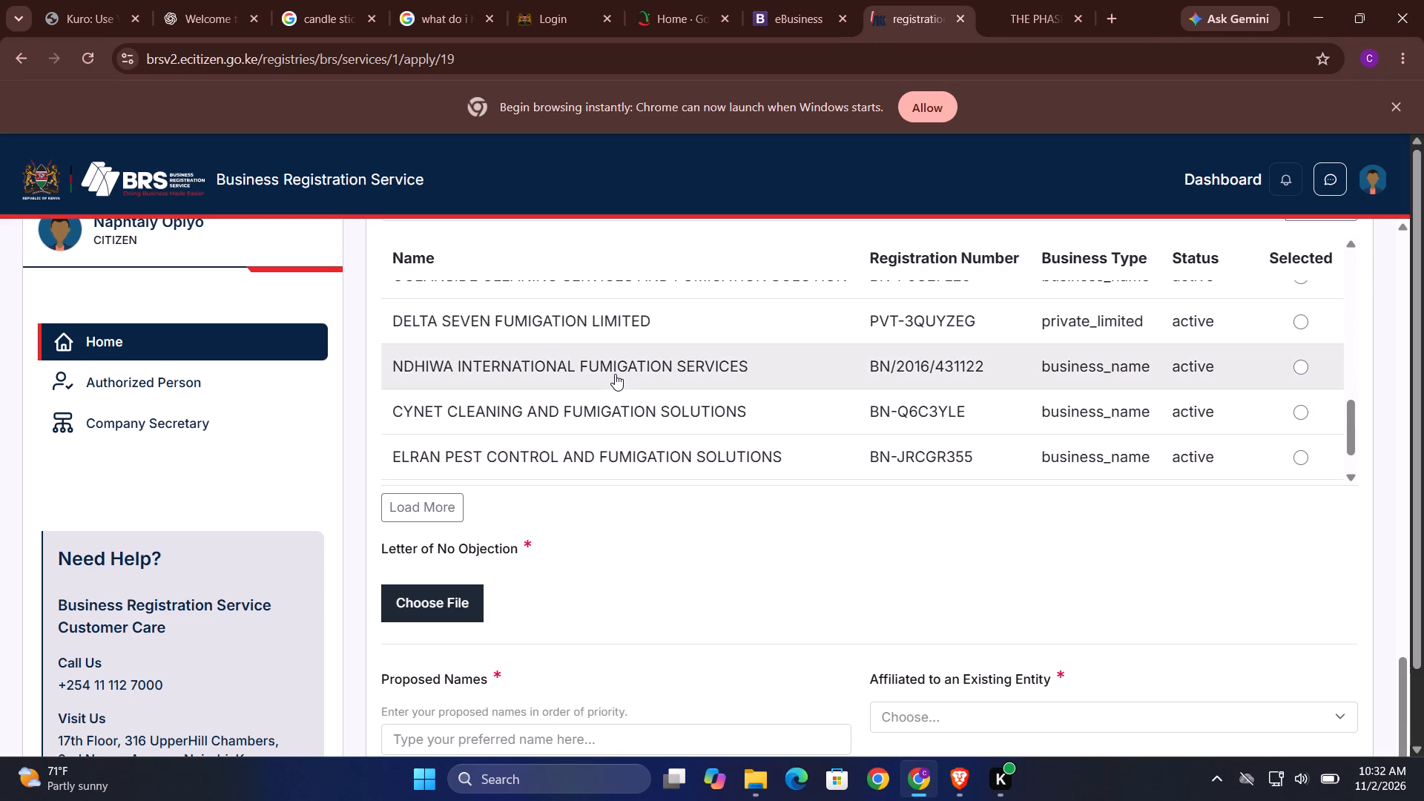
pyautogui.scroll(-1, 615, 374)
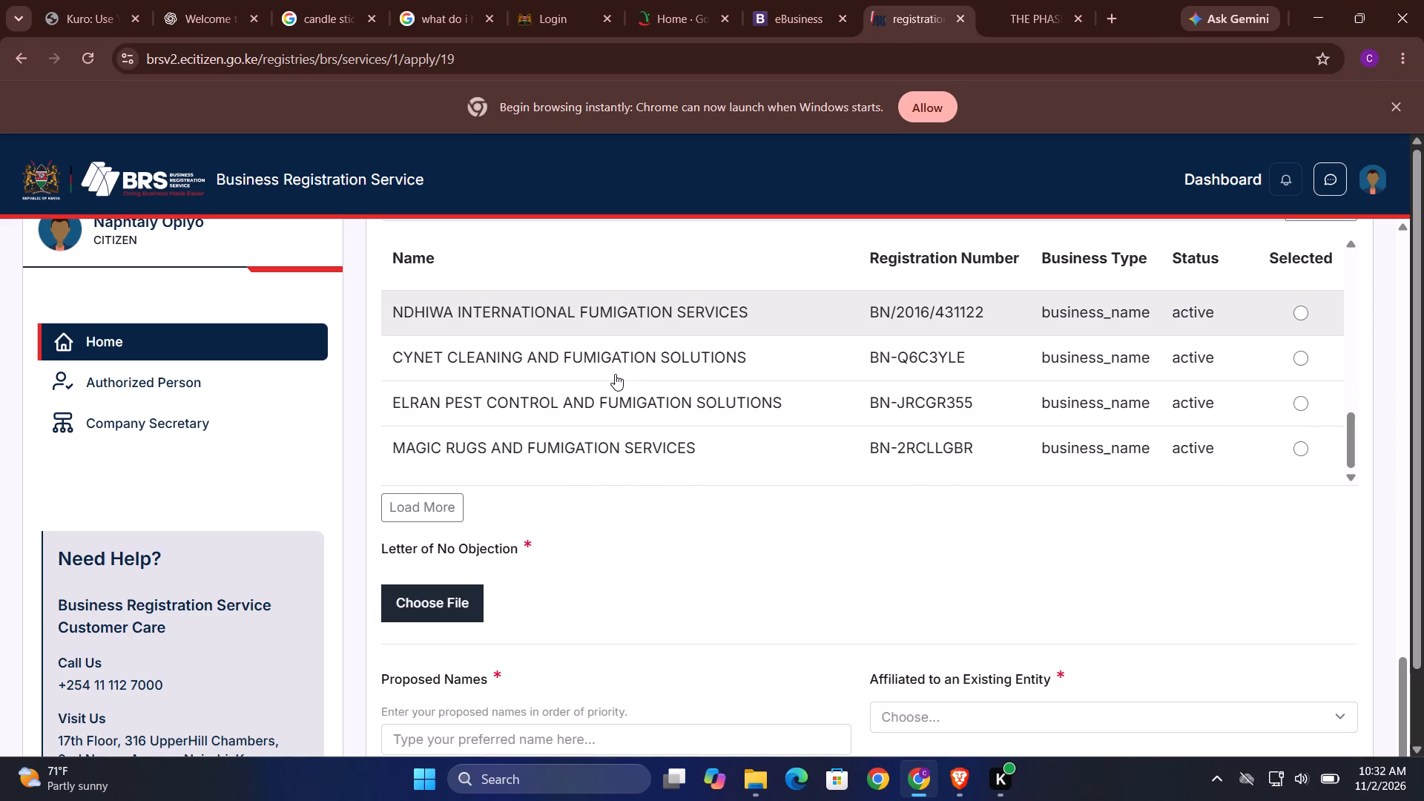
# Enter NOVA FUMIGATION as the third proposed name.
pyautogui.scroll(-1, 615, 374)
pyautogui.scroll(-1, 584, 556)
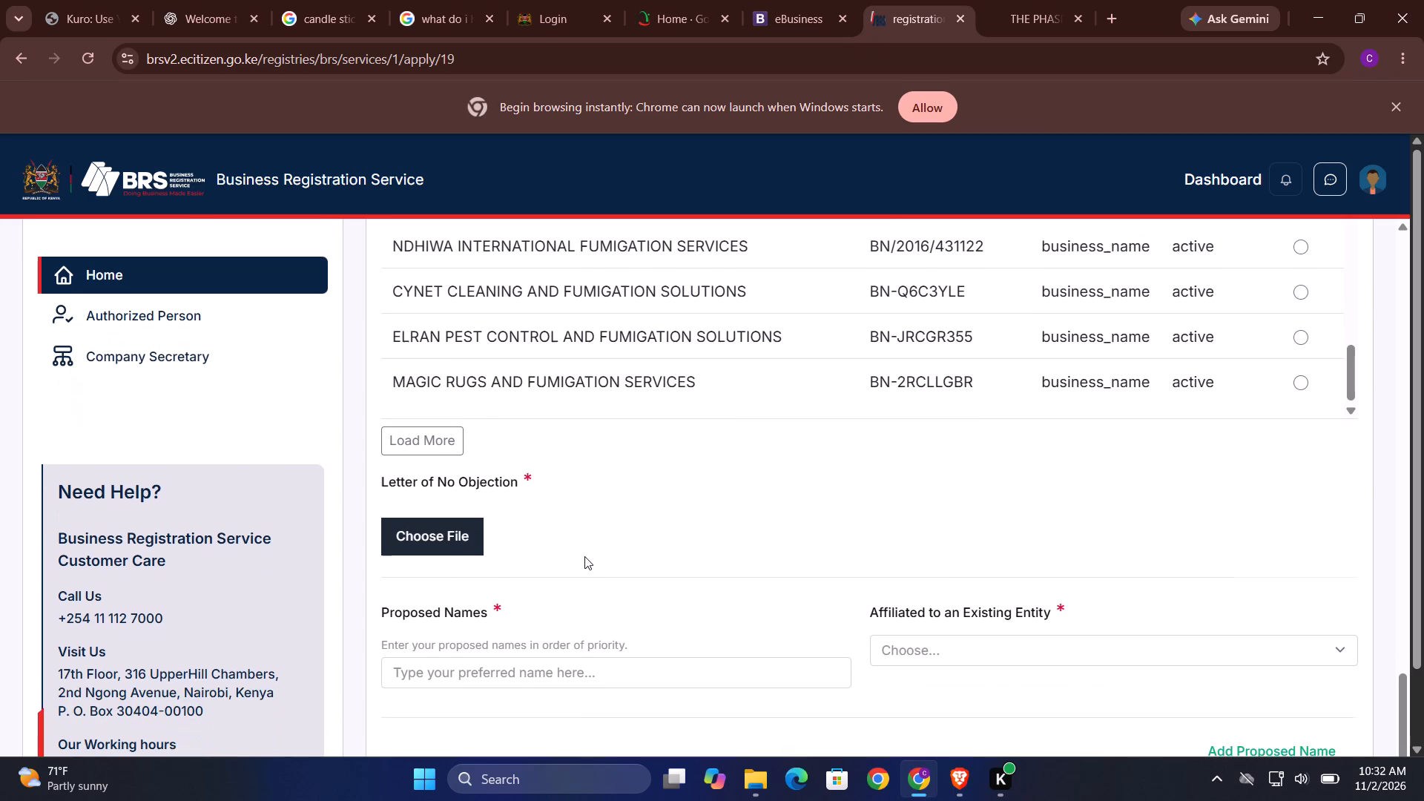
pyautogui.scroll(-1, 584, 556)
pyautogui.click(513, 685)
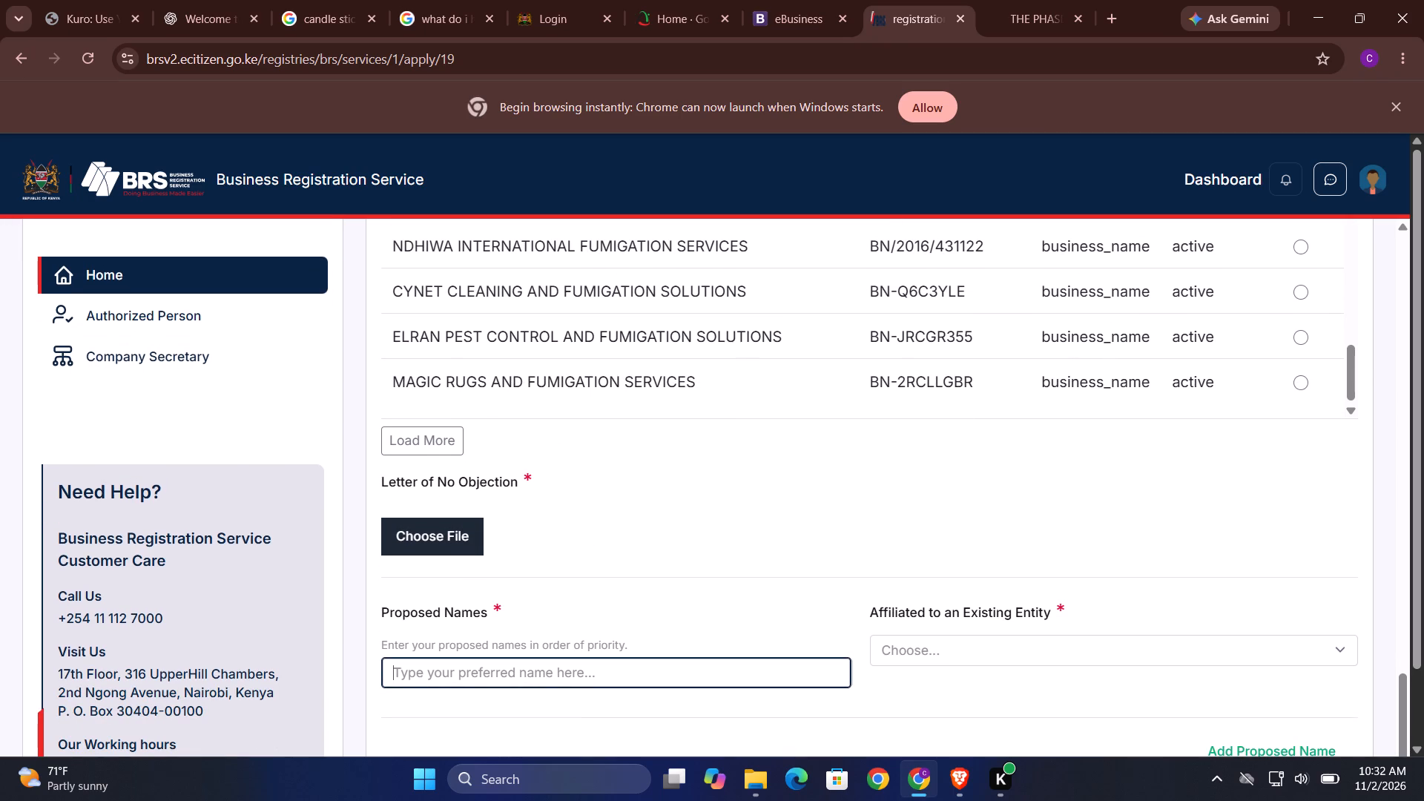
pyautogui.press('n')
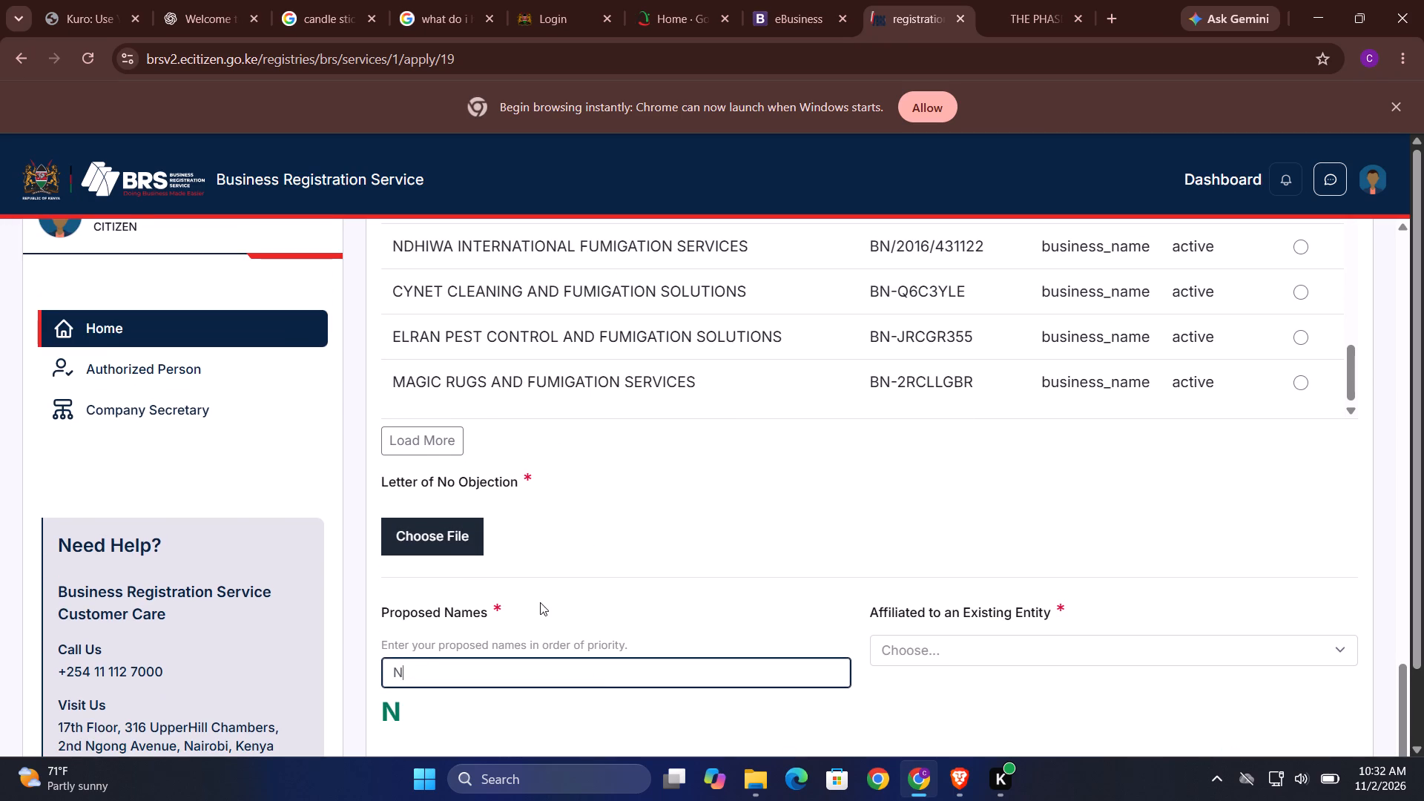
pyautogui.scroll(4, 540, 598)
pyautogui.scroll(2, 543, 411)
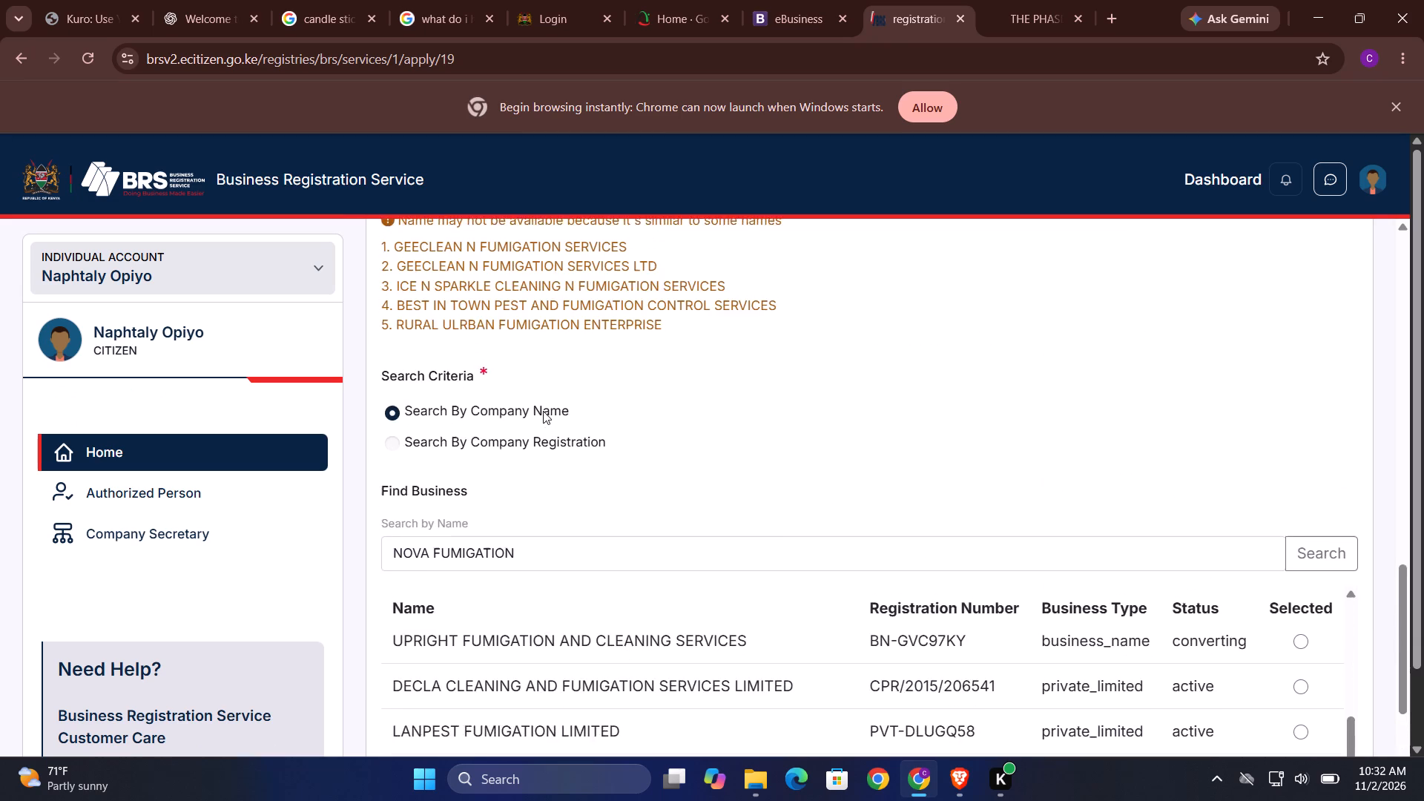
pyautogui.scroll(-4, 543, 411)
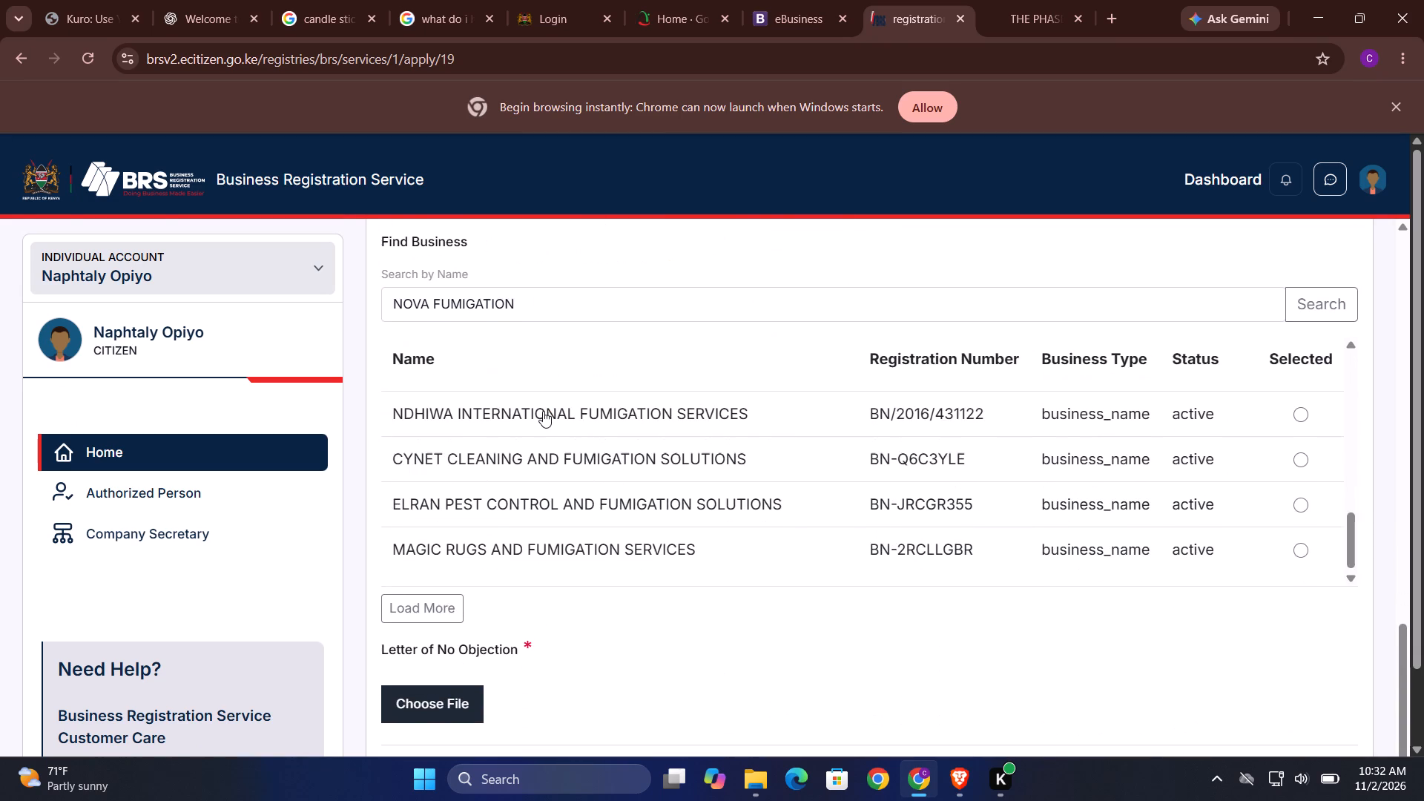
pyautogui.scroll(-4, 543, 411)
pyautogui.write('OVA')
pyautogui.press('space')
pyautogui.write('FUMIGATION')
pyautogui.scroll(-2, 800, 648)
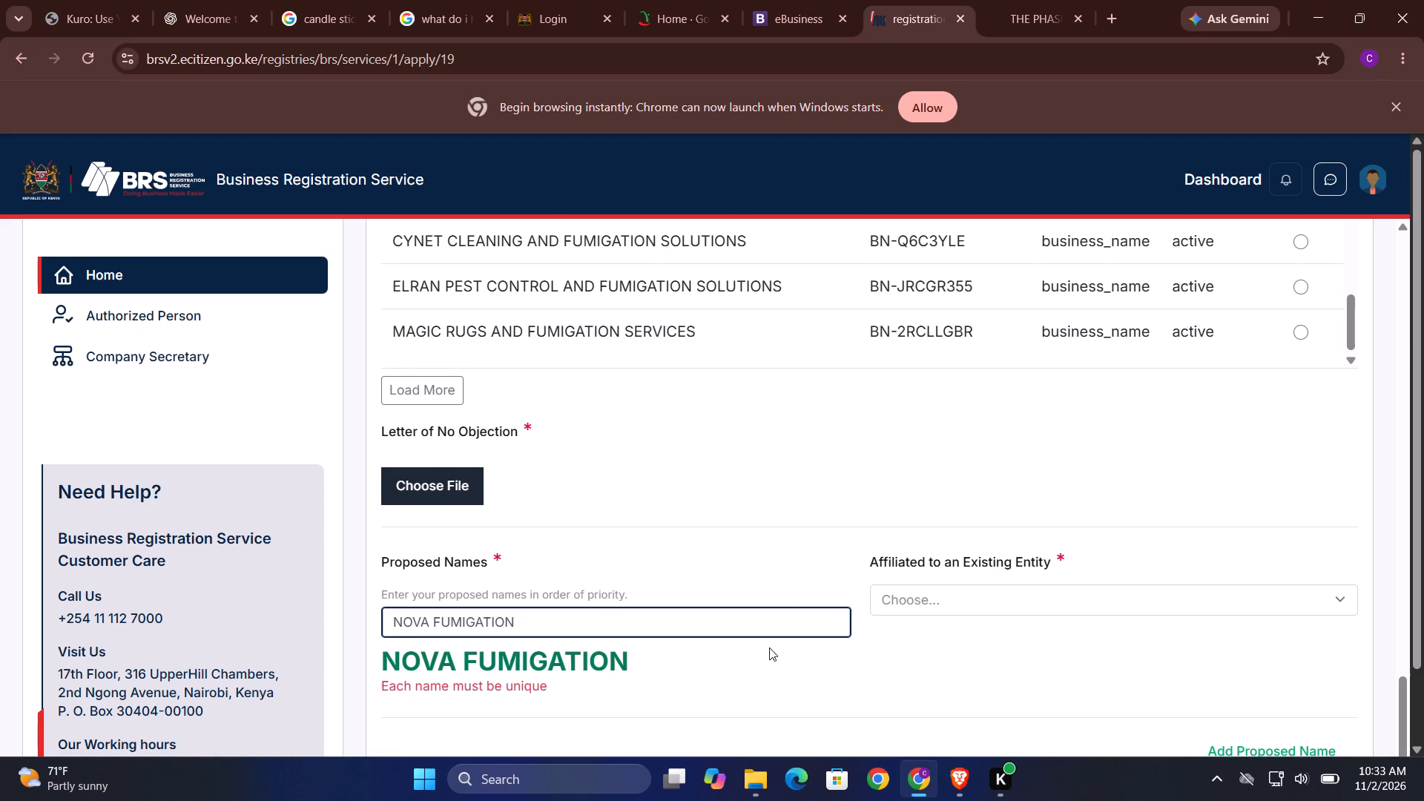
# Change the third proposed name to NOVA FUMIGATIONS.
pyautogui.click(430, 619)
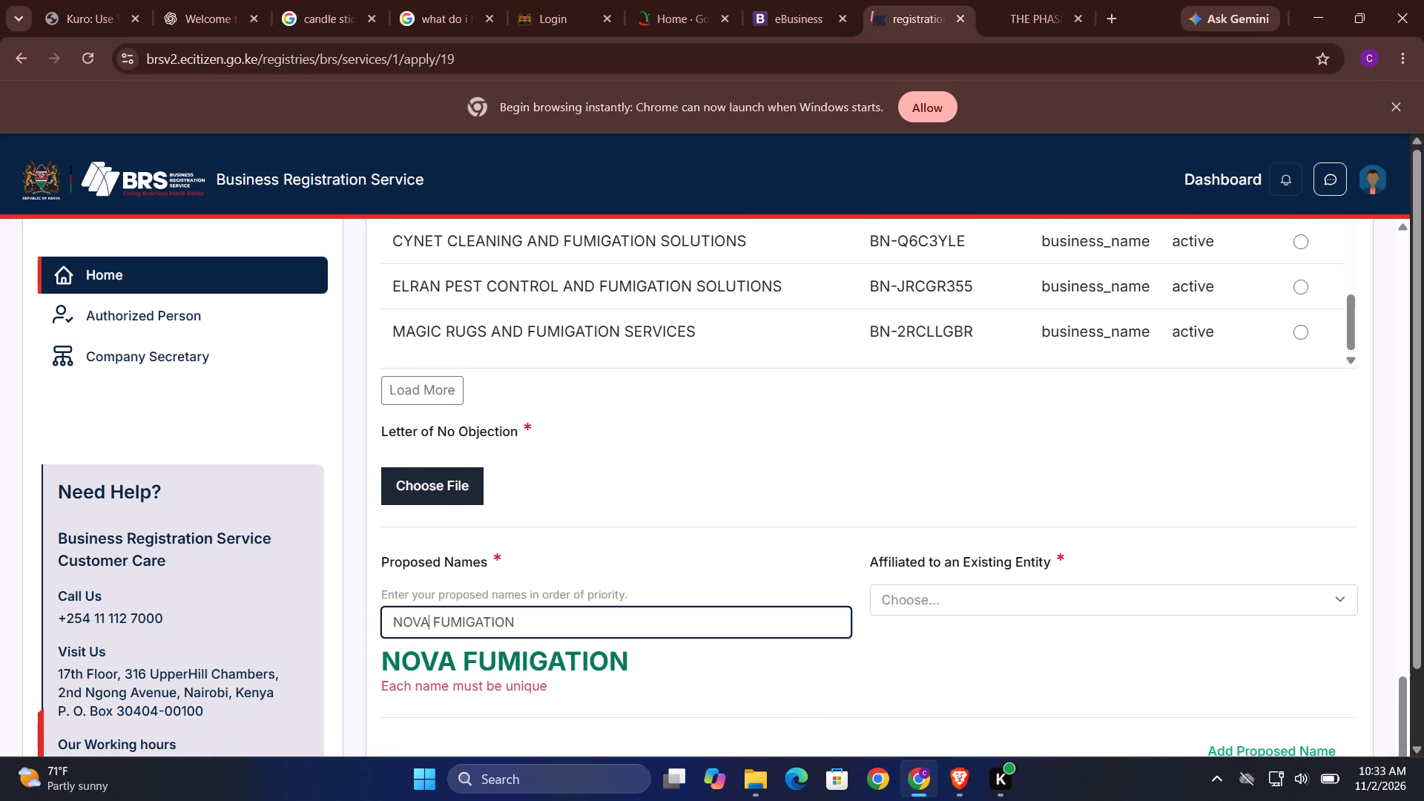
pyautogui.click(531, 616)
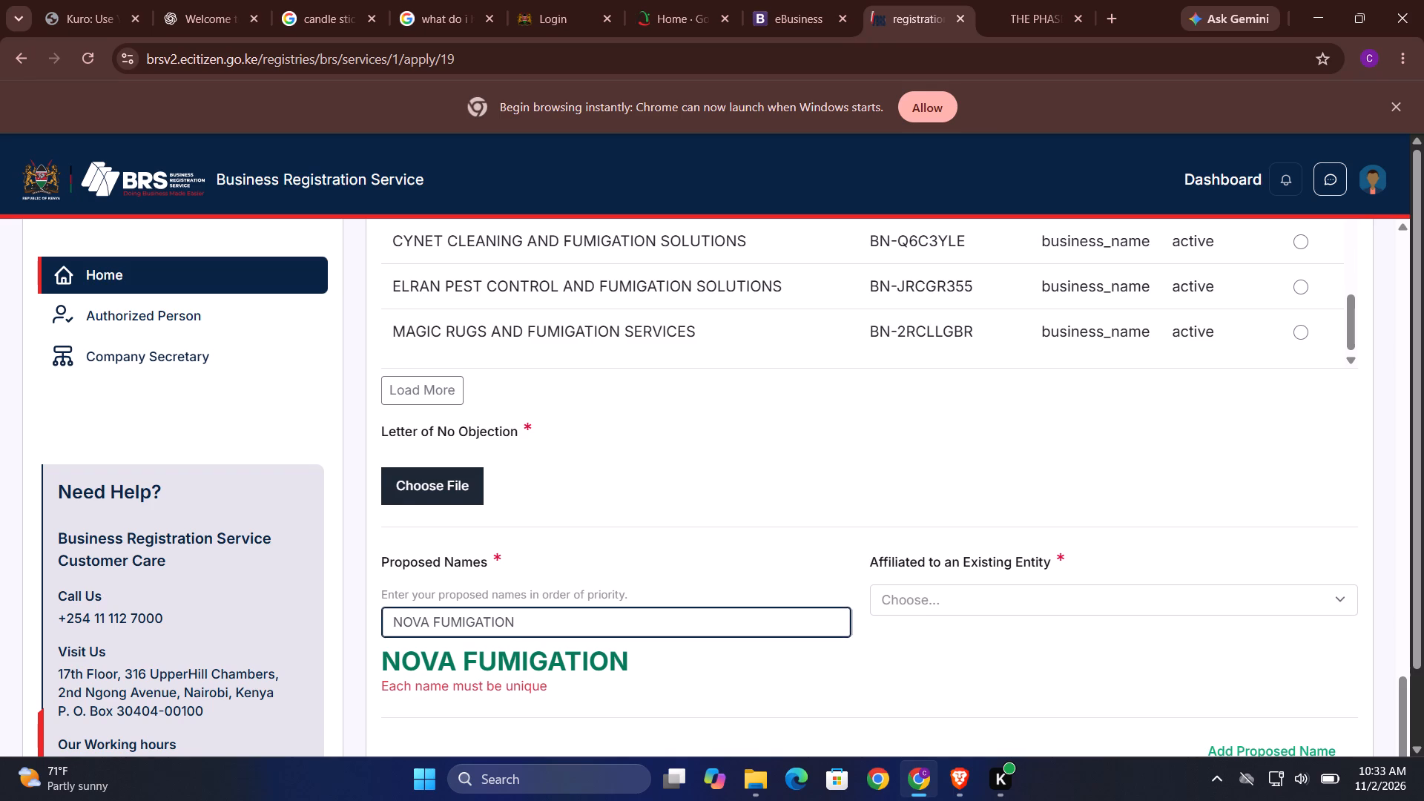
pyautogui.press('s')
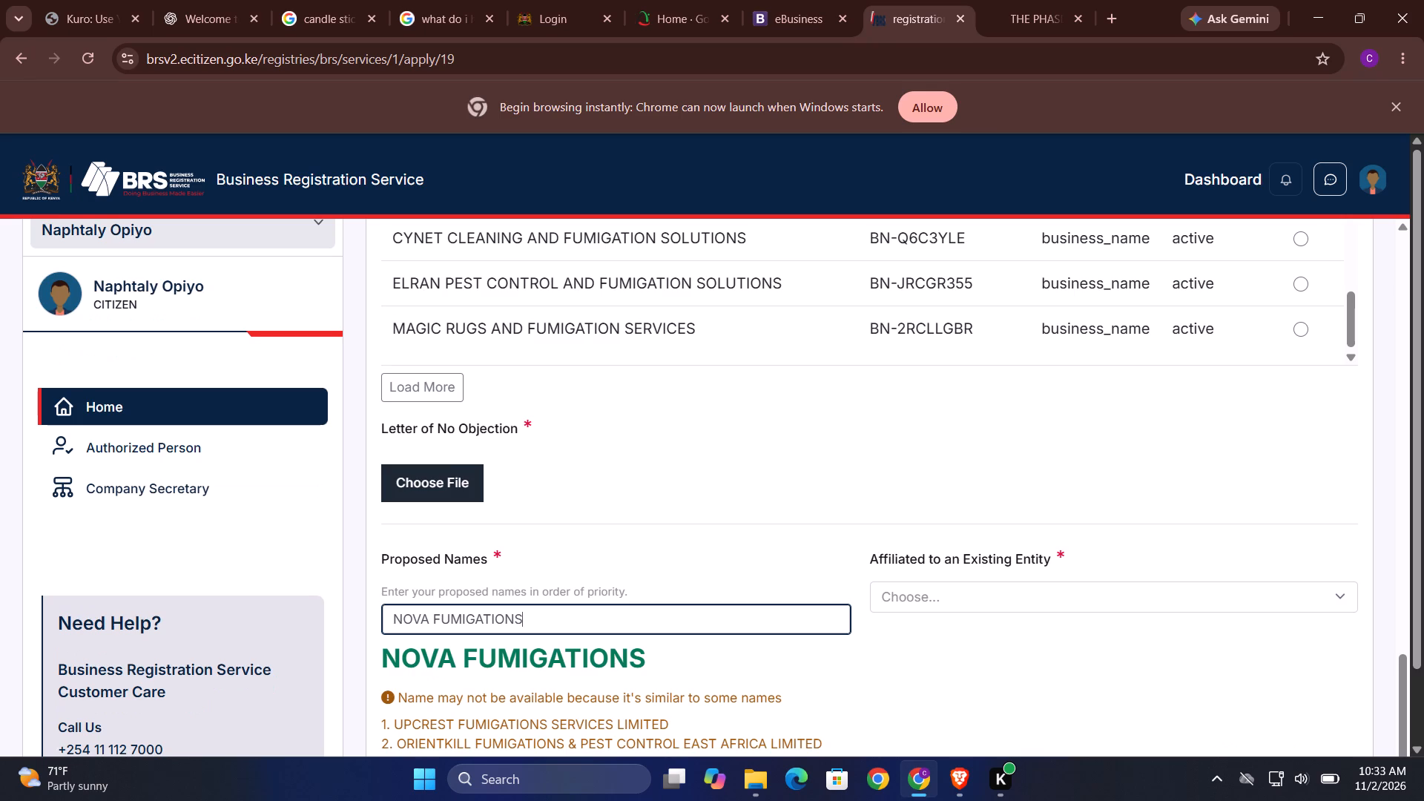
# Change the second name's business search text to NOVA FUMIGATORS.
pyautogui.scroll(4, 547, 522)
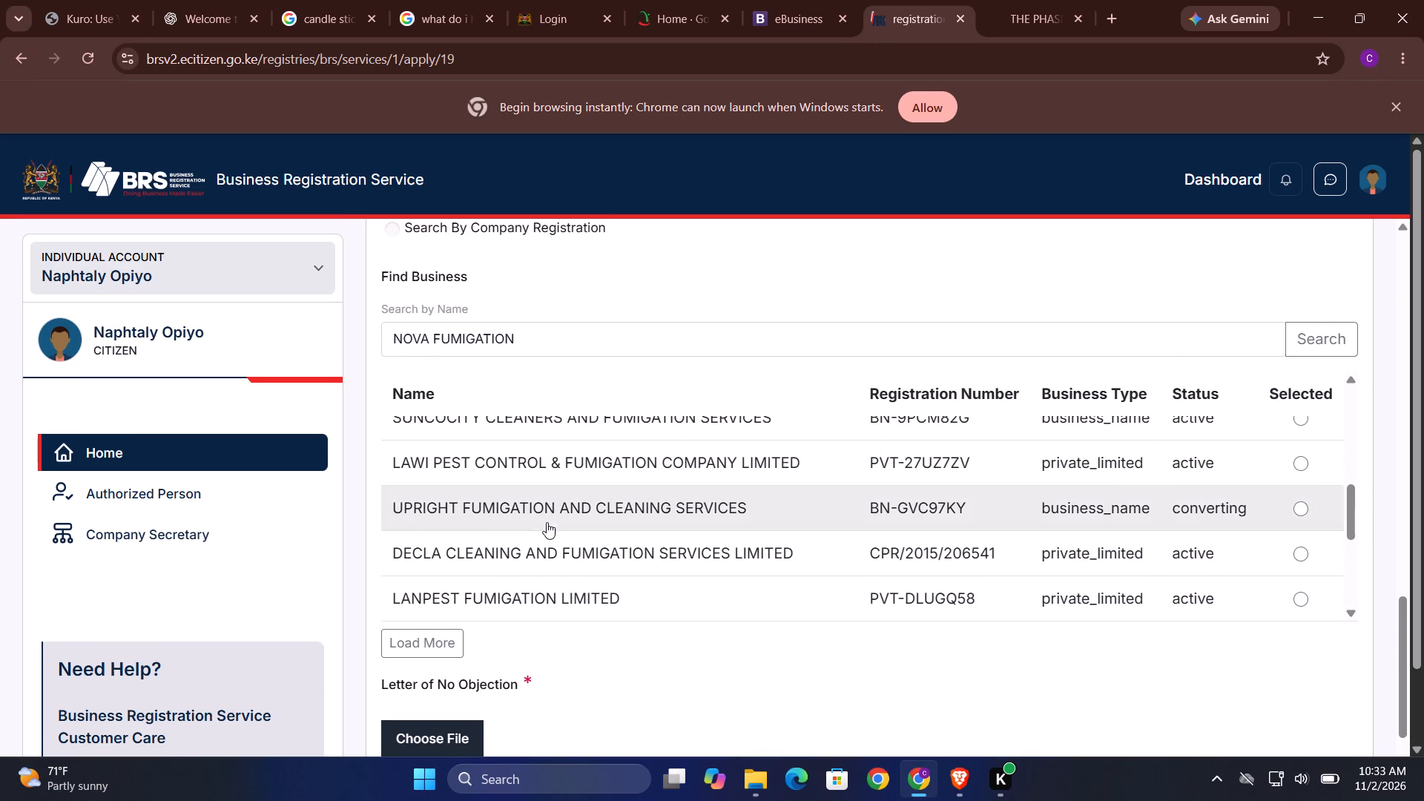
pyautogui.click(523, 337)
pyautogui.press('BackSpace')
pyautogui.press('BackSpace')
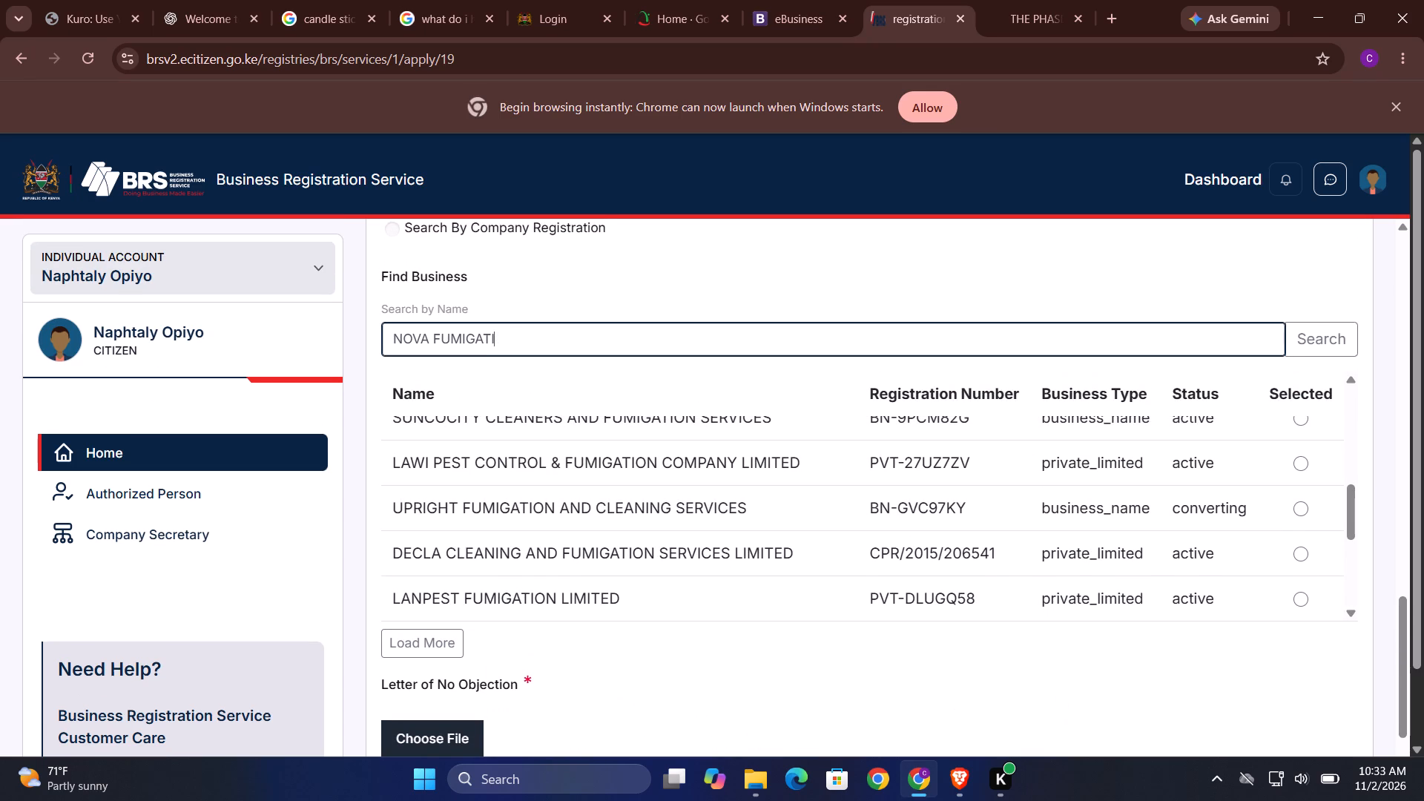
pyautogui.write('ORS')
pyautogui.click(492, 345)
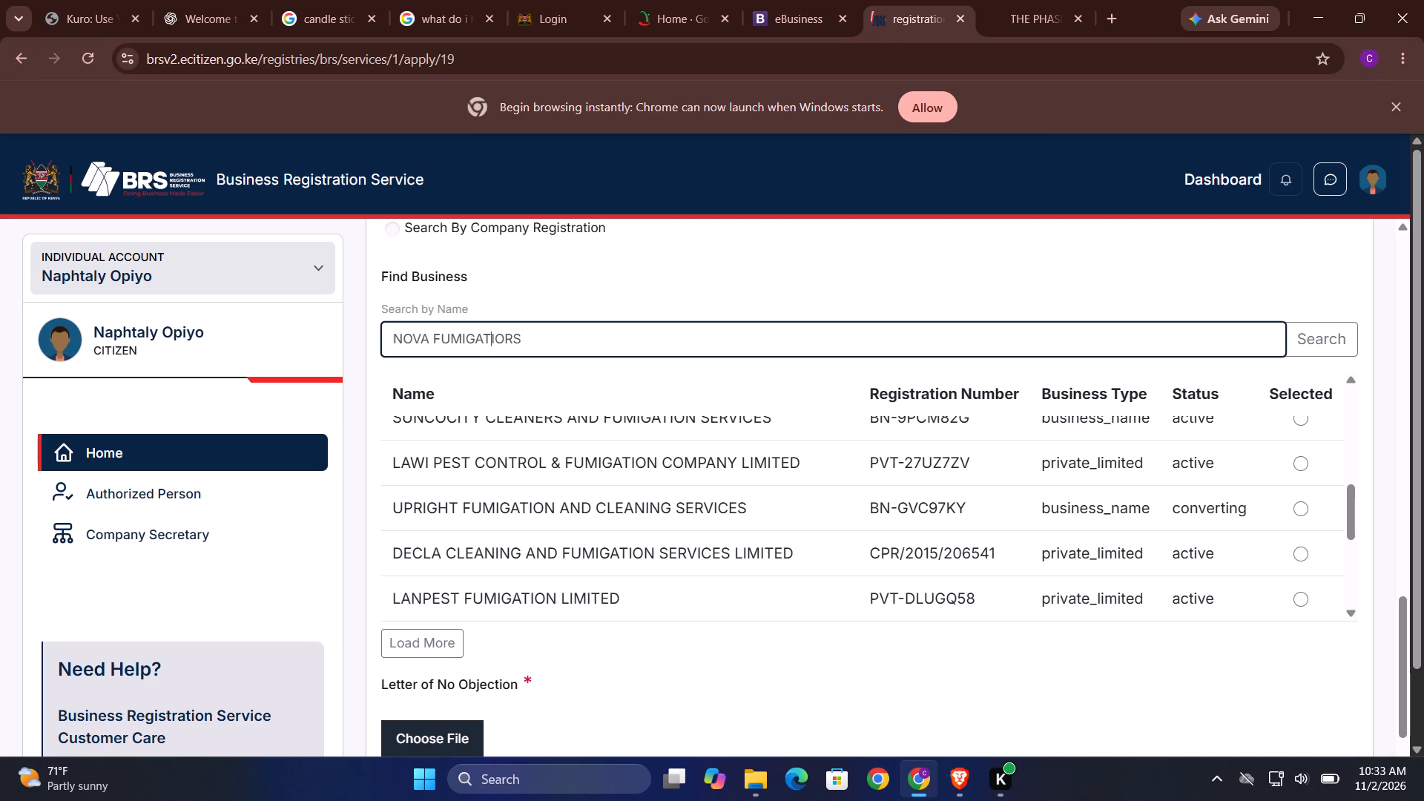
pyautogui.press('Right')
pyautogui.press('BackSpace')
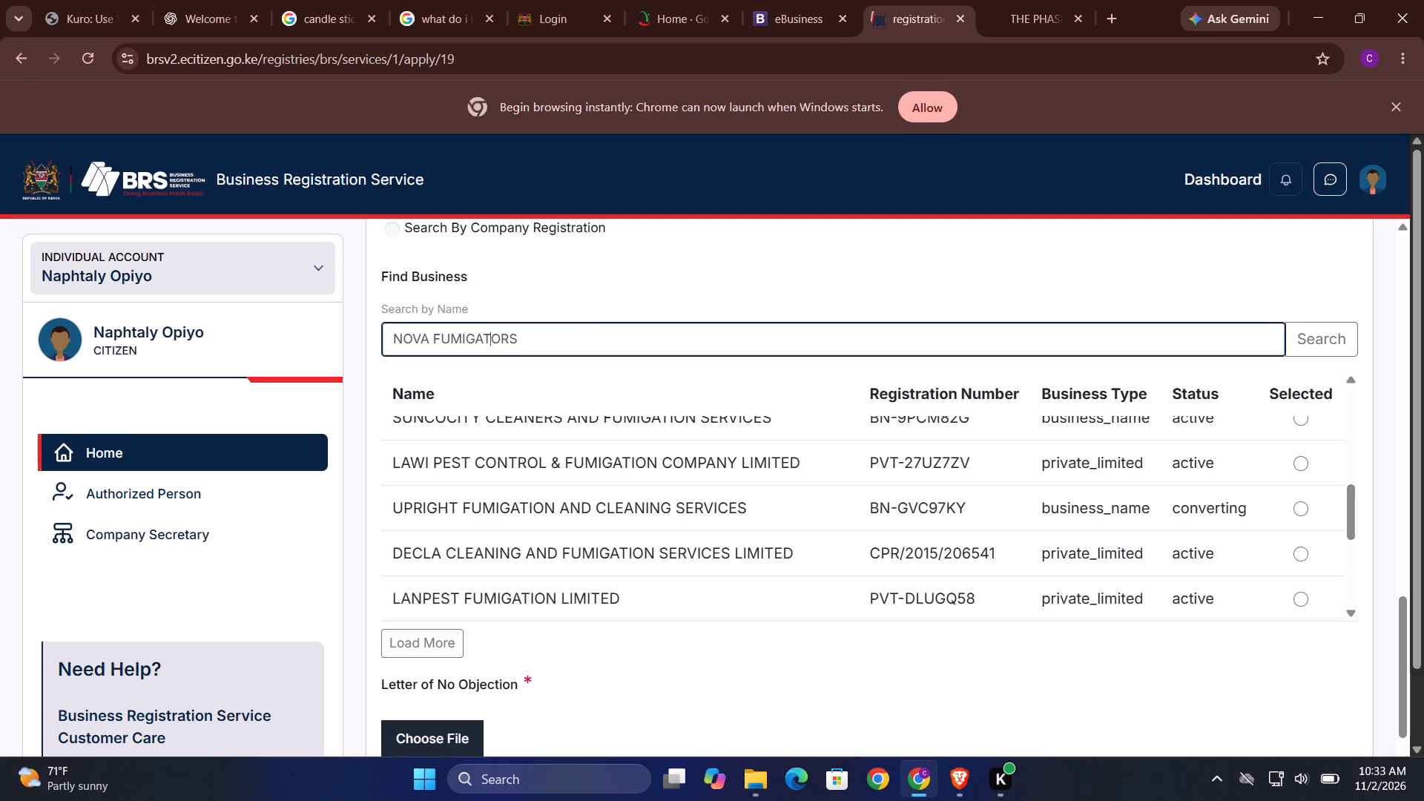
# Look through the second name's listed businesses and the similar names shown for the second and third proposed names.
pyautogui.scroll(-1, 672, 356)
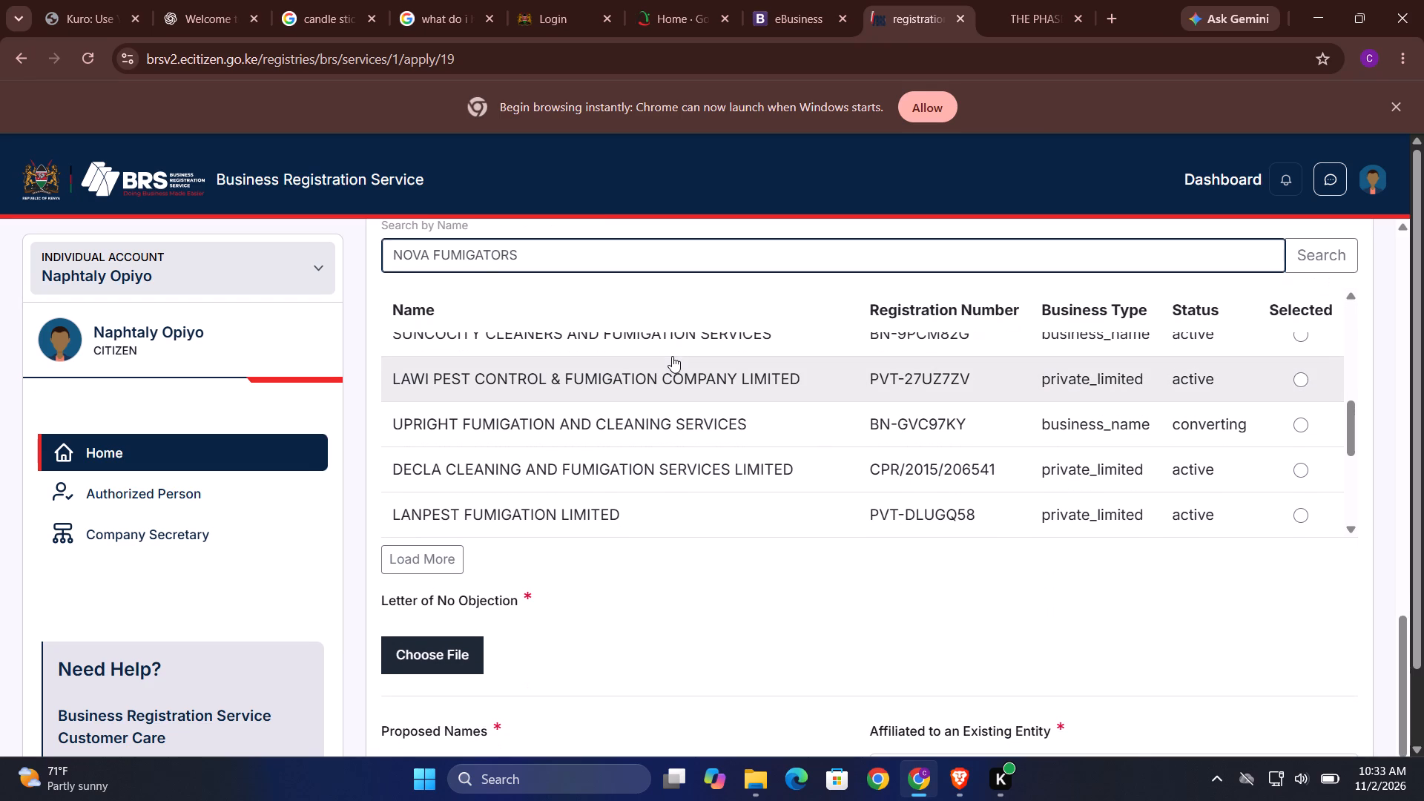
pyautogui.scroll(-3, 672, 356)
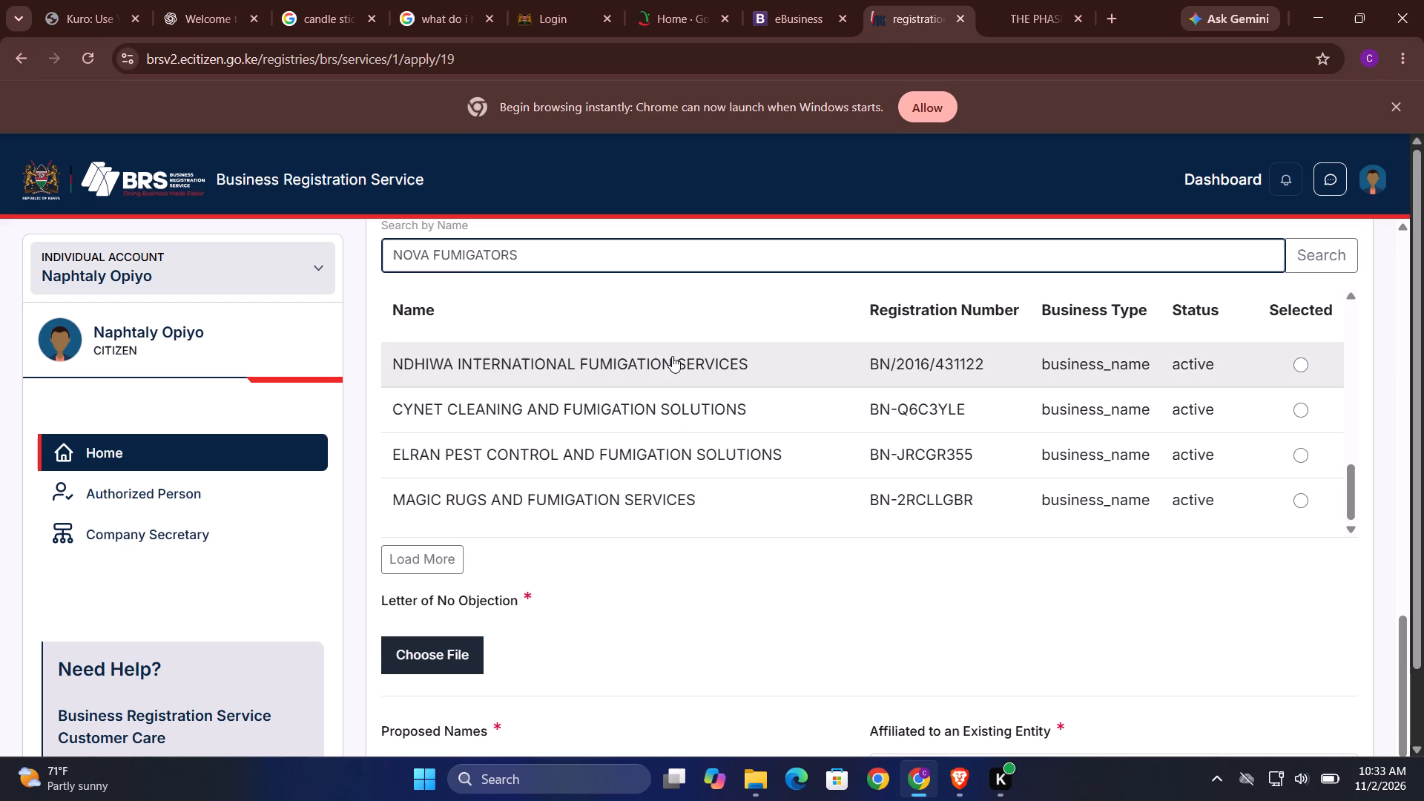
pyautogui.scroll(2, 672, 356)
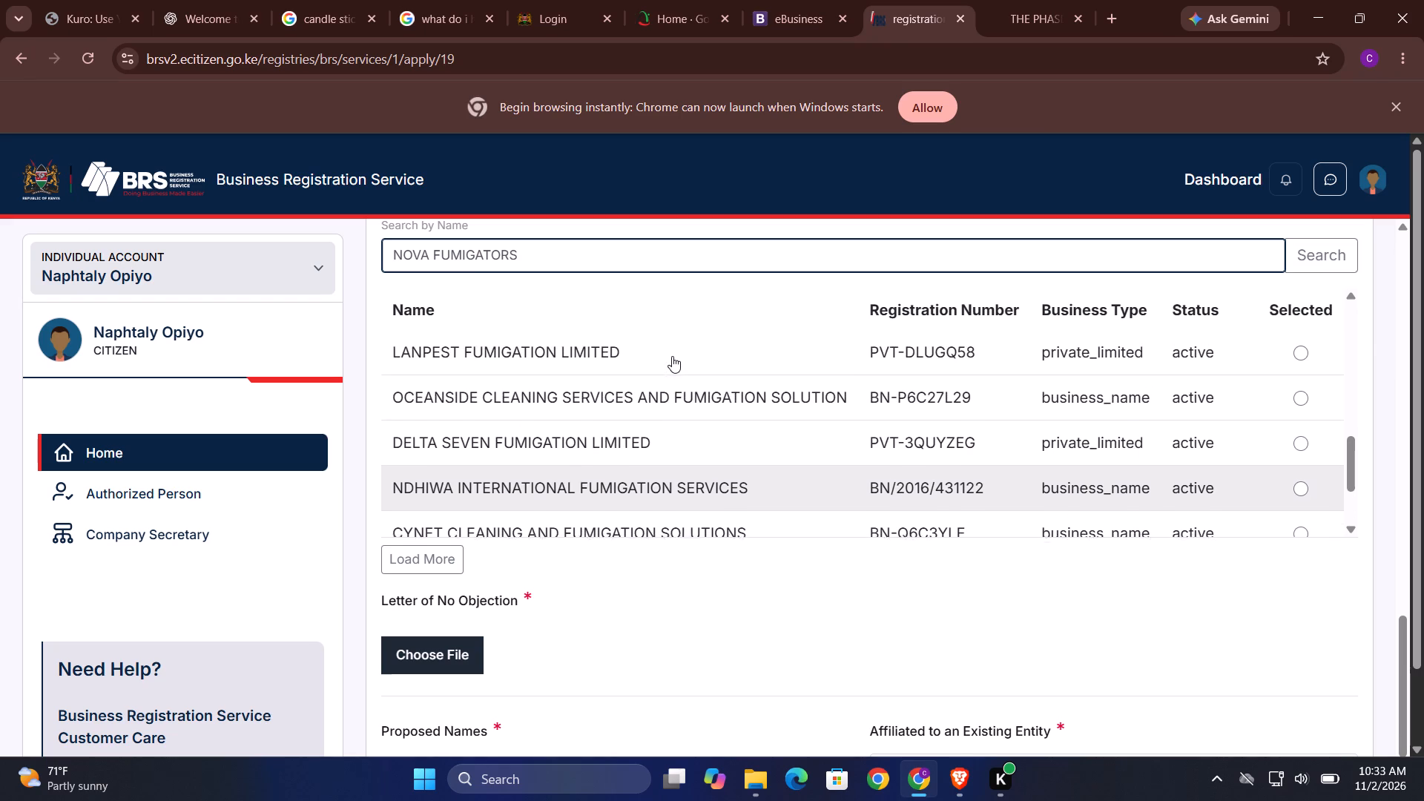
pyautogui.scroll(1, 672, 356)
pyautogui.scroll(-4, 672, 356)
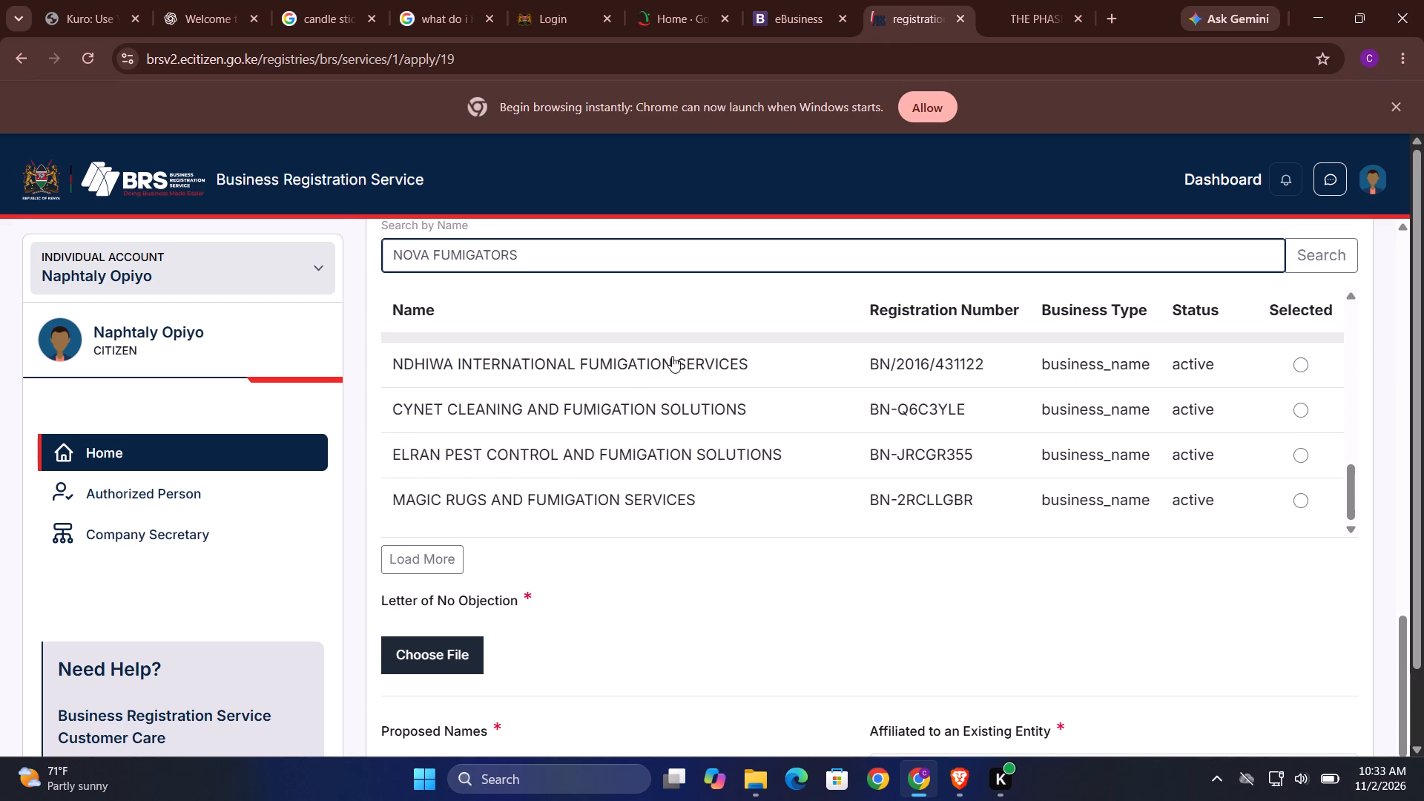
pyautogui.scroll(-2, 672, 356)
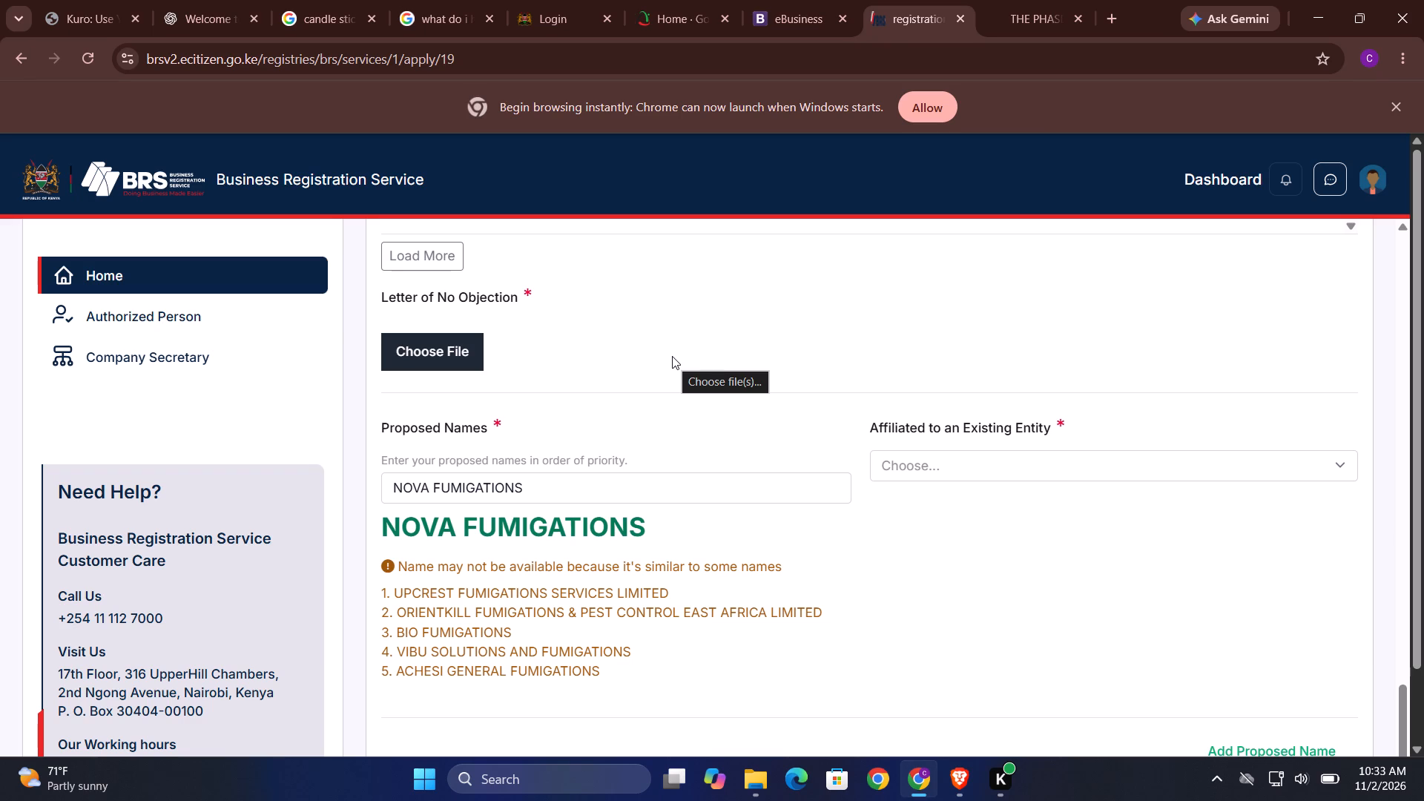
pyautogui.scroll(4, 649, 412)
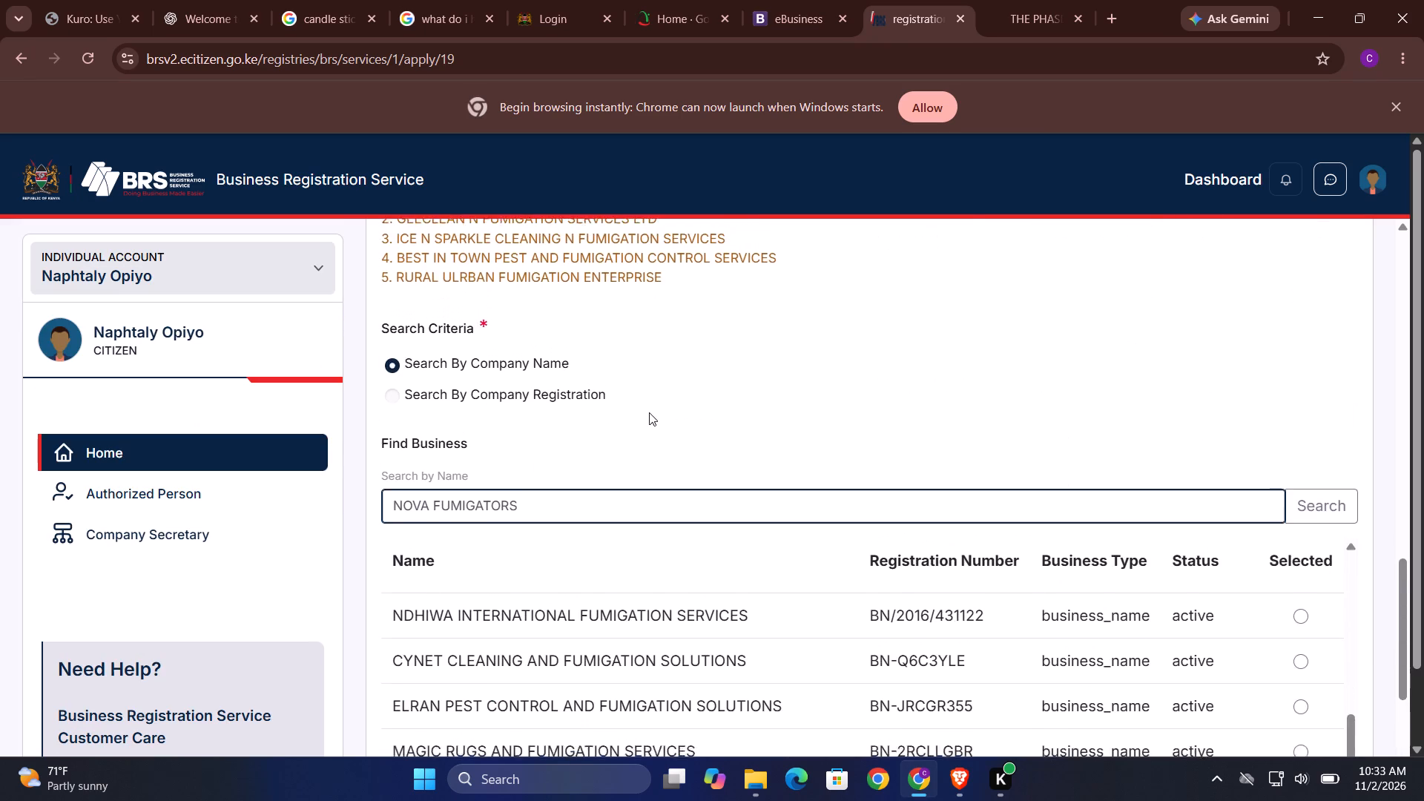
pyautogui.scroll(3, 649, 412)
pyautogui.scroll(-2, 649, 412)
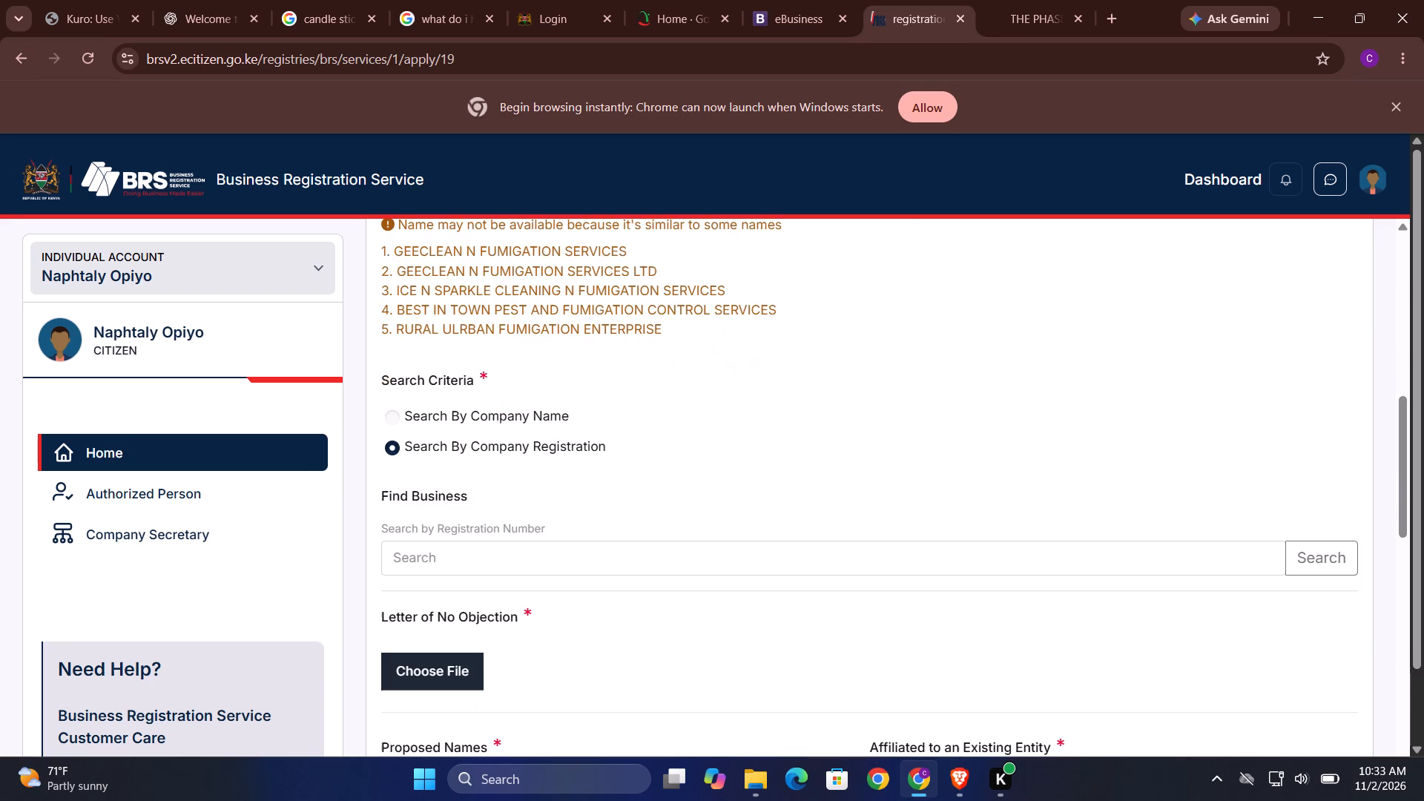
# Mark NOVA FUMIGATIONS as affiliated to an existing entity with YES and choose Search By Company Name as its search criteria.
pyautogui.scroll(-6, 649, 412)
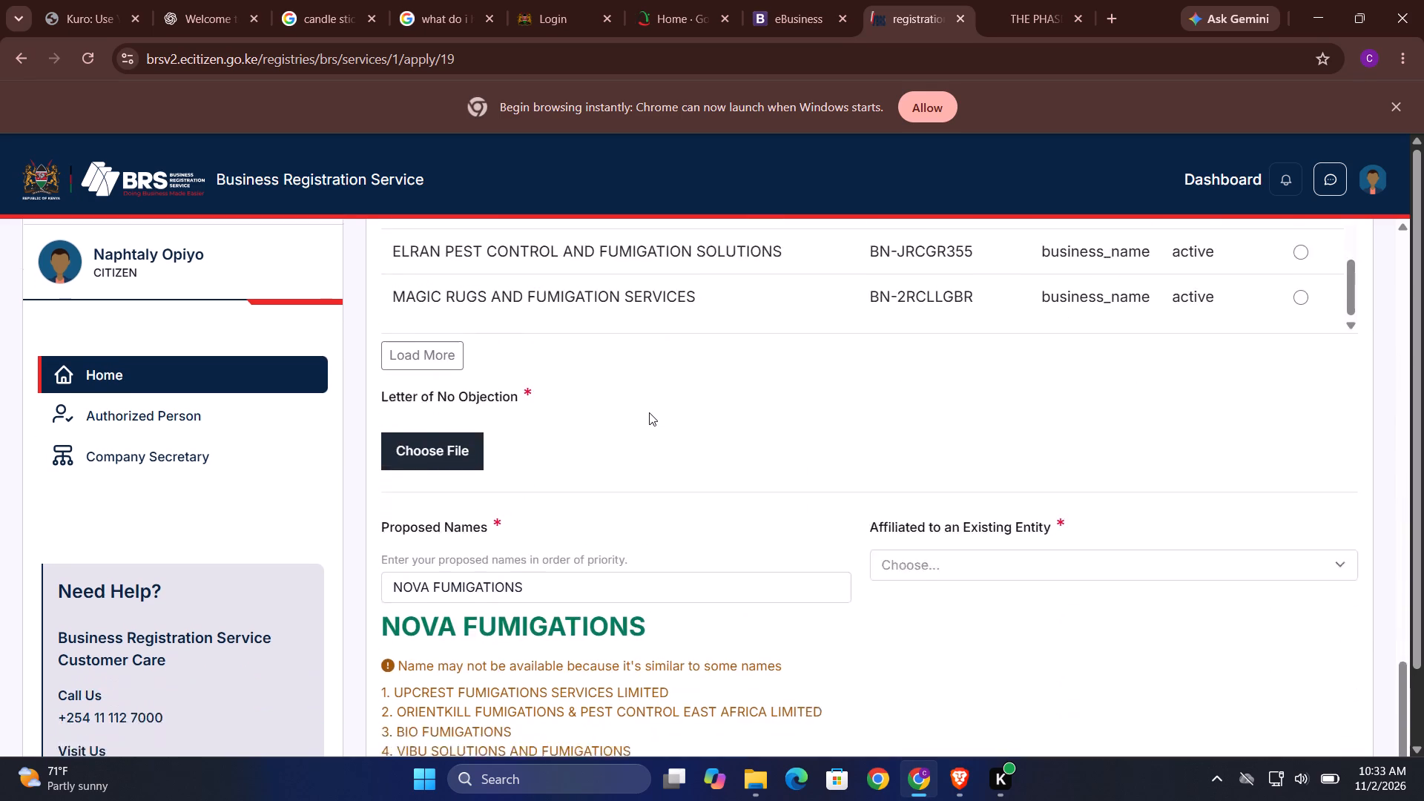
pyautogui.scroll(-3, 649, 412)
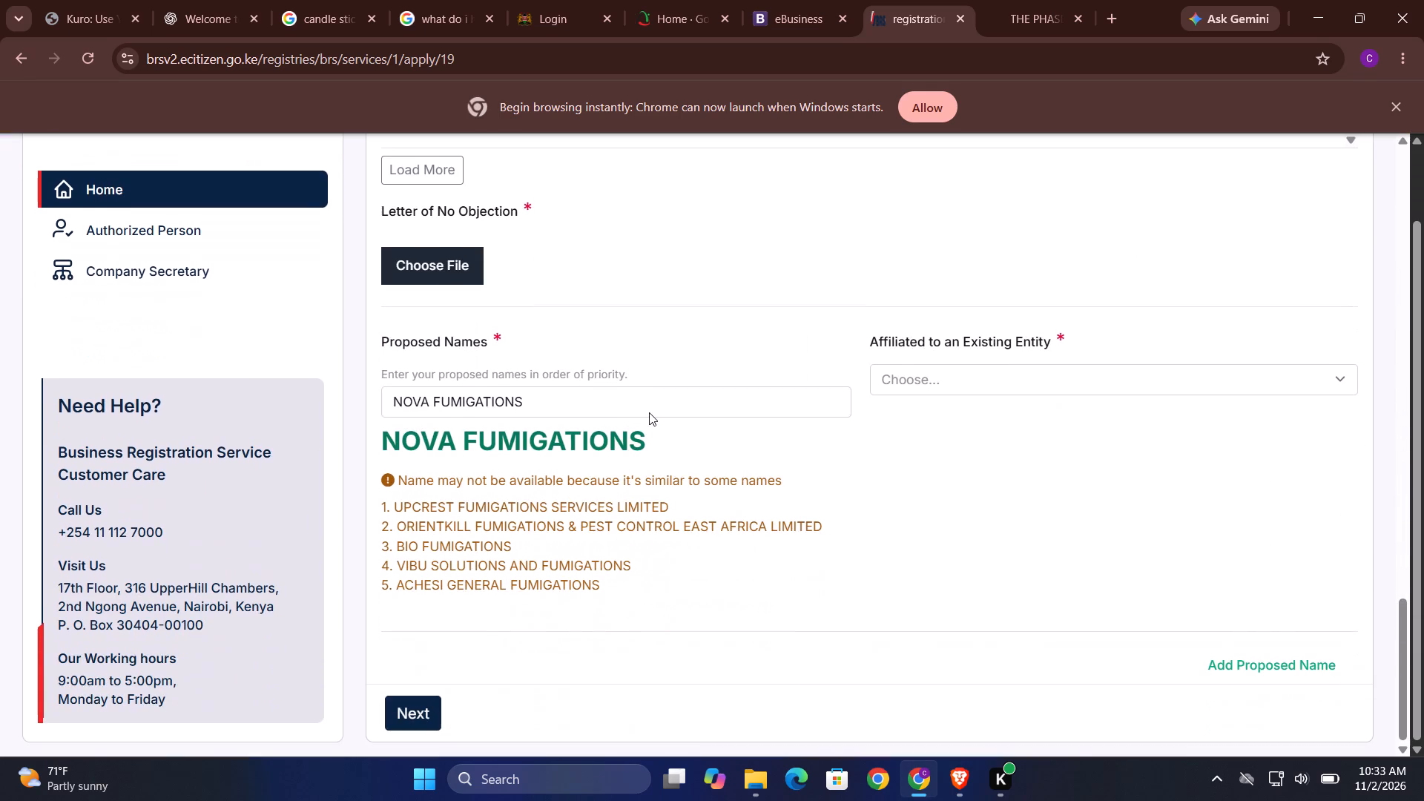
pyautogui.click(947, 382)
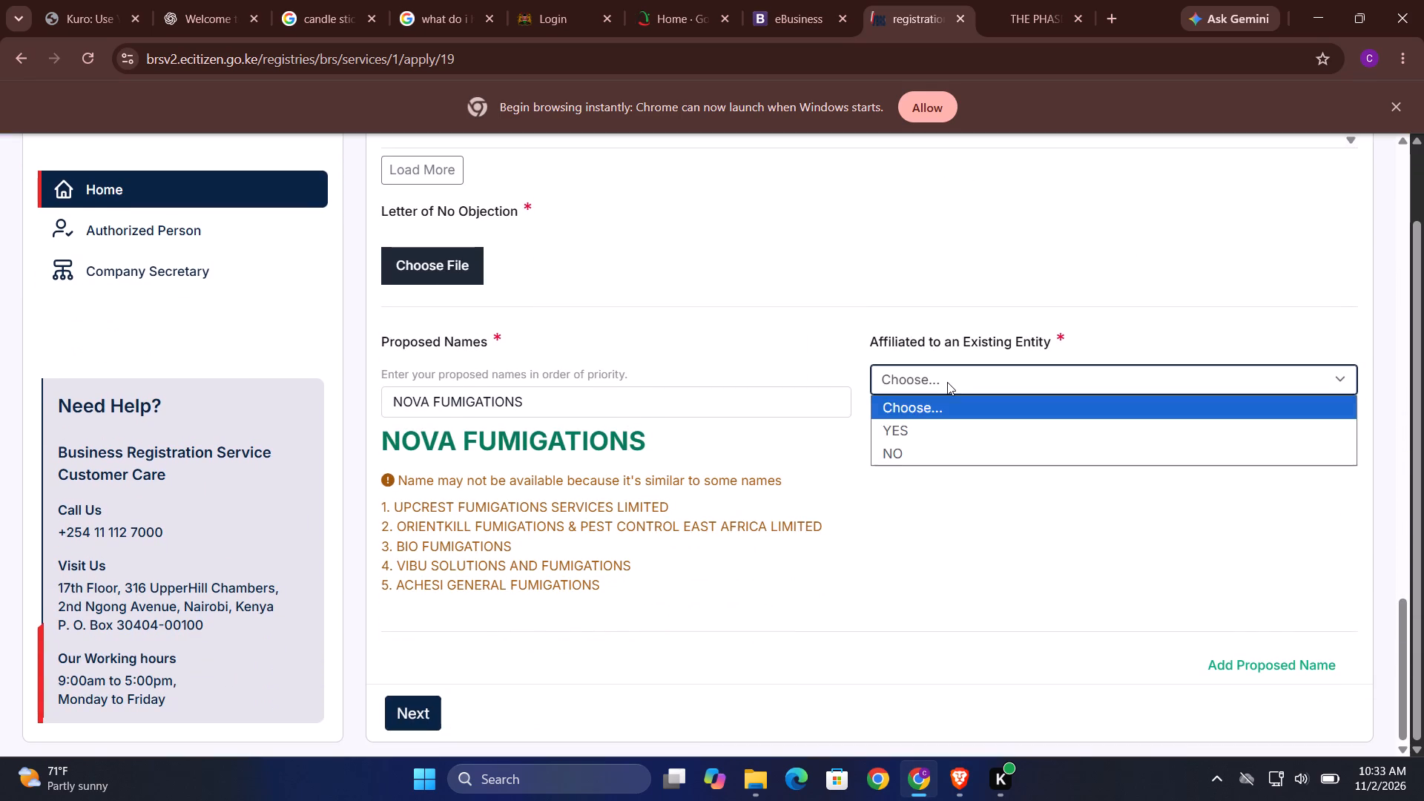
pyautogui.click(934, 429)
pyautogui.scroll(-2, 841, 476)
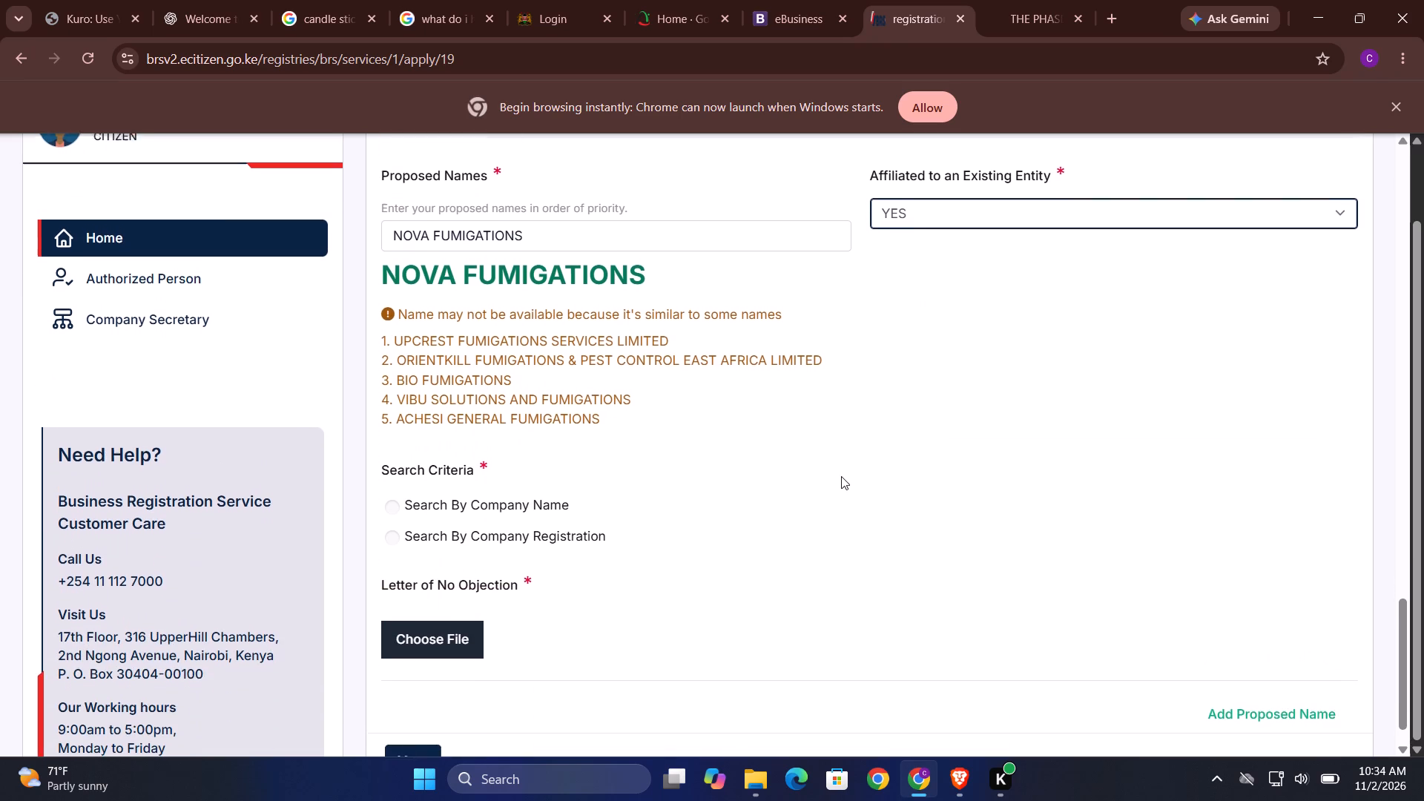
pyautogui.click(389, 515)
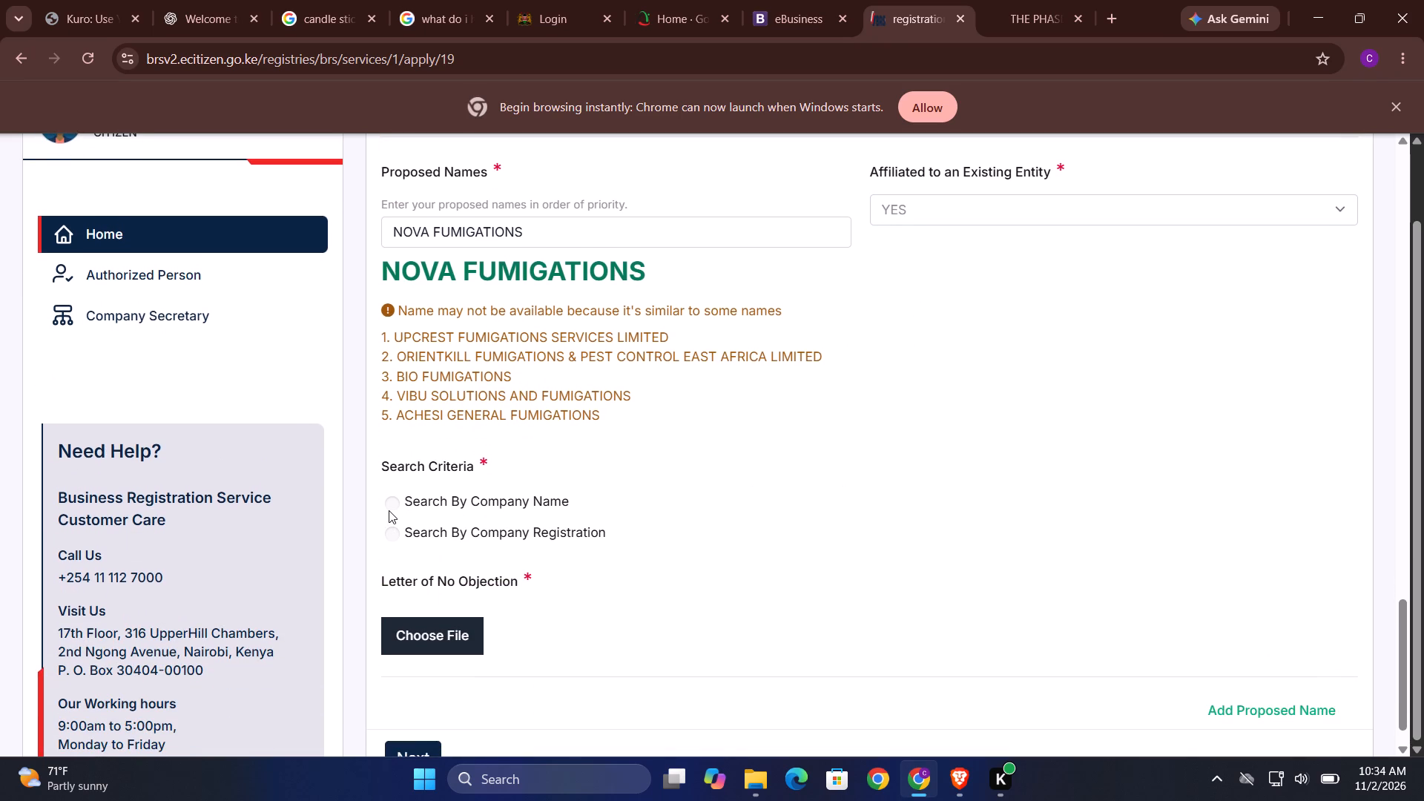
pyautogui.click(390, 510)
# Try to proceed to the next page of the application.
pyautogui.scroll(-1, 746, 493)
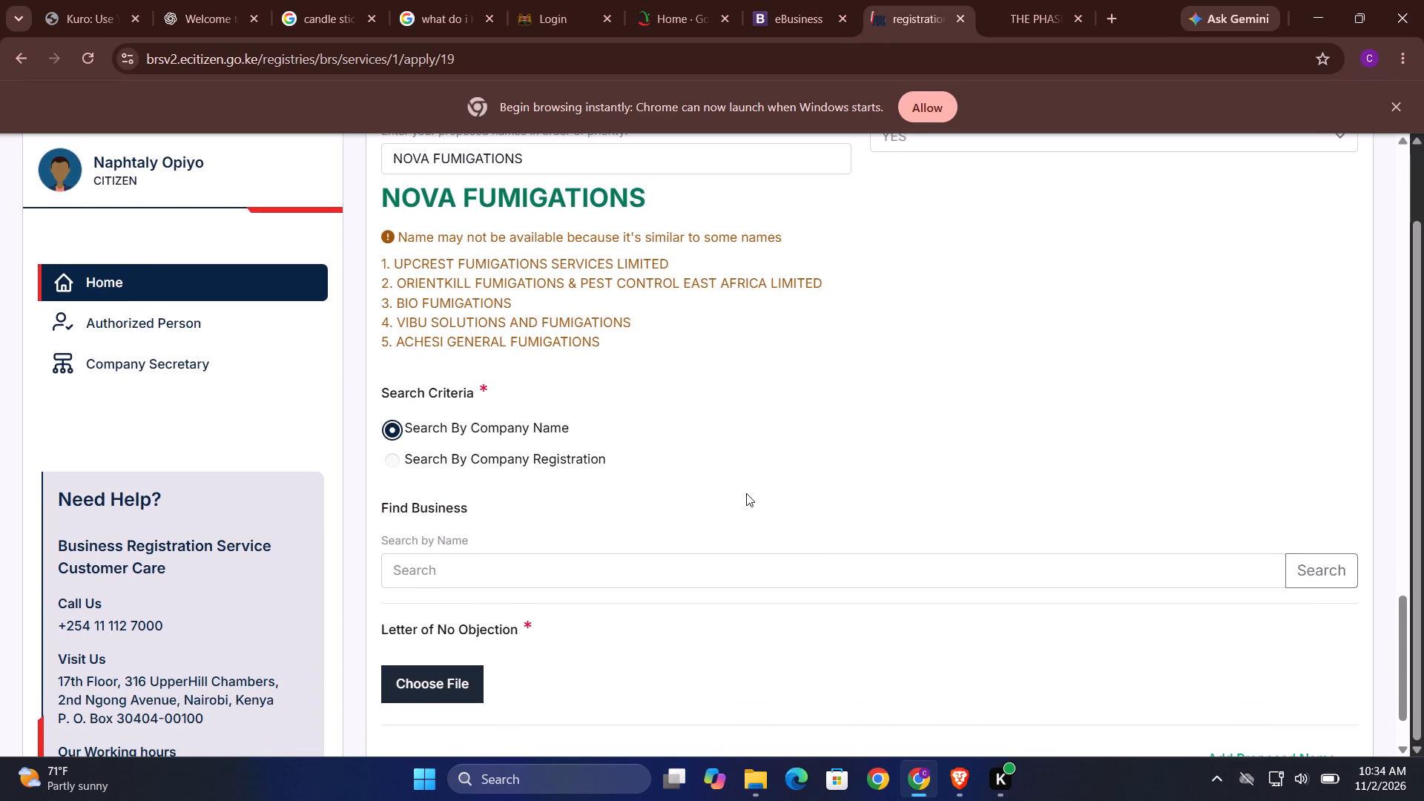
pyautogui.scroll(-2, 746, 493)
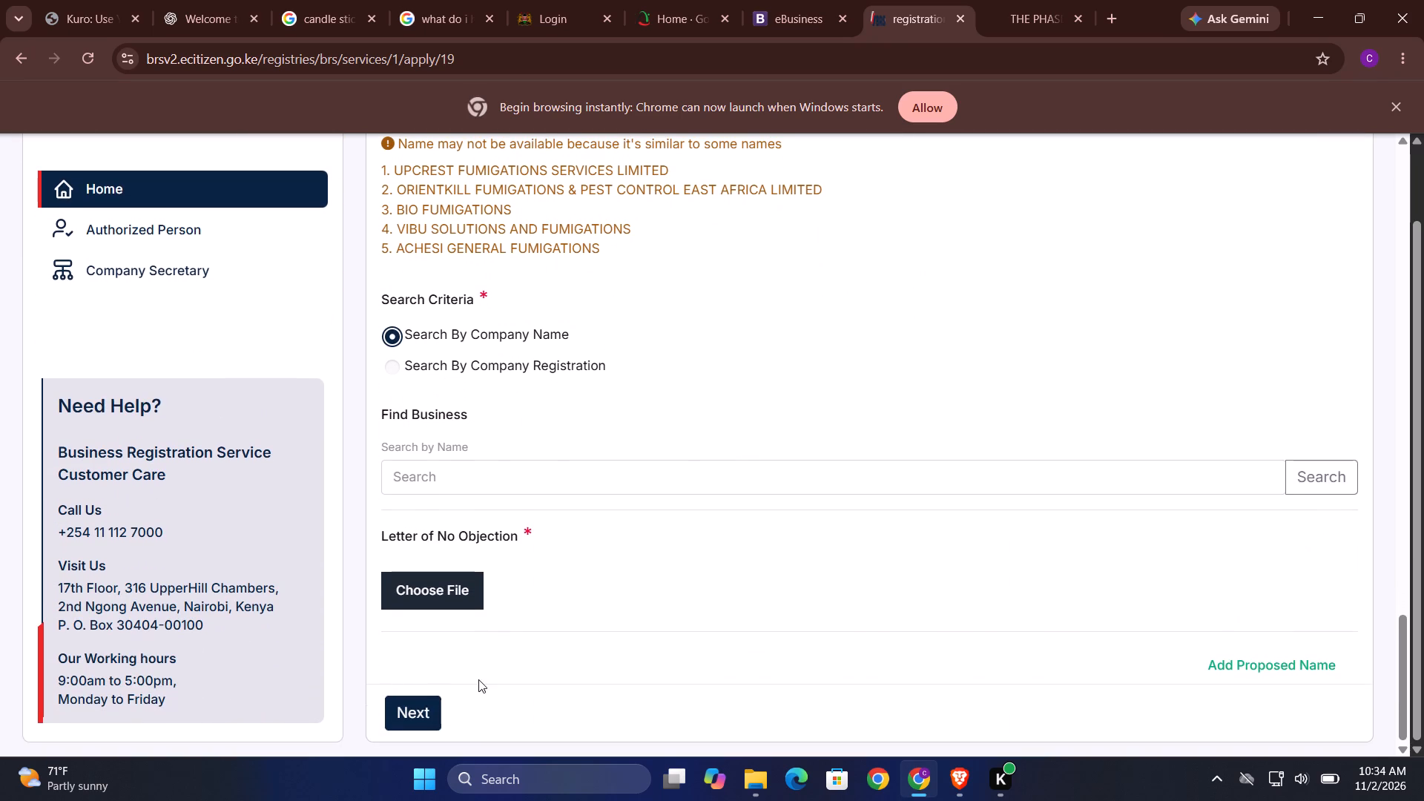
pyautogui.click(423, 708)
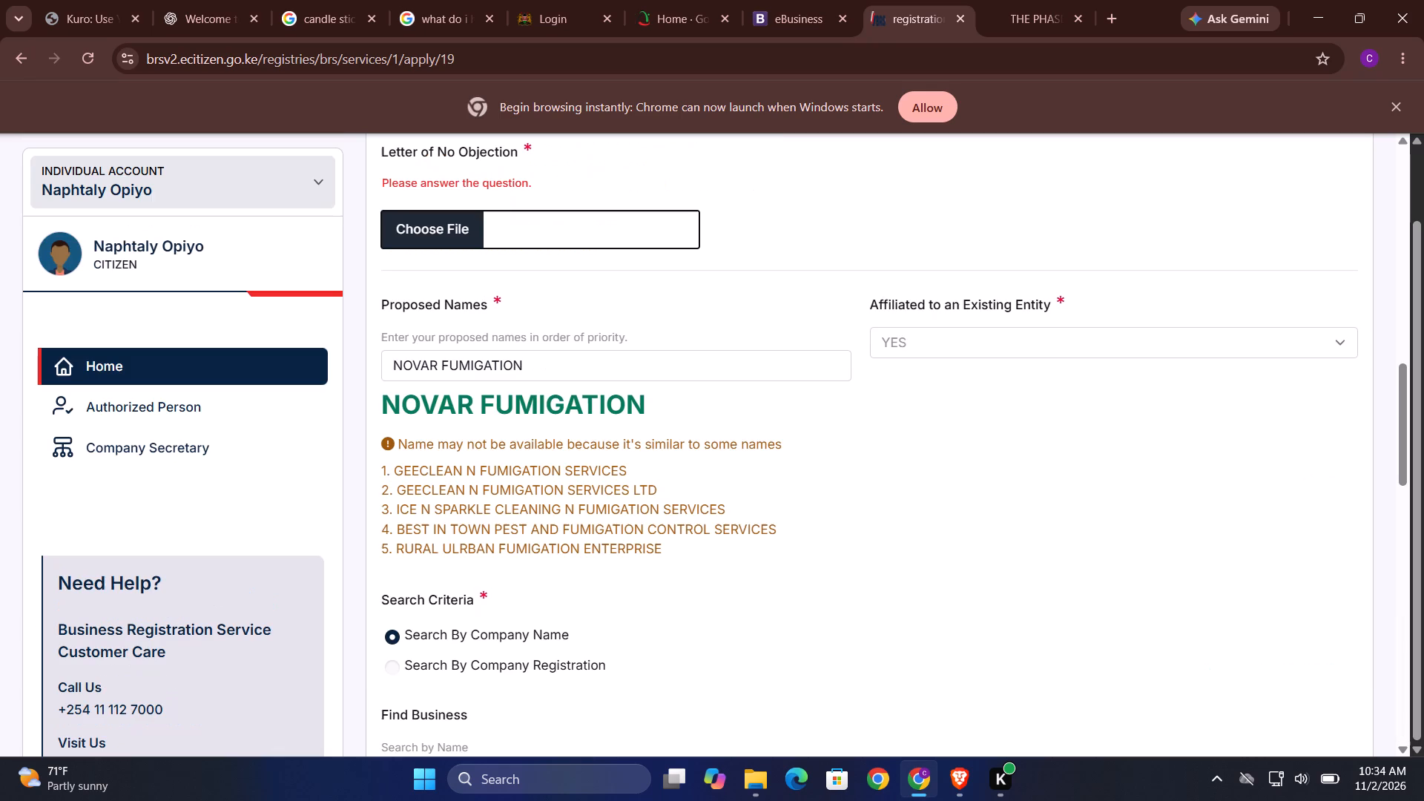
# Set Affiliated to an Existing Entity to NO for the first proposed name, NOVA FUMIGATION.
pyautogui.scroll(2, 541, 359)
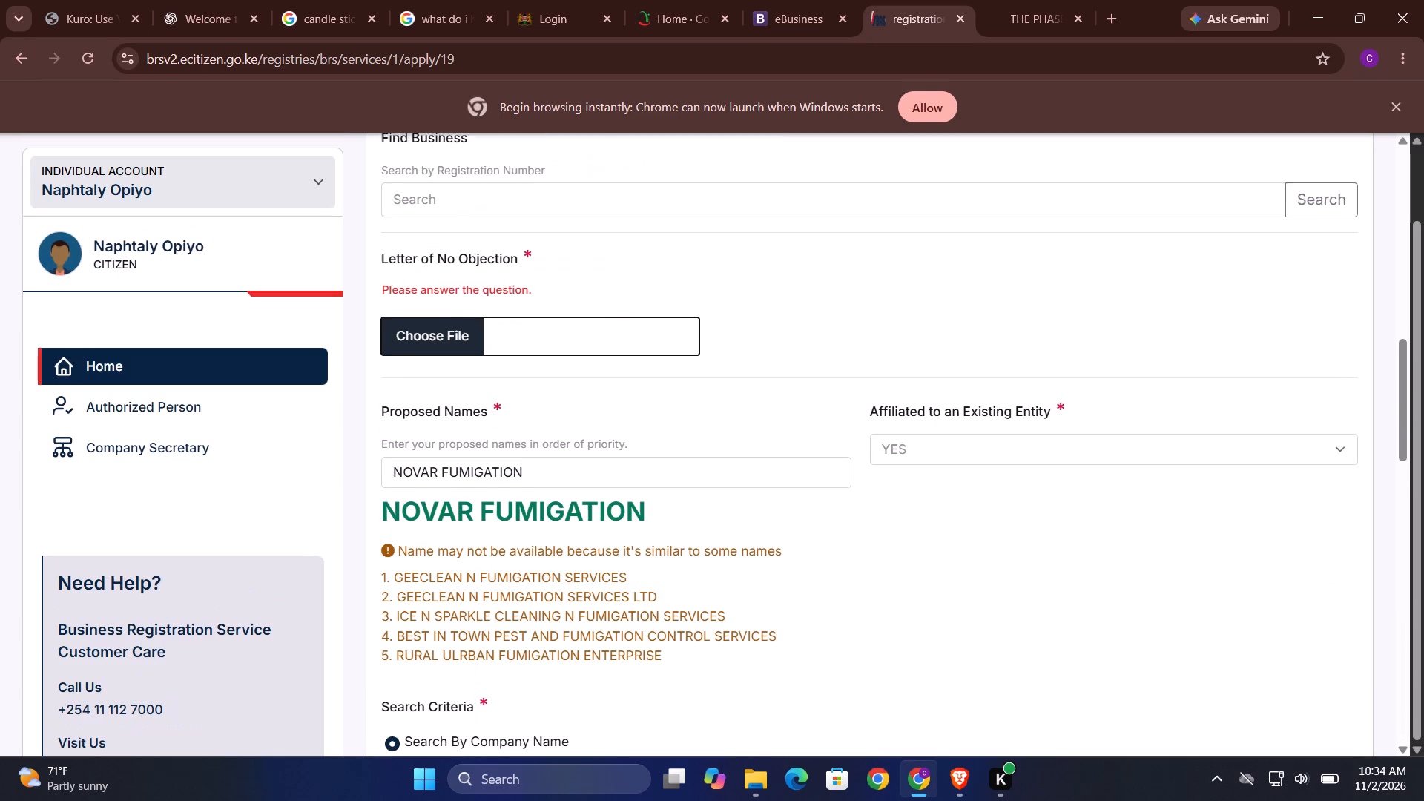
pyautogui.scroll(5, 541, 359)
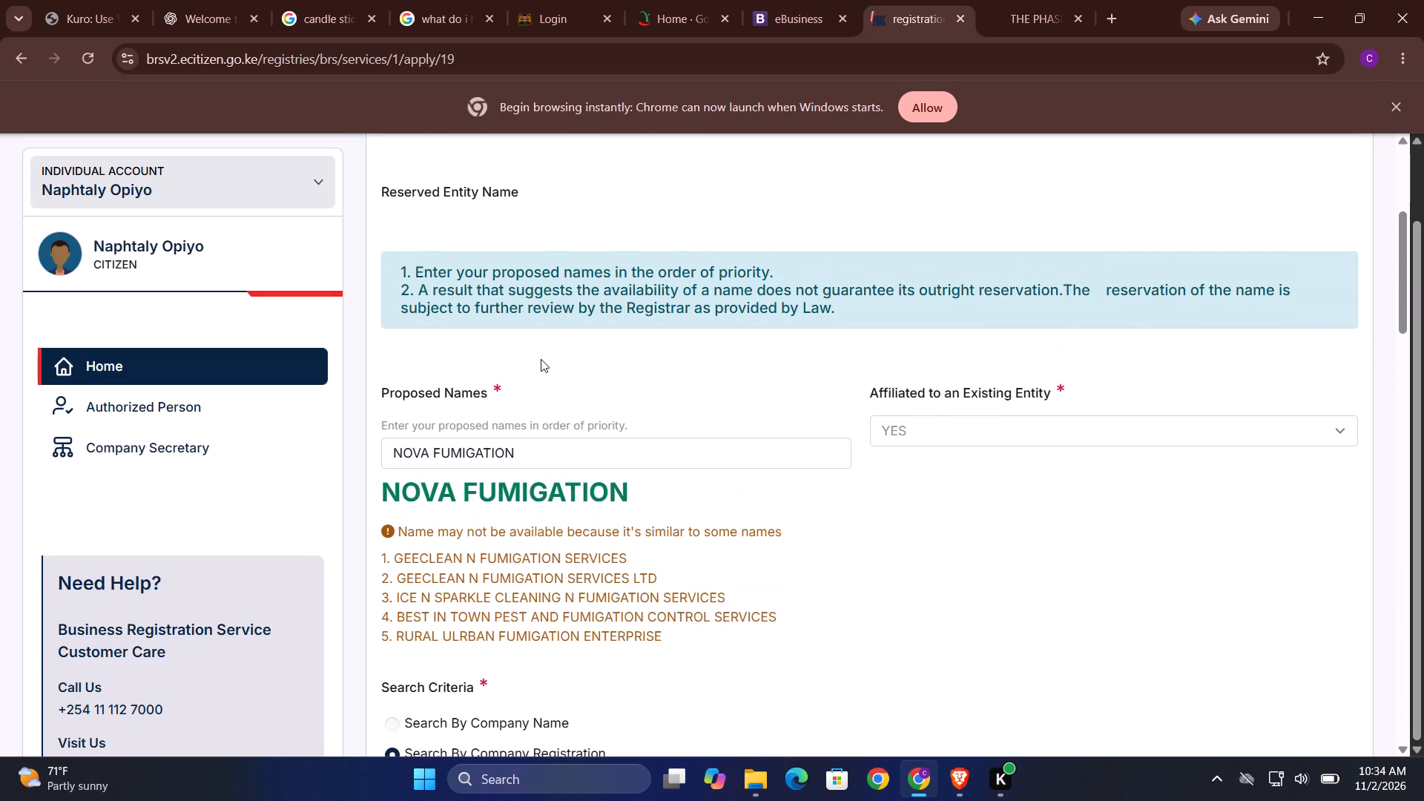
pyautogui.scroll(1, 541, 359)
pyautogui.scroll(-2, 541, 359)
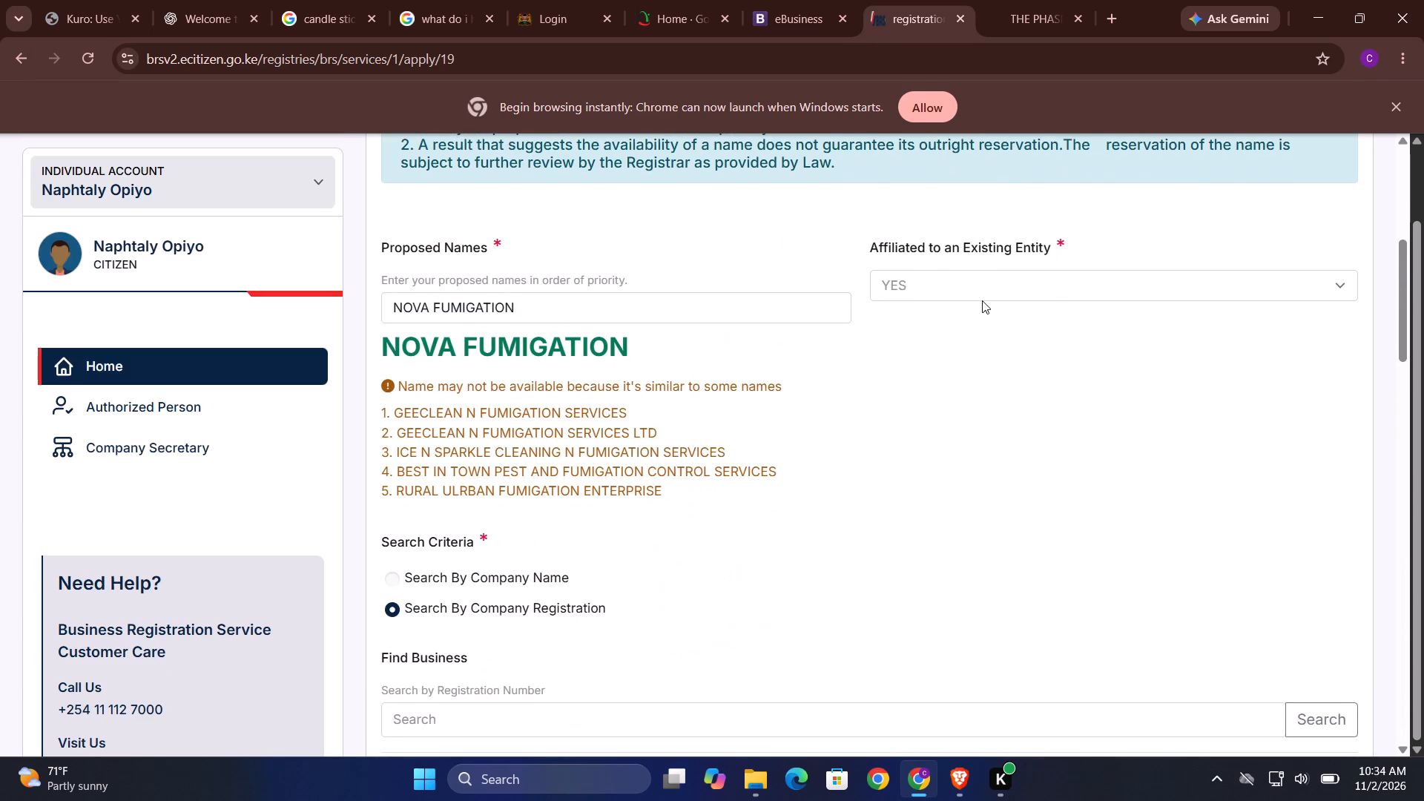
pyautogui.click(992, 283)
pyautogui.click(945, 358)
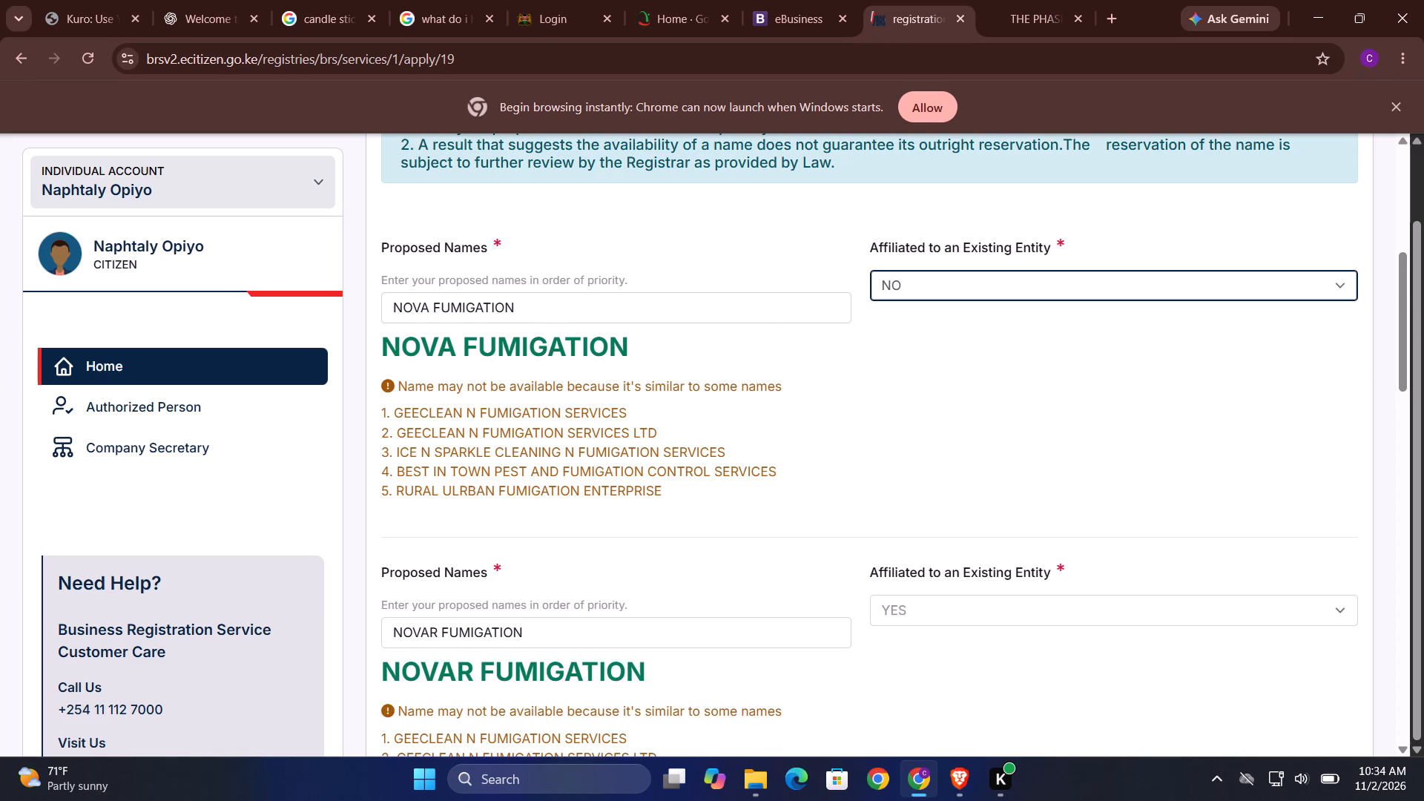
# Set Affiliated to an Existing Entity to NO for the second proposed name, NOVAR FUMIGATION.
pyautogui.scroll(-2, 716, 474)
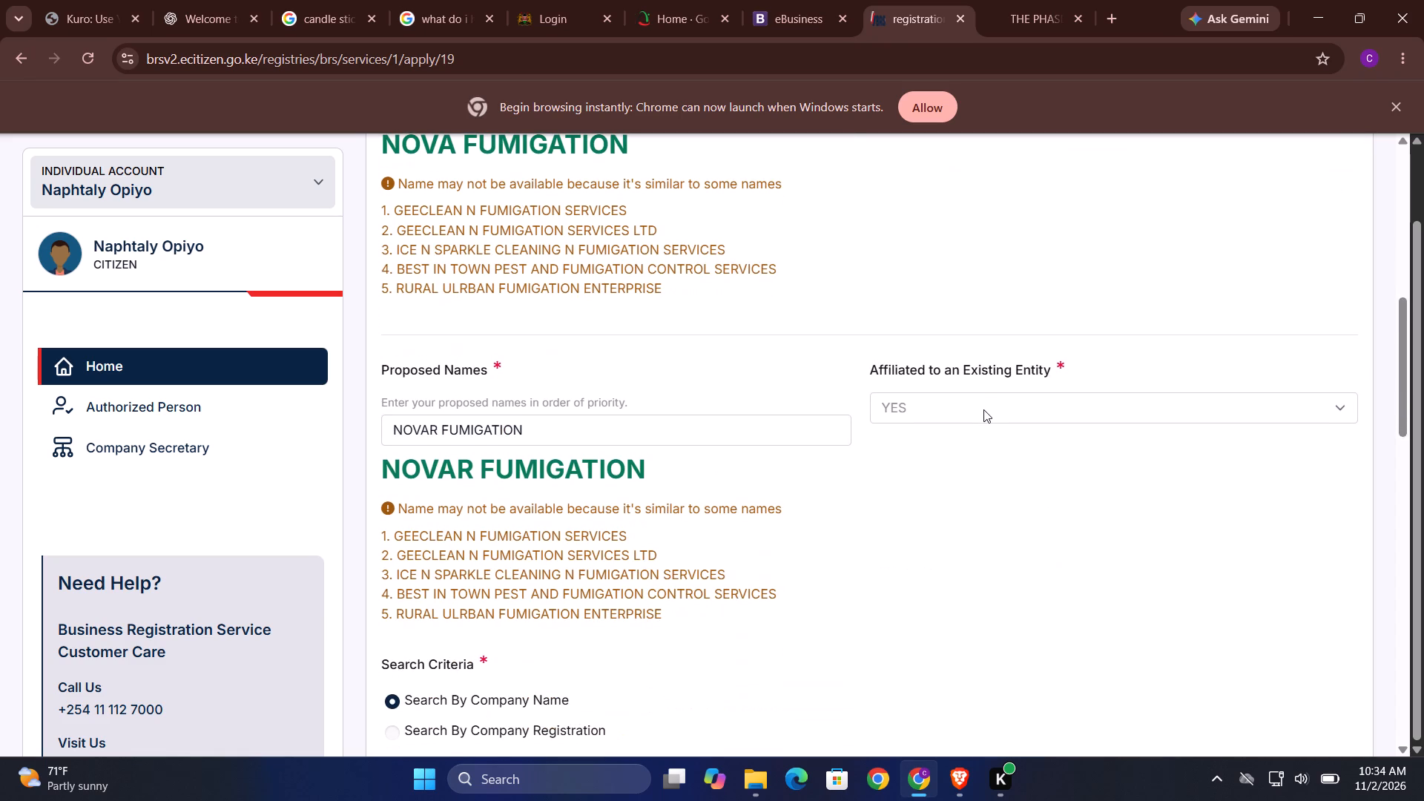
pyautogui.click(983, 409)
pyautogui.click(939, 476)
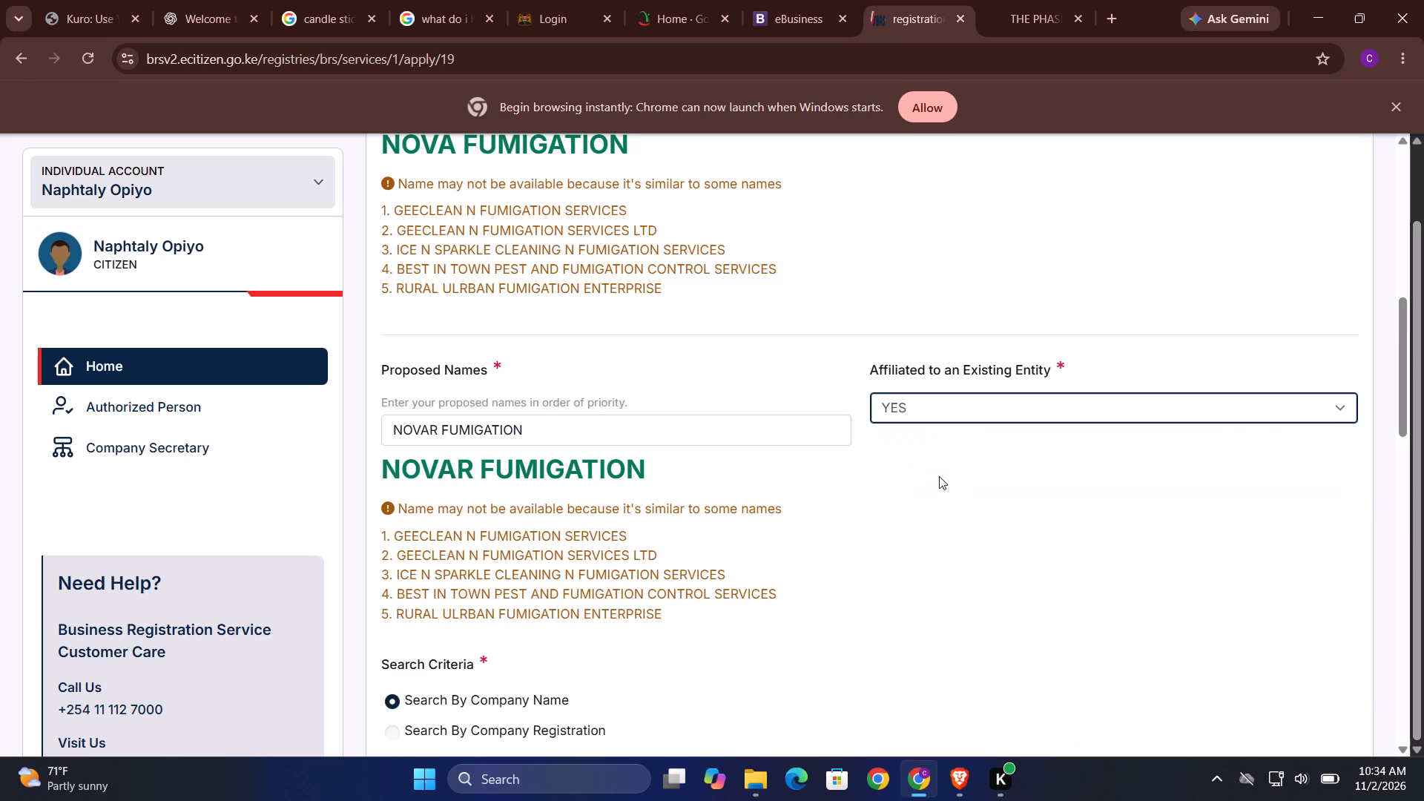
# Set Affiliated to an Existing Entity to NO for the third proposed name, NOVA FUMIGATIONS.
pyautogui.scroll(-3, 906, 488)
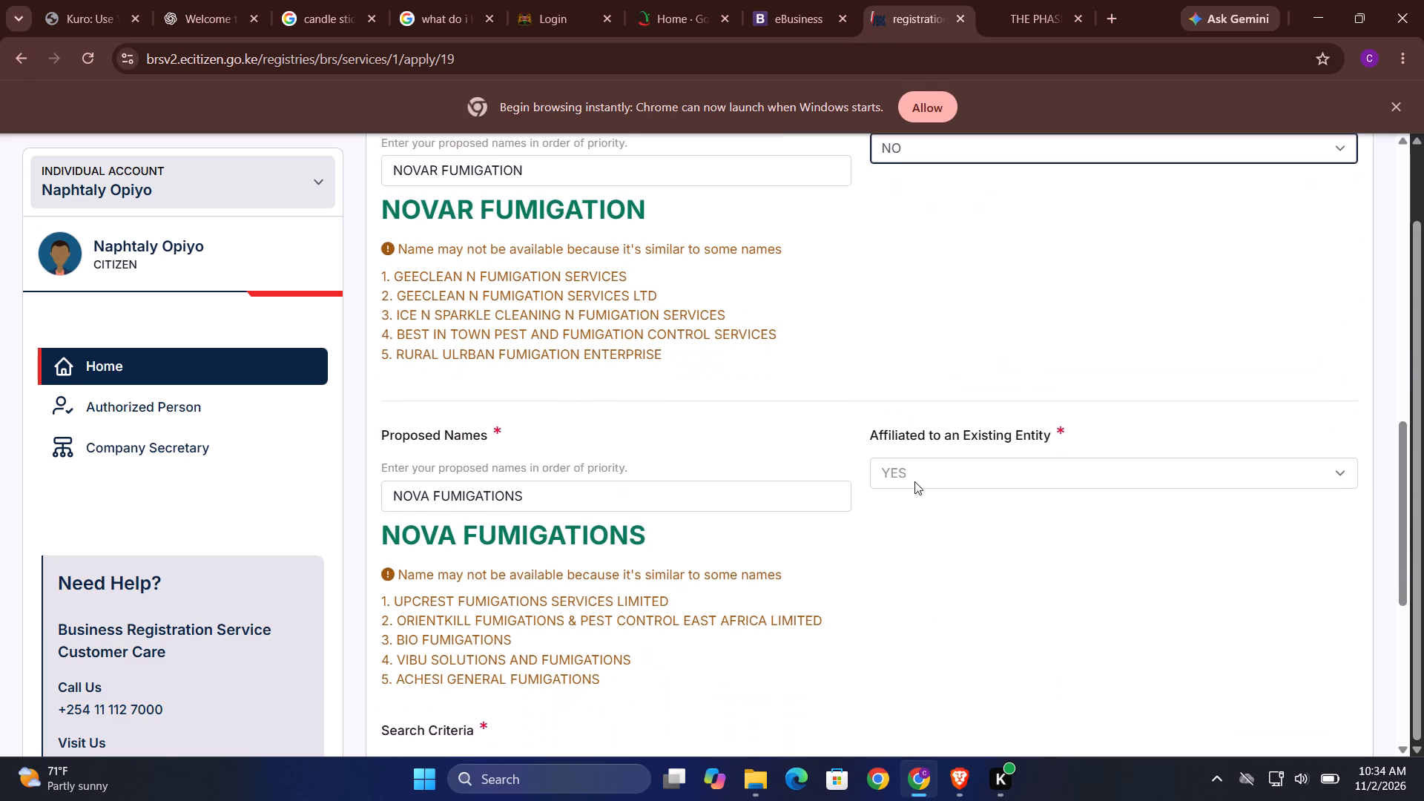
pyautogui.click(924, 474)
pyautogui.click(914, 545)
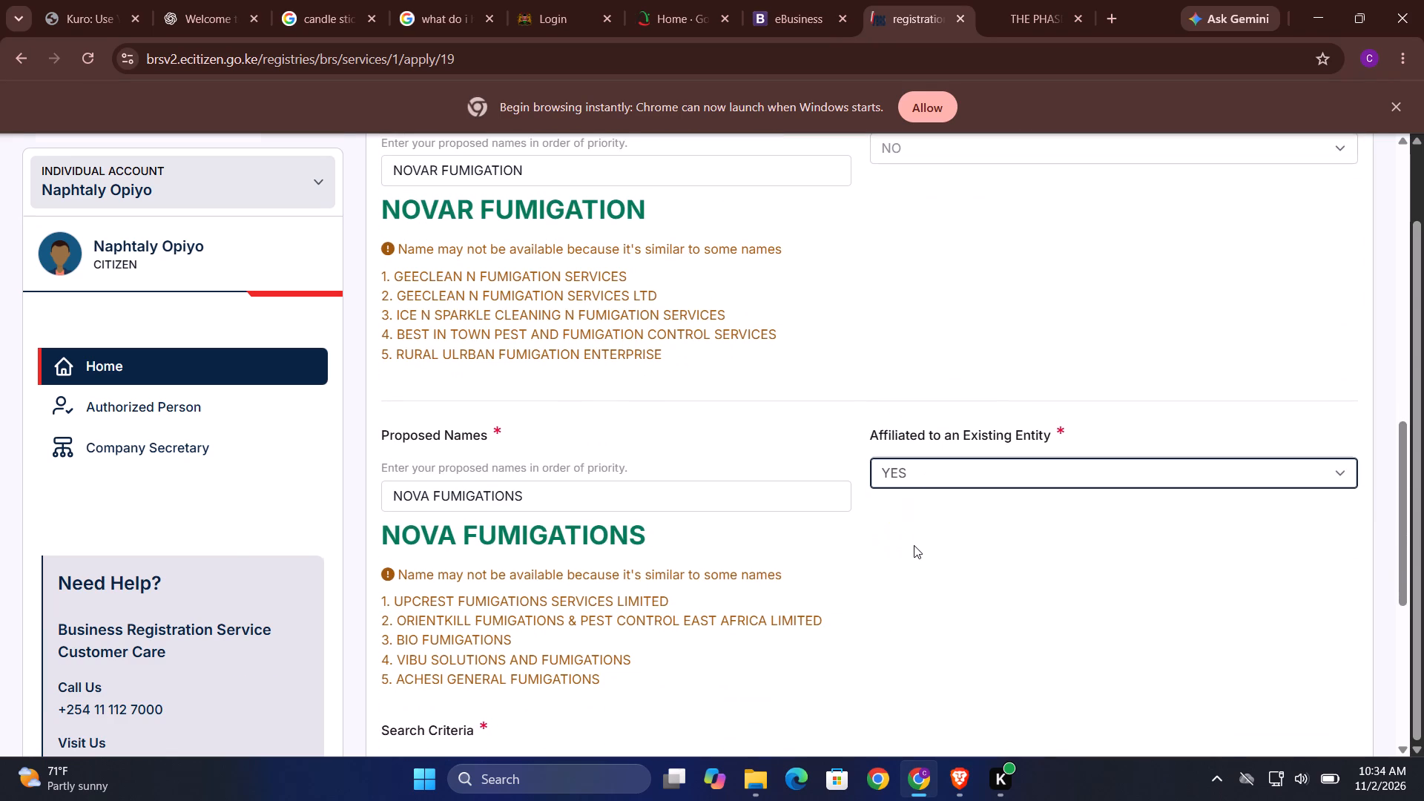
# Change the second proposed name, NOVAR FUMIGATION, to NOVA FUMIGATORS.
pyautogui.scroll(4, 750, 553)
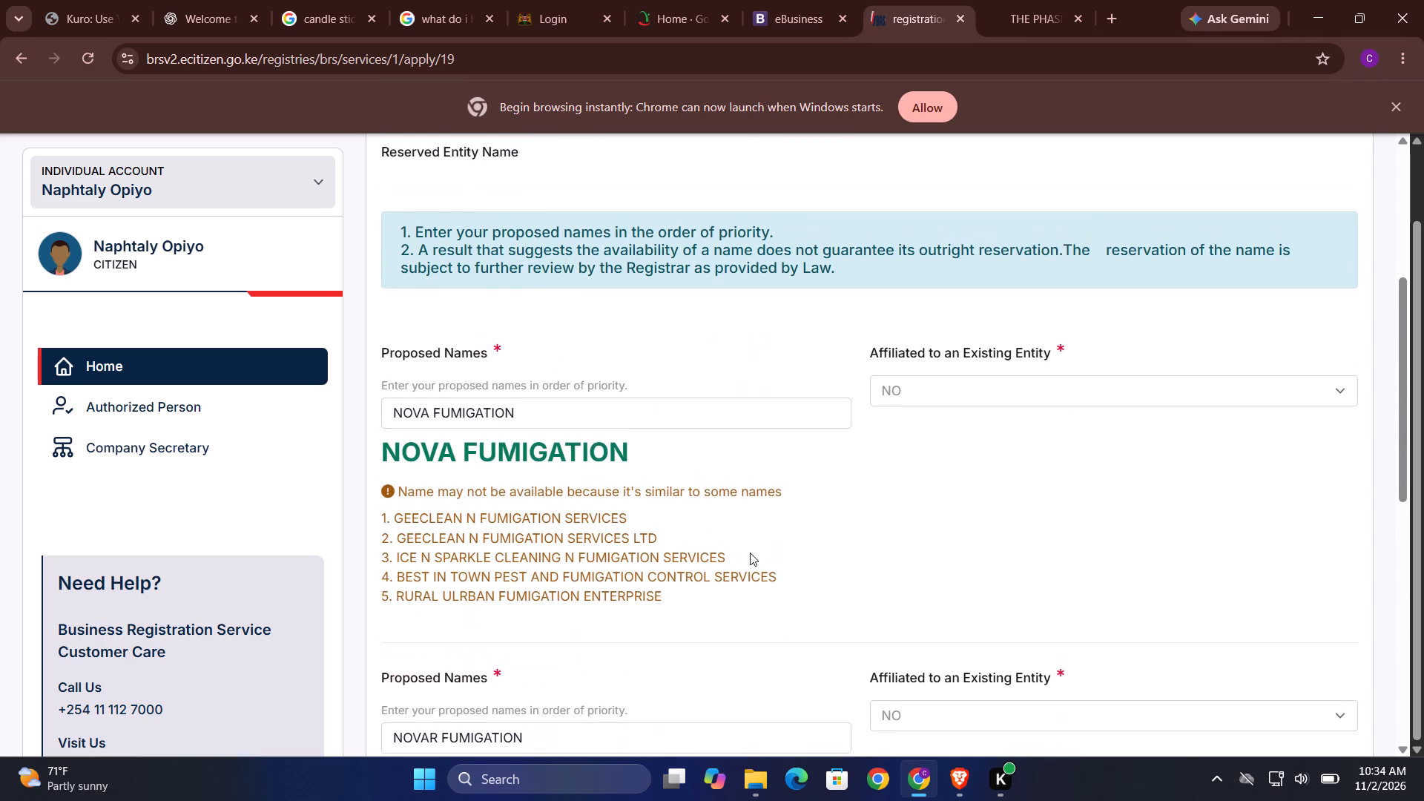
pyautogui.scroll(2, 750, 553)
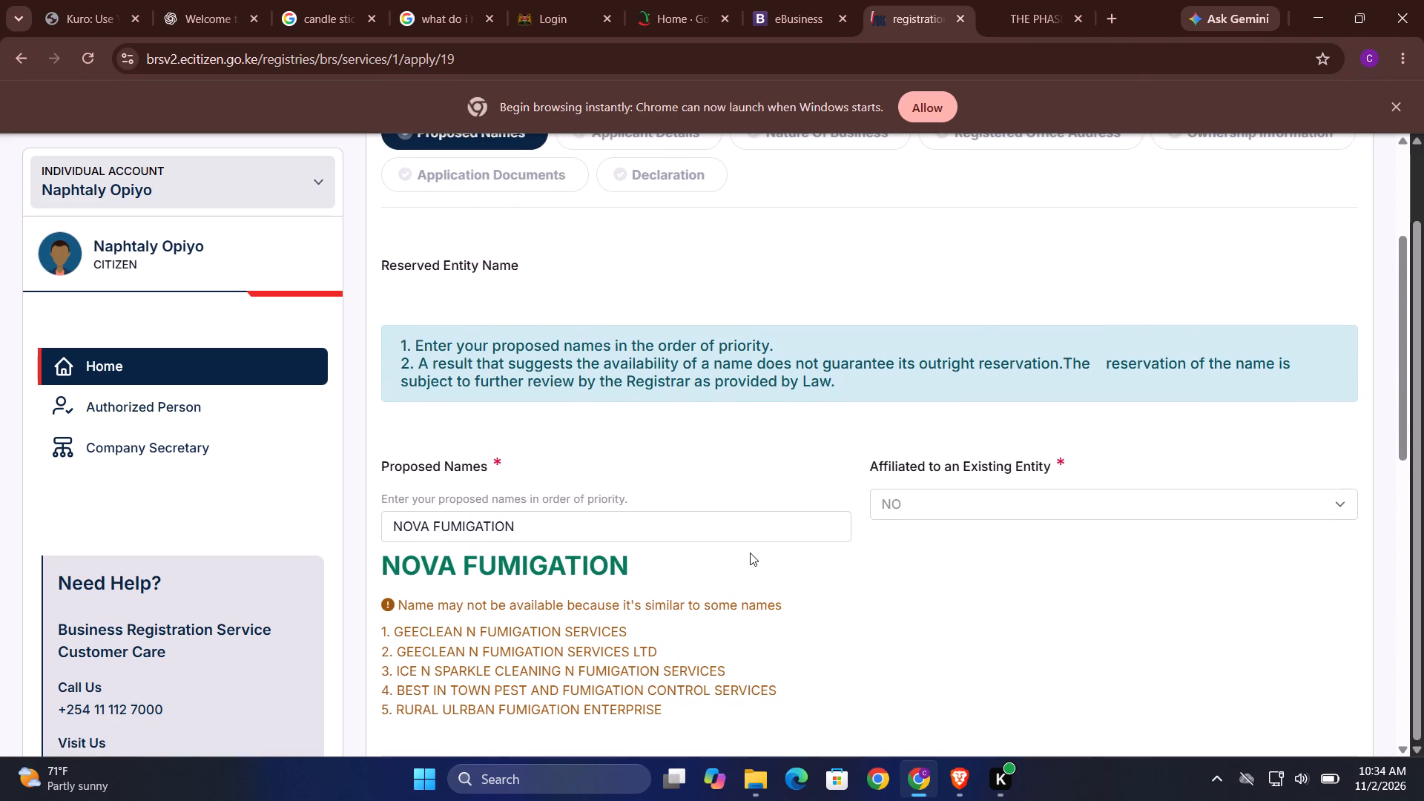
pyautogui.scroll(-4, 611, 561)
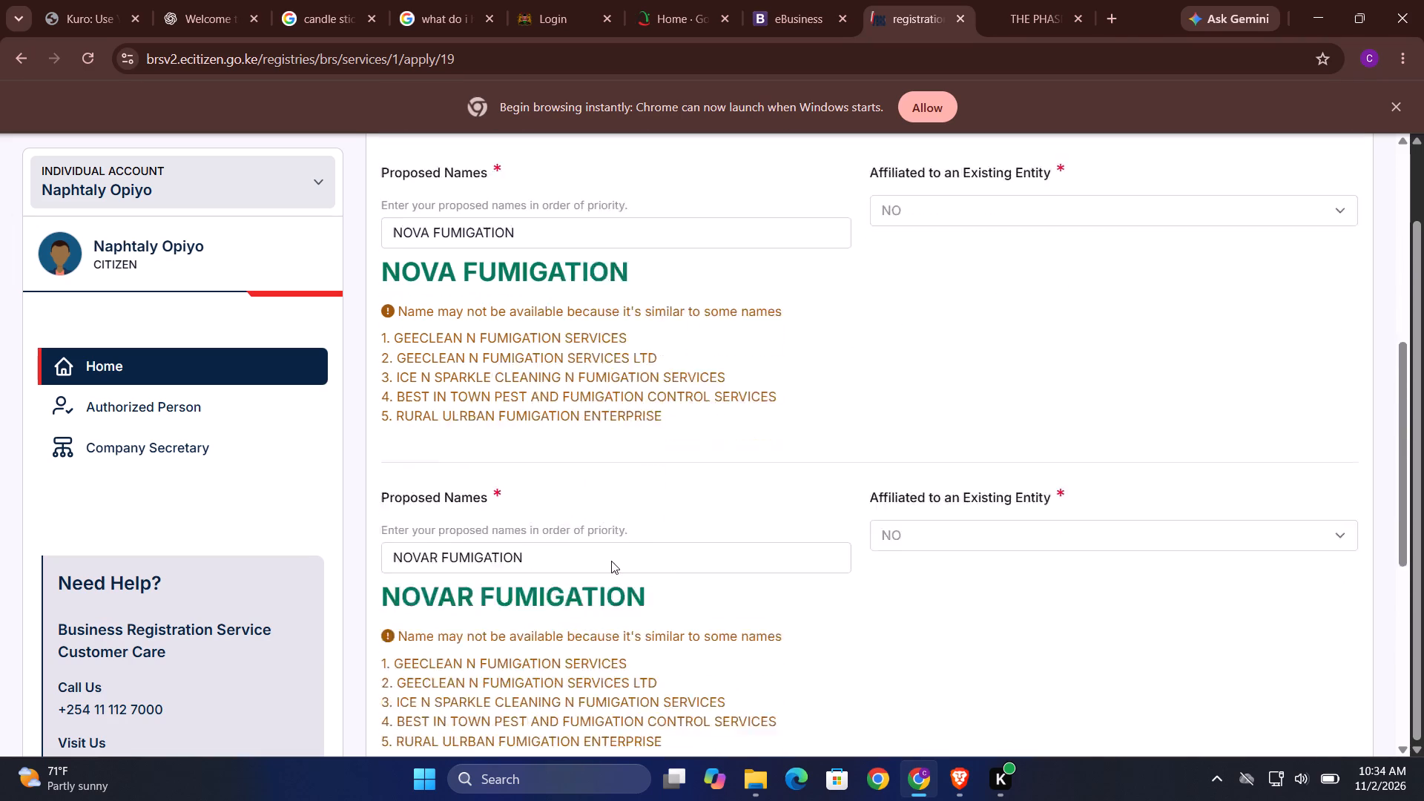
pyautogui.scroll(-2, 611, 561)
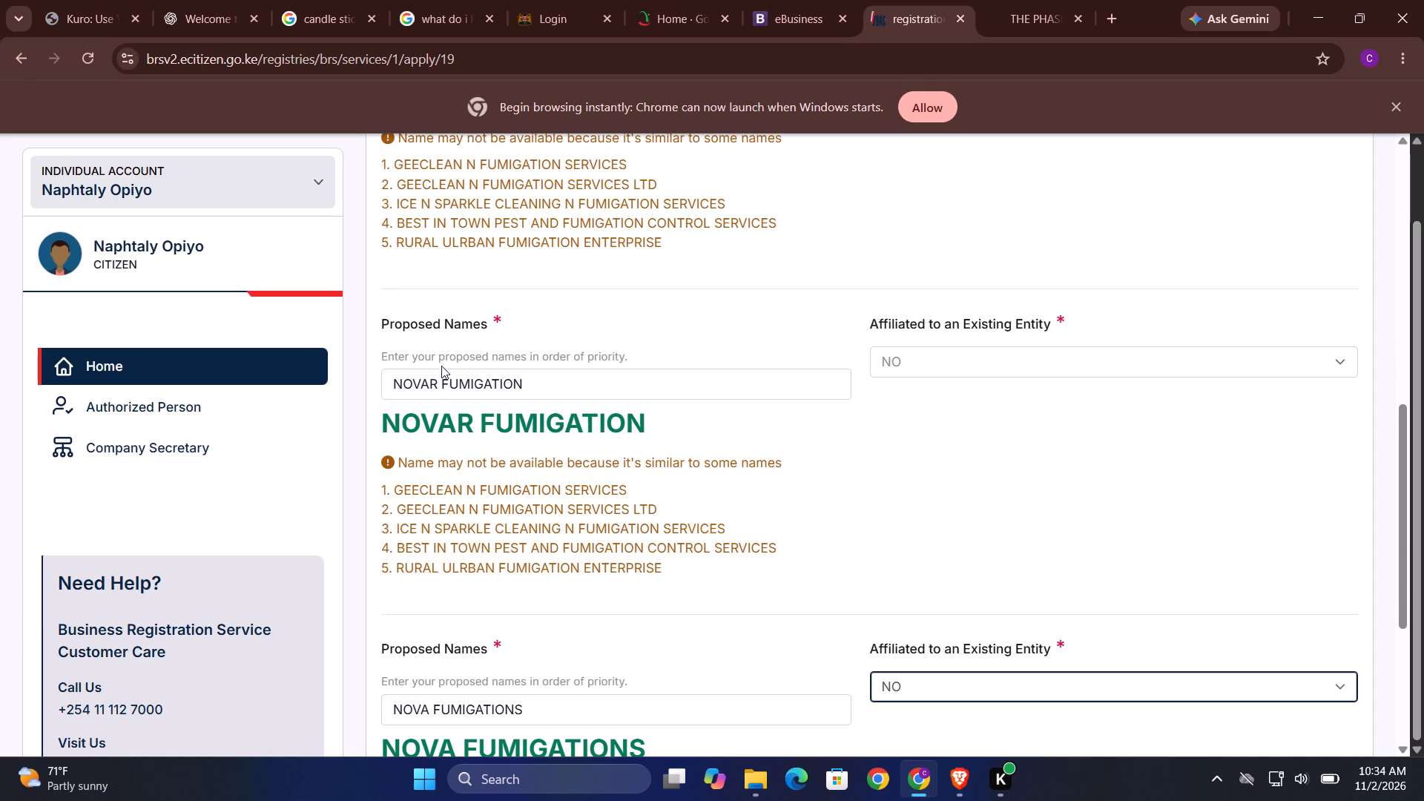
pyautogui.click(437, 389)
pyautogui.press('BackSpace')
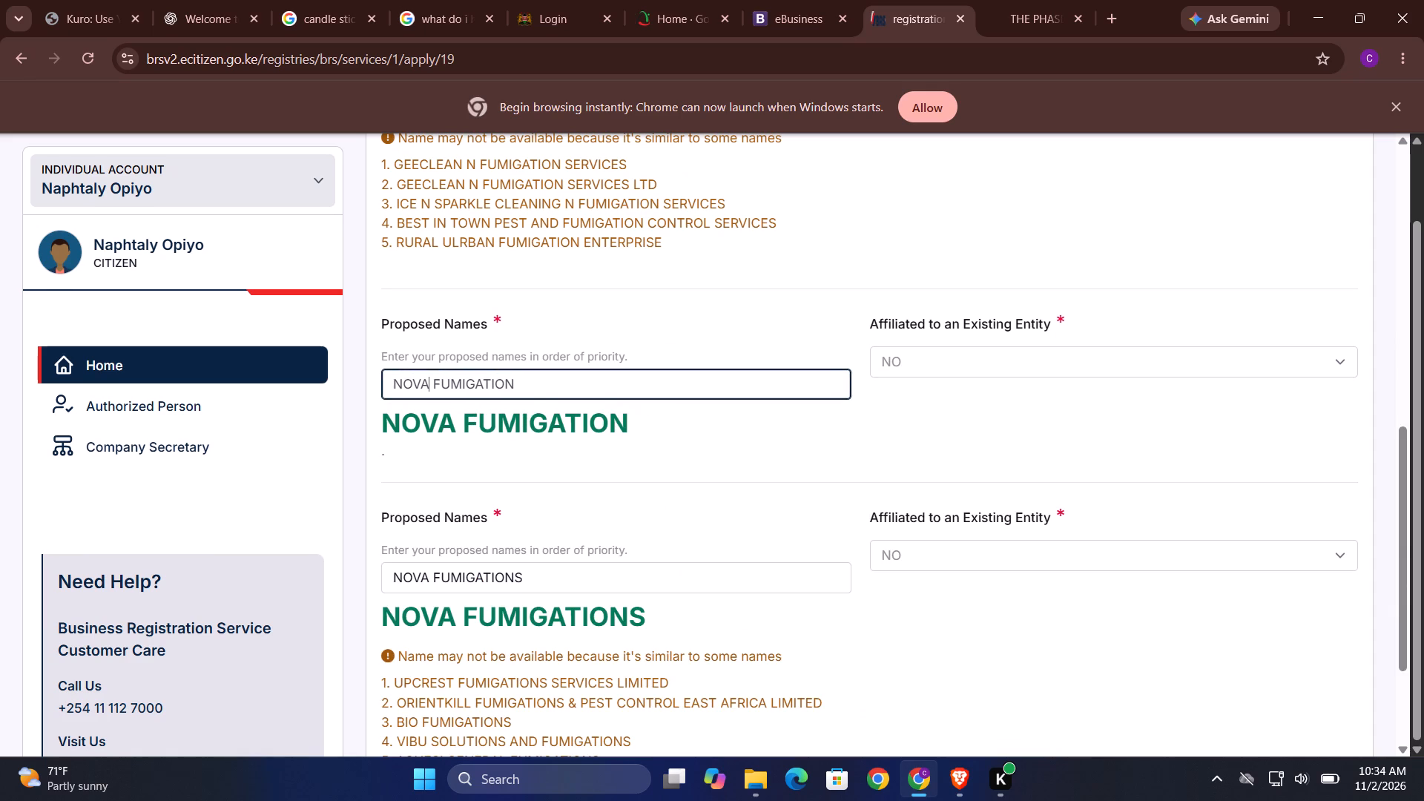
pyautogui.click(533, 383)
pyautogui.press('BackSpace')
pyautogui.press('BackSpace')
pyautogui.press('BackSpace')
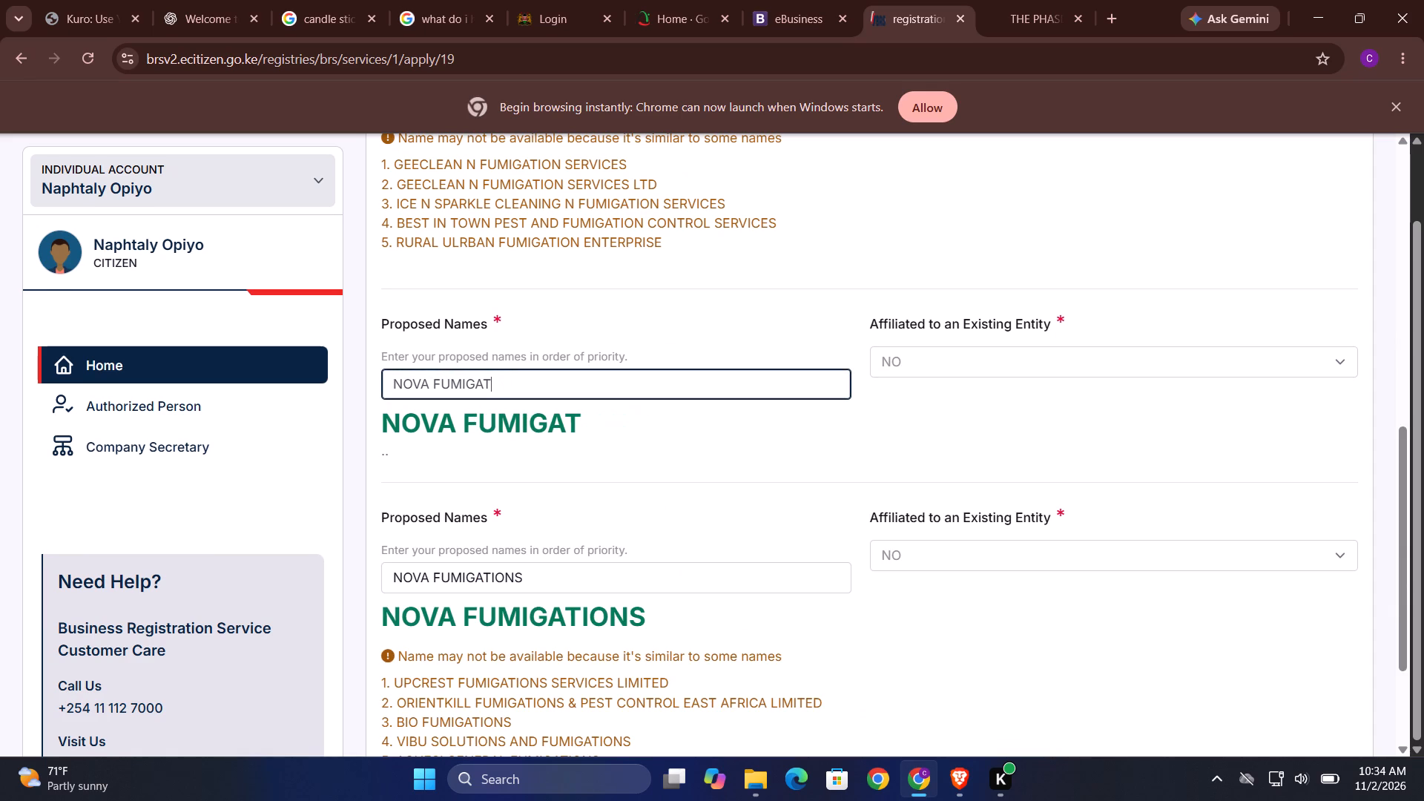
pyautogui.write('ORS')
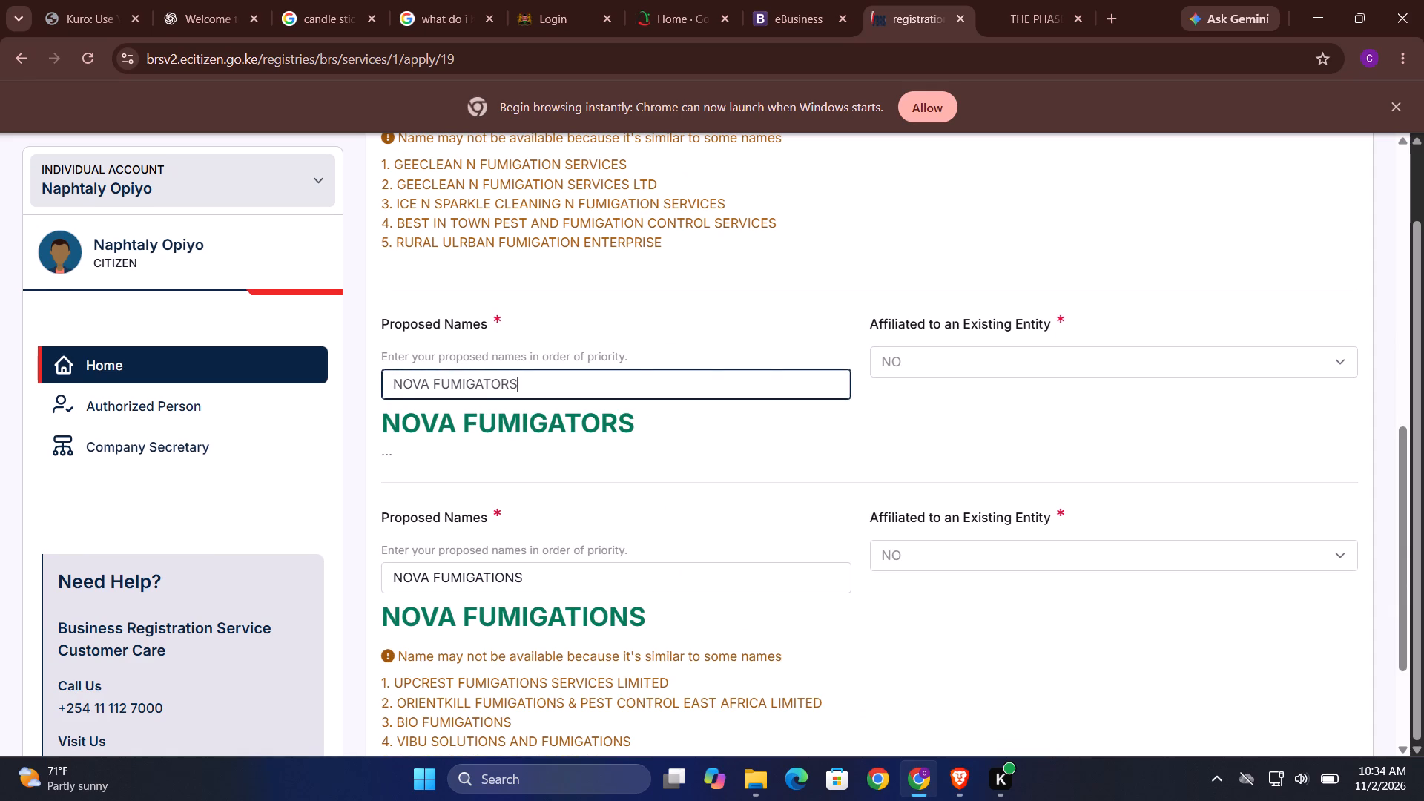
# Save the proposed names and proceed to the Applicant Details section of the application.
pyautogui.scroll(-1, 712, 469)
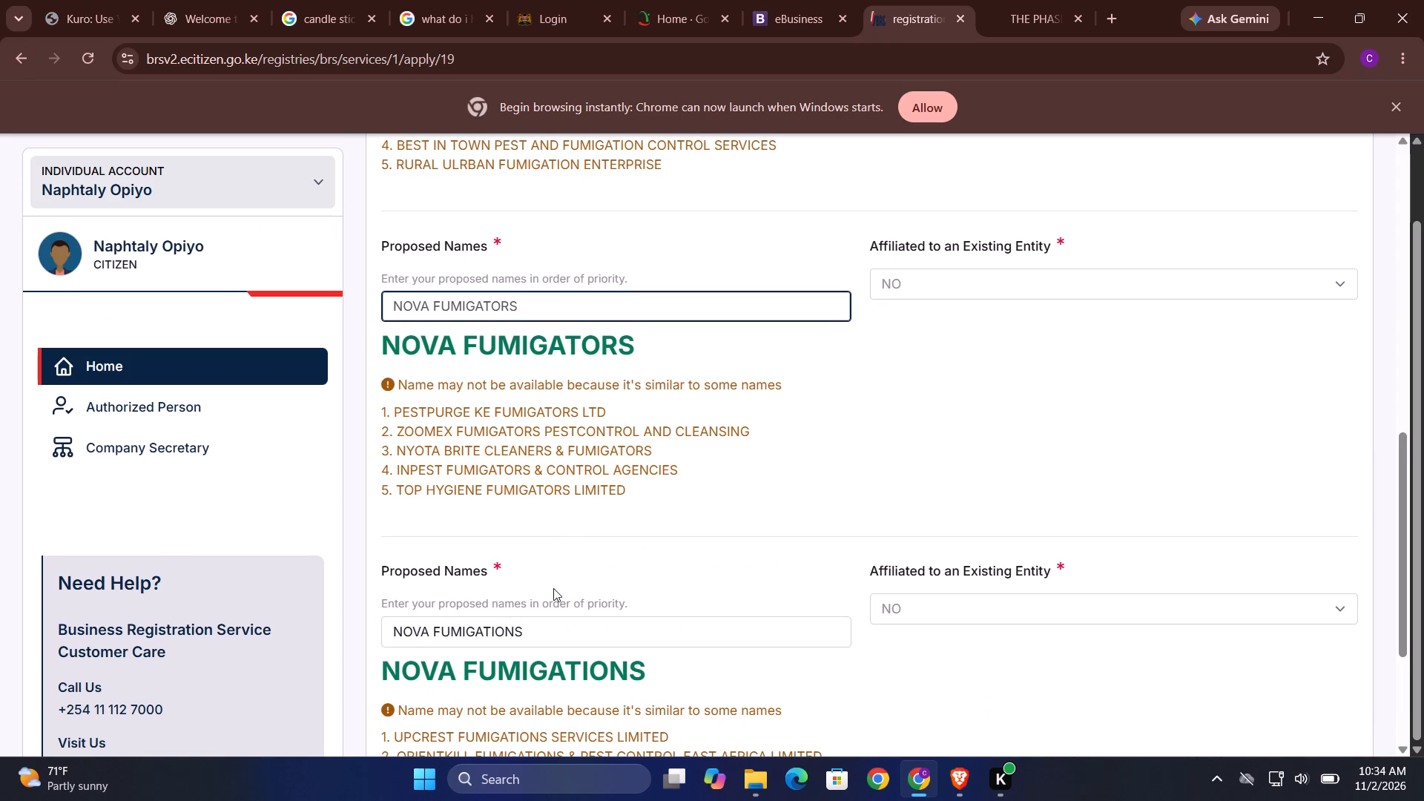
pyautogui.scroll(-1, 538, 616)
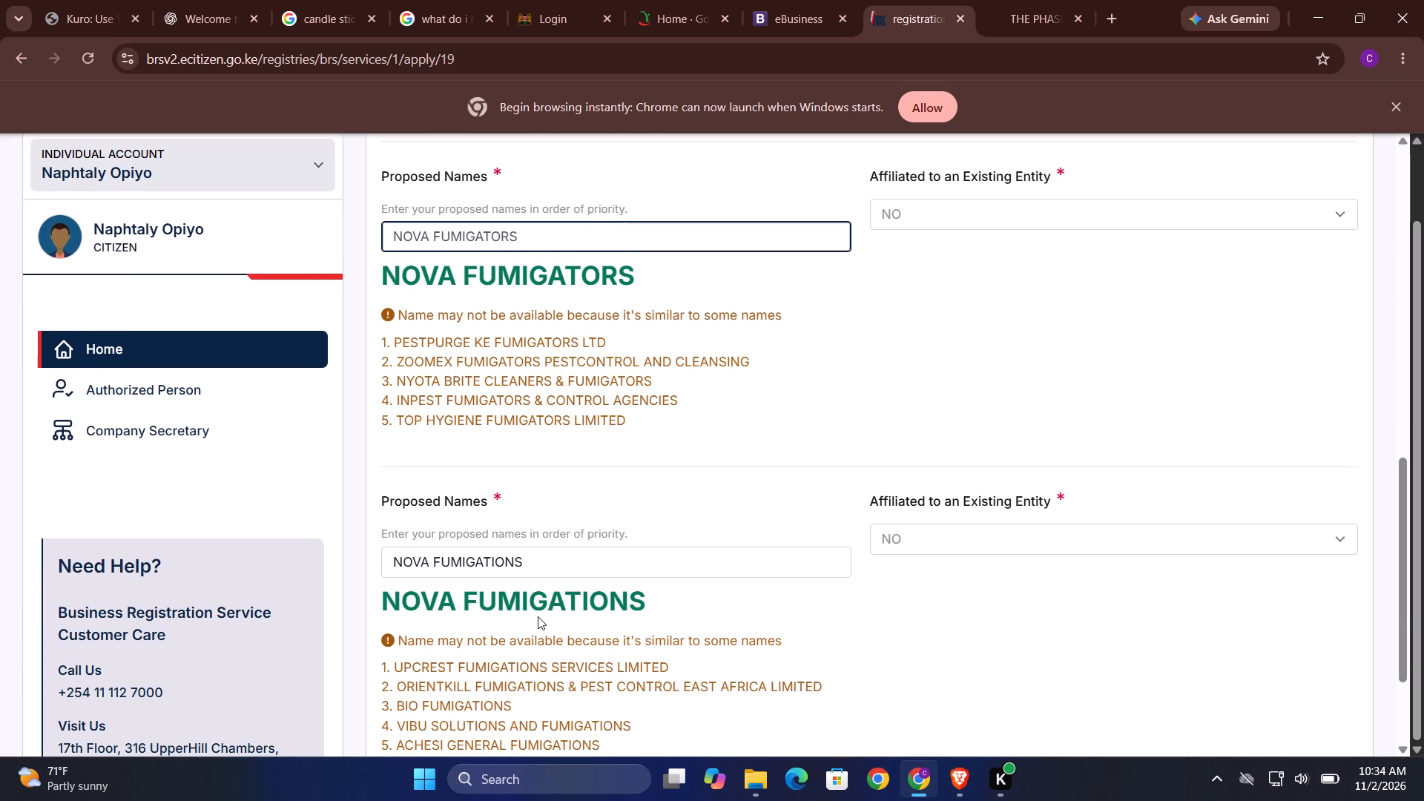
pyautogui.scroll(-3, 538, 616)
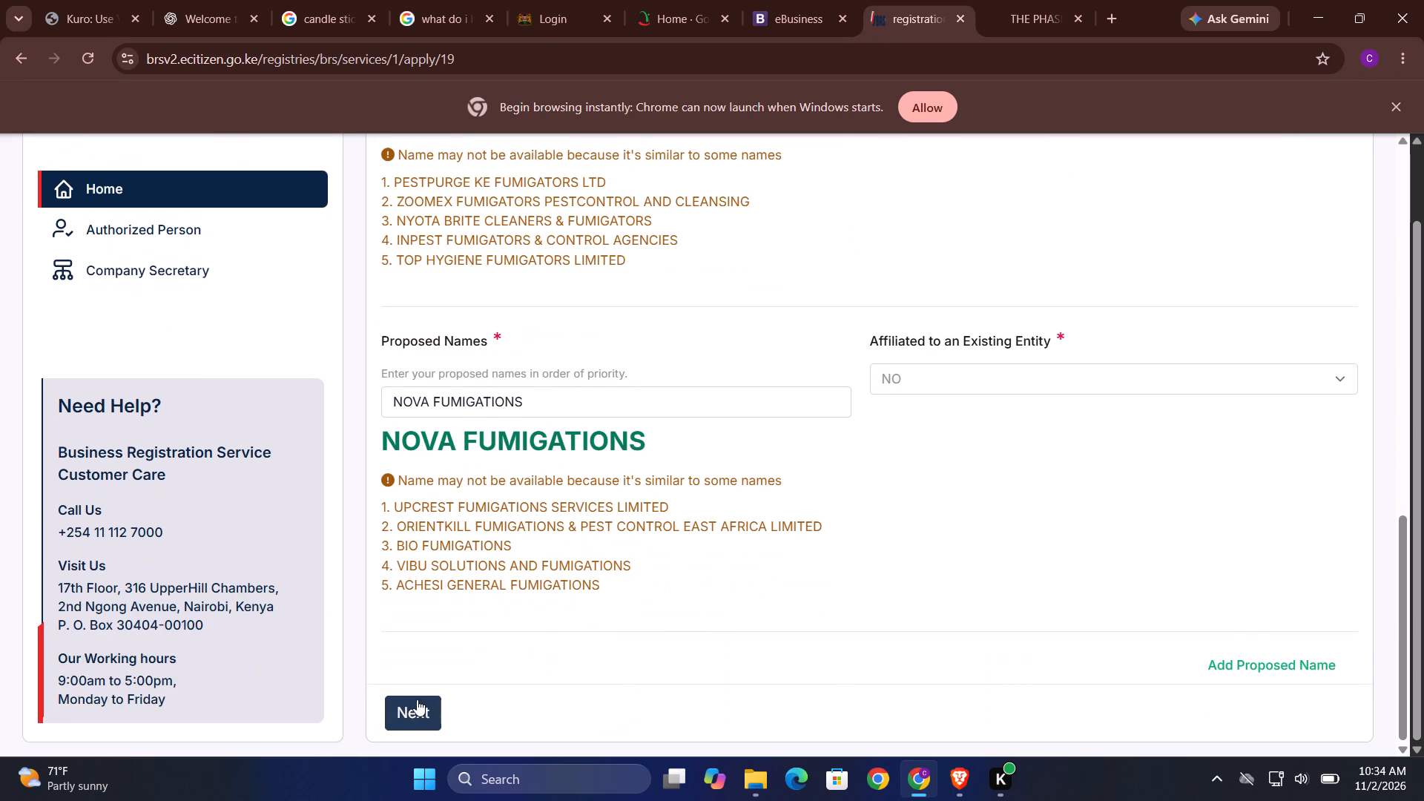
pyautogui.click(401, 721)
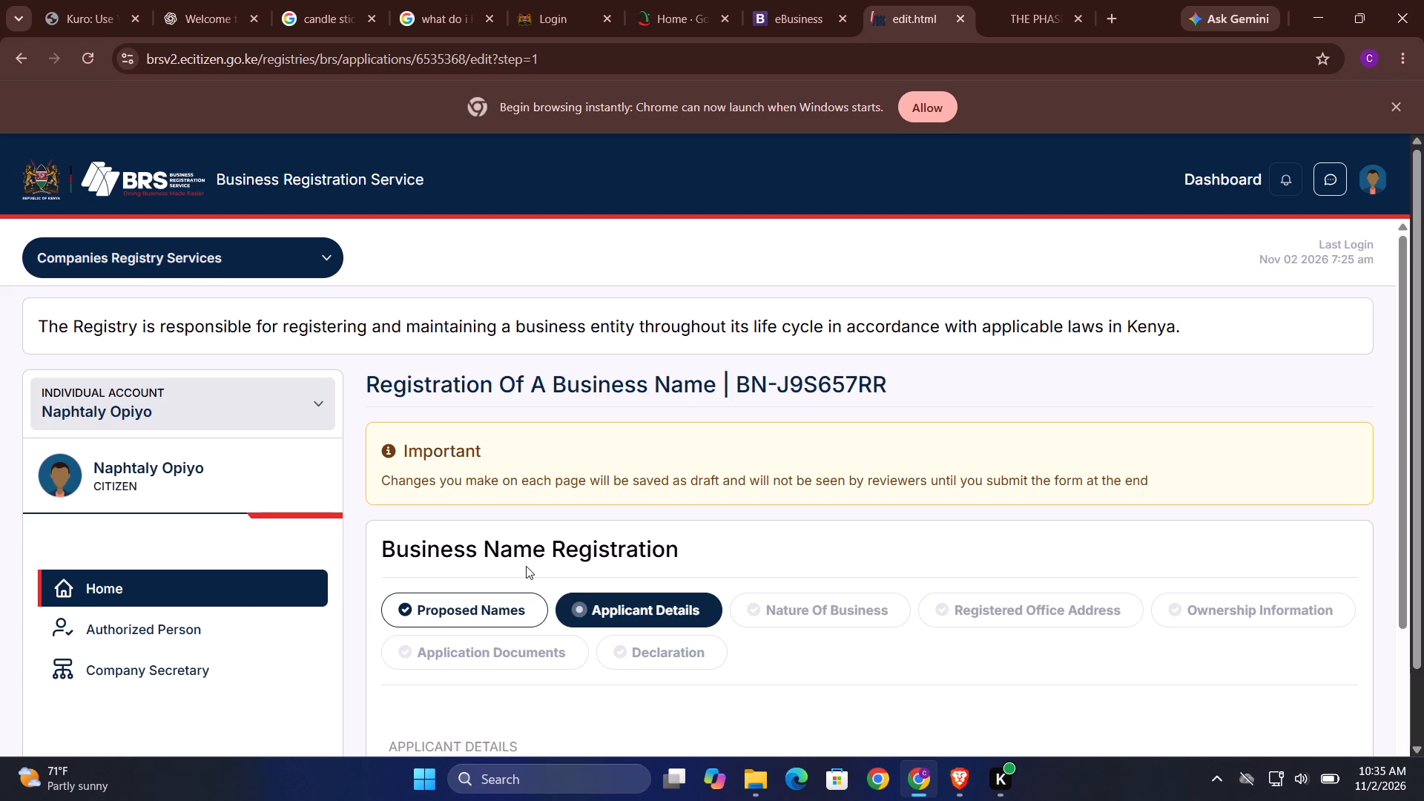
# Return to the Proposed Names section of the business name registration.
pyautogui.click(492, 610)
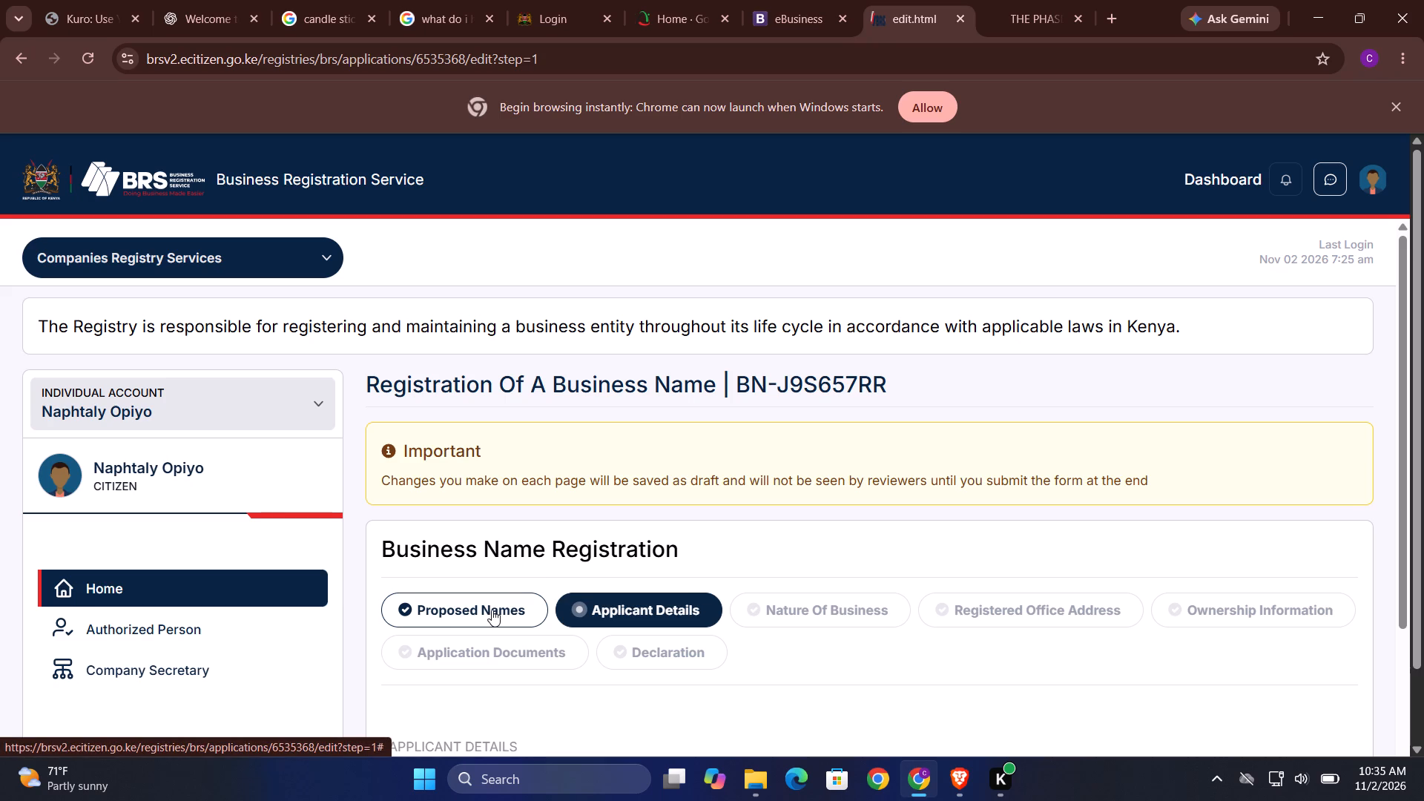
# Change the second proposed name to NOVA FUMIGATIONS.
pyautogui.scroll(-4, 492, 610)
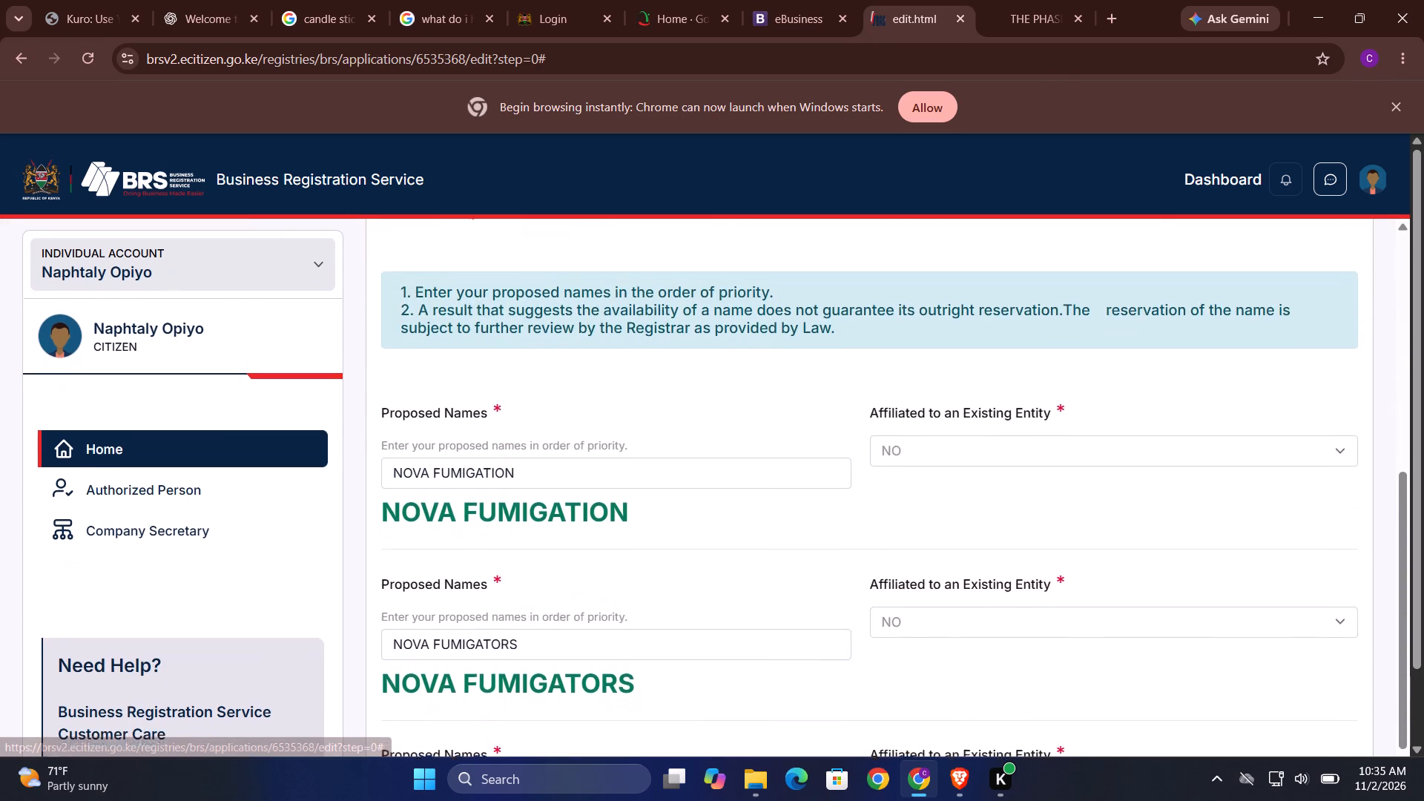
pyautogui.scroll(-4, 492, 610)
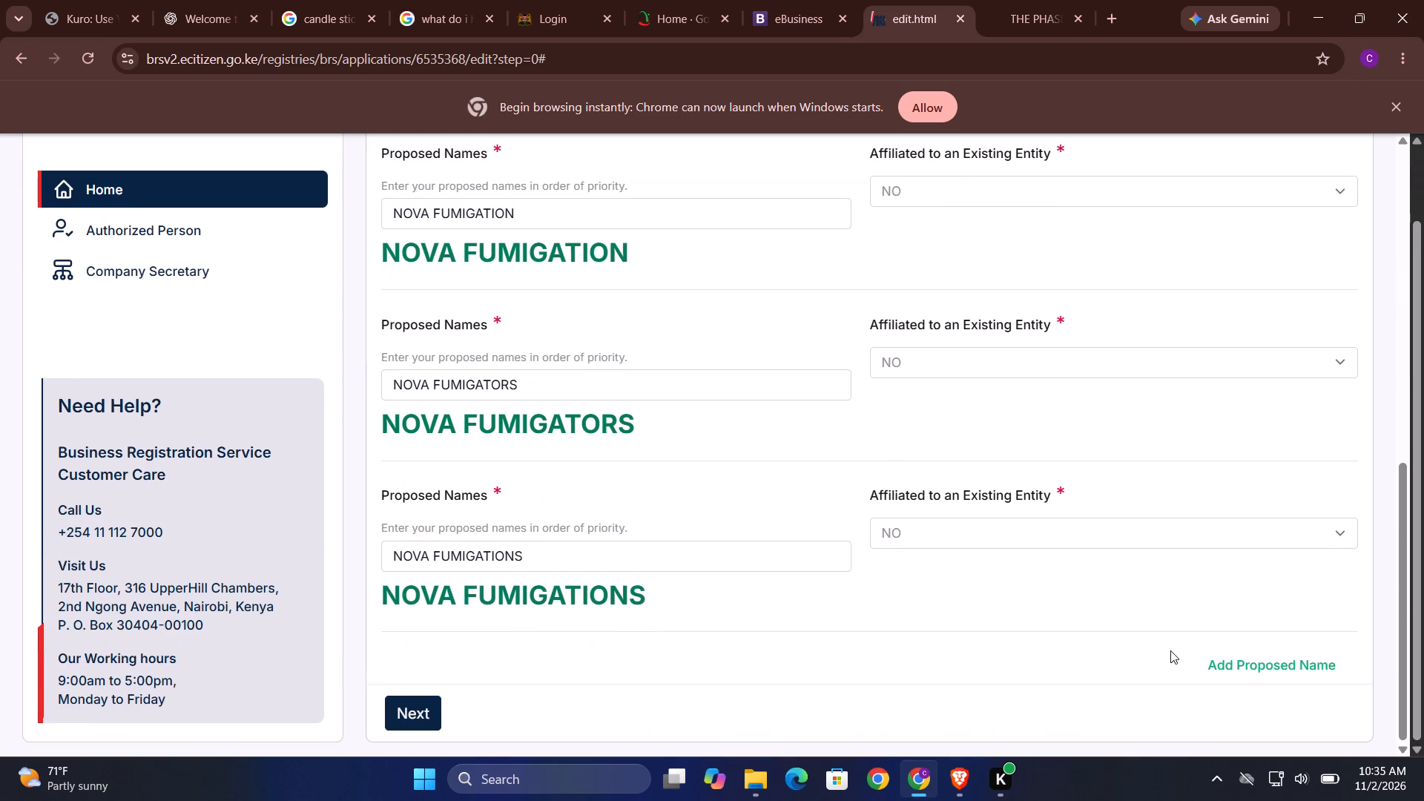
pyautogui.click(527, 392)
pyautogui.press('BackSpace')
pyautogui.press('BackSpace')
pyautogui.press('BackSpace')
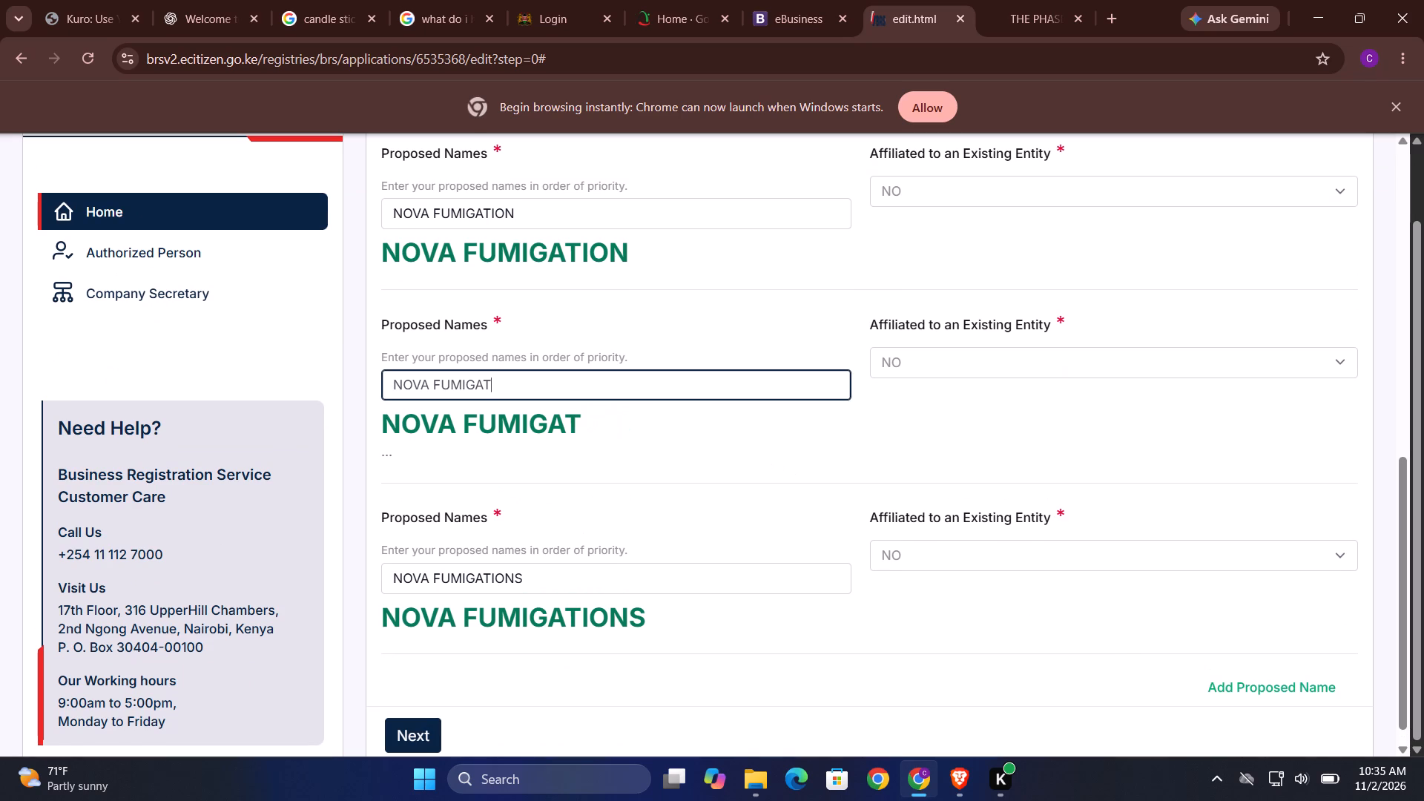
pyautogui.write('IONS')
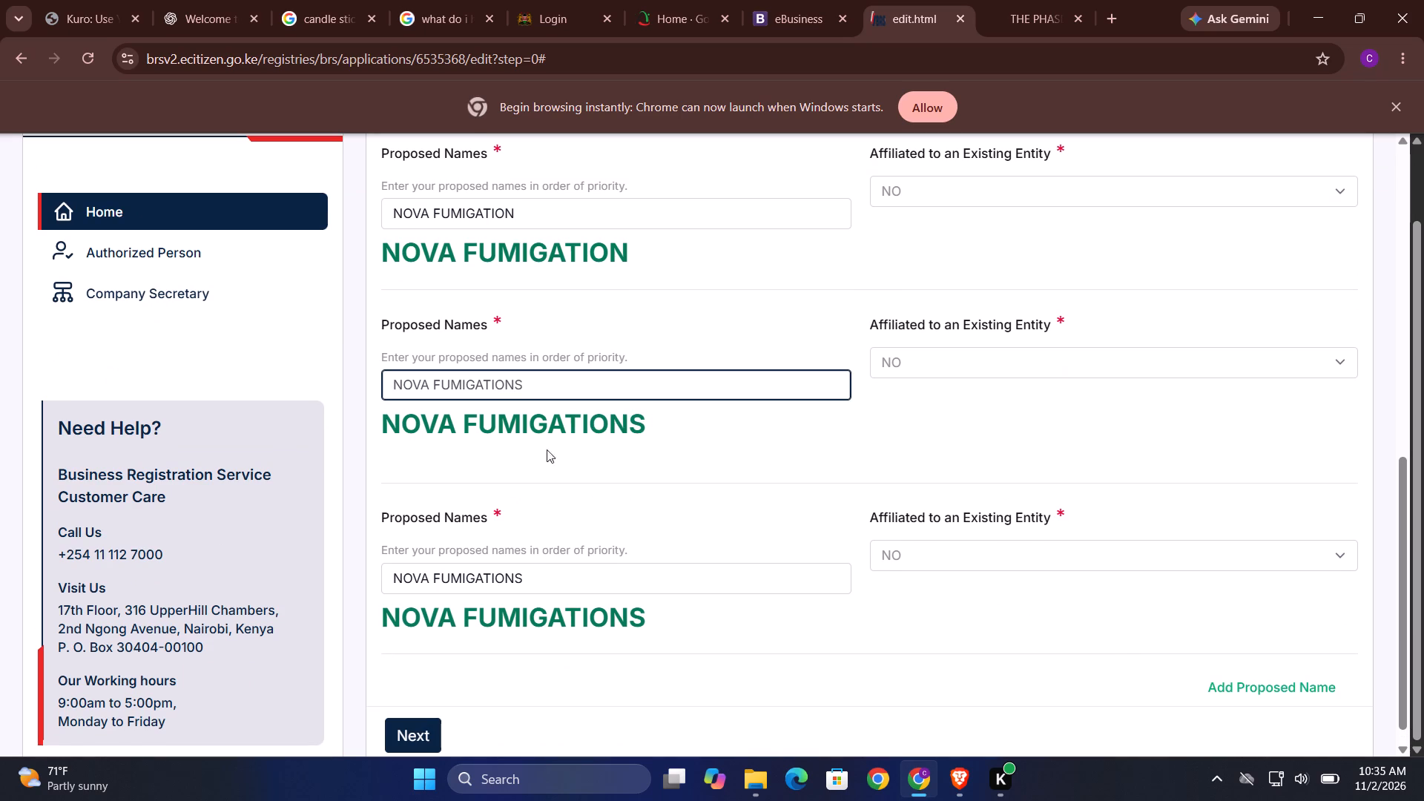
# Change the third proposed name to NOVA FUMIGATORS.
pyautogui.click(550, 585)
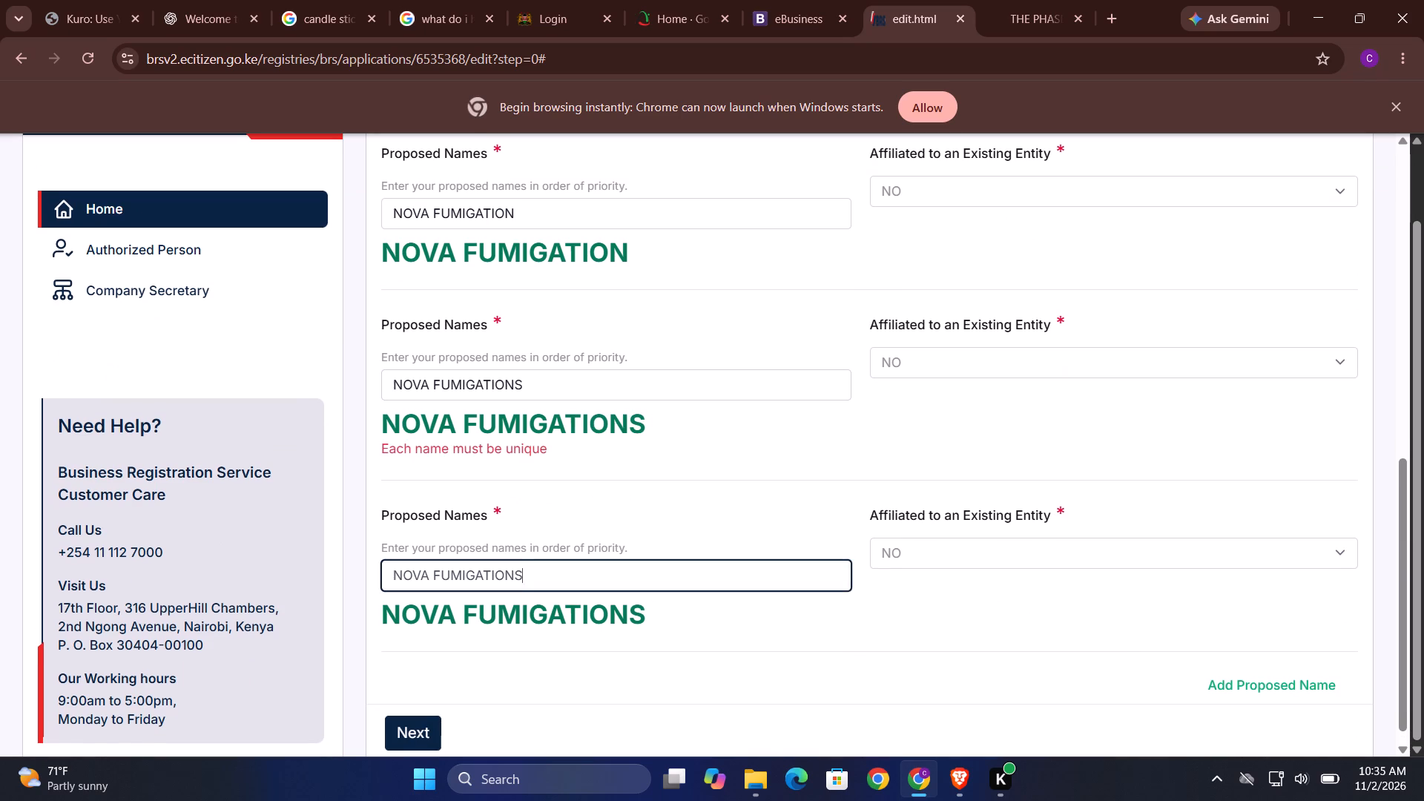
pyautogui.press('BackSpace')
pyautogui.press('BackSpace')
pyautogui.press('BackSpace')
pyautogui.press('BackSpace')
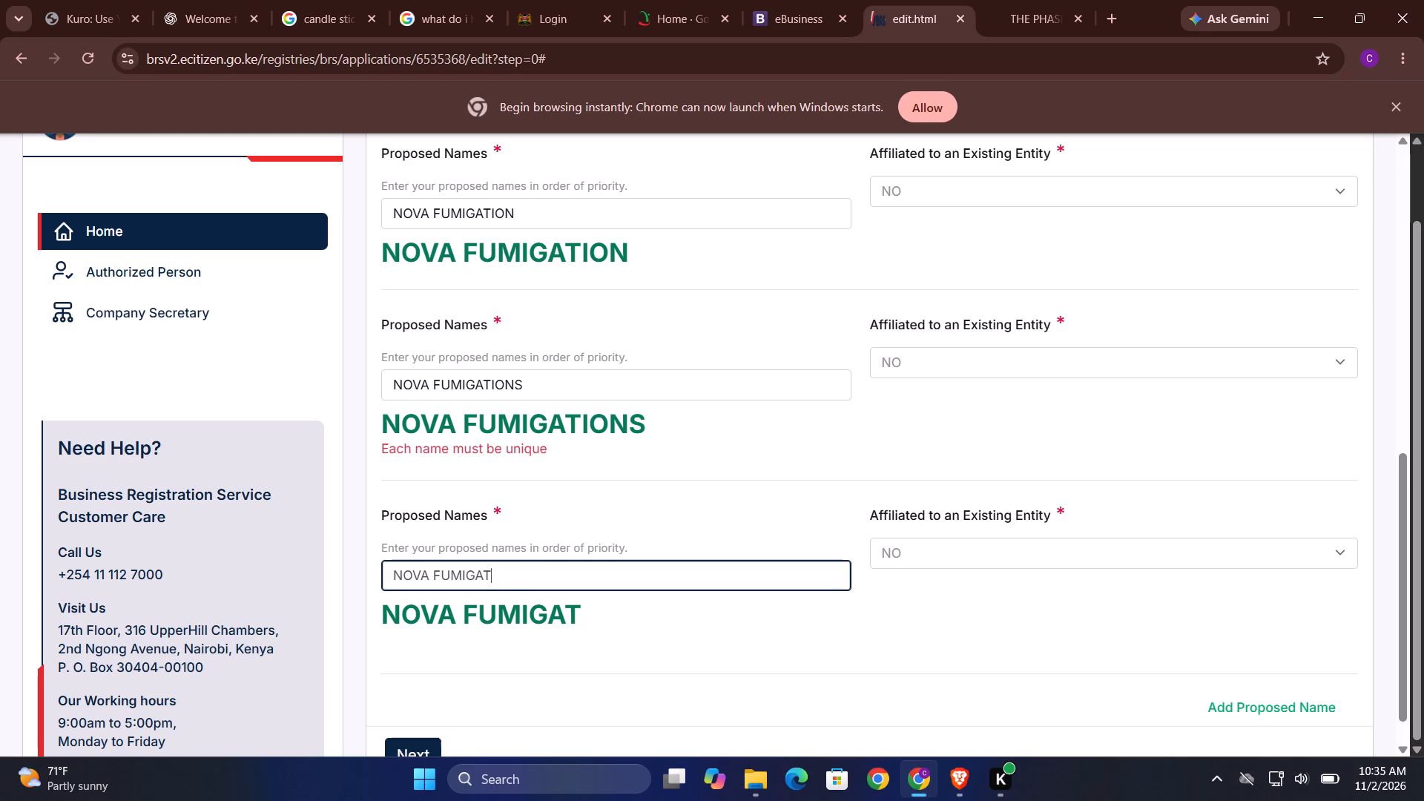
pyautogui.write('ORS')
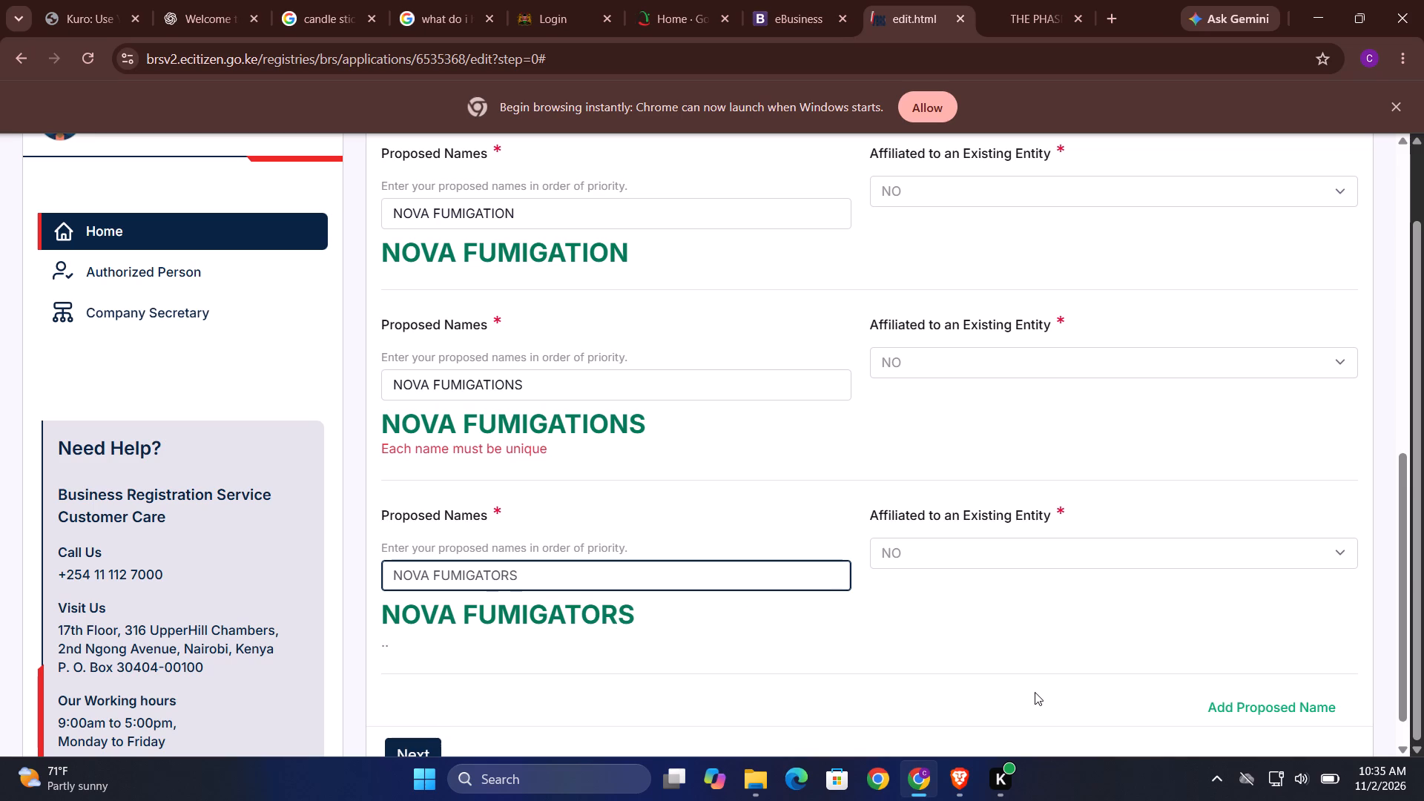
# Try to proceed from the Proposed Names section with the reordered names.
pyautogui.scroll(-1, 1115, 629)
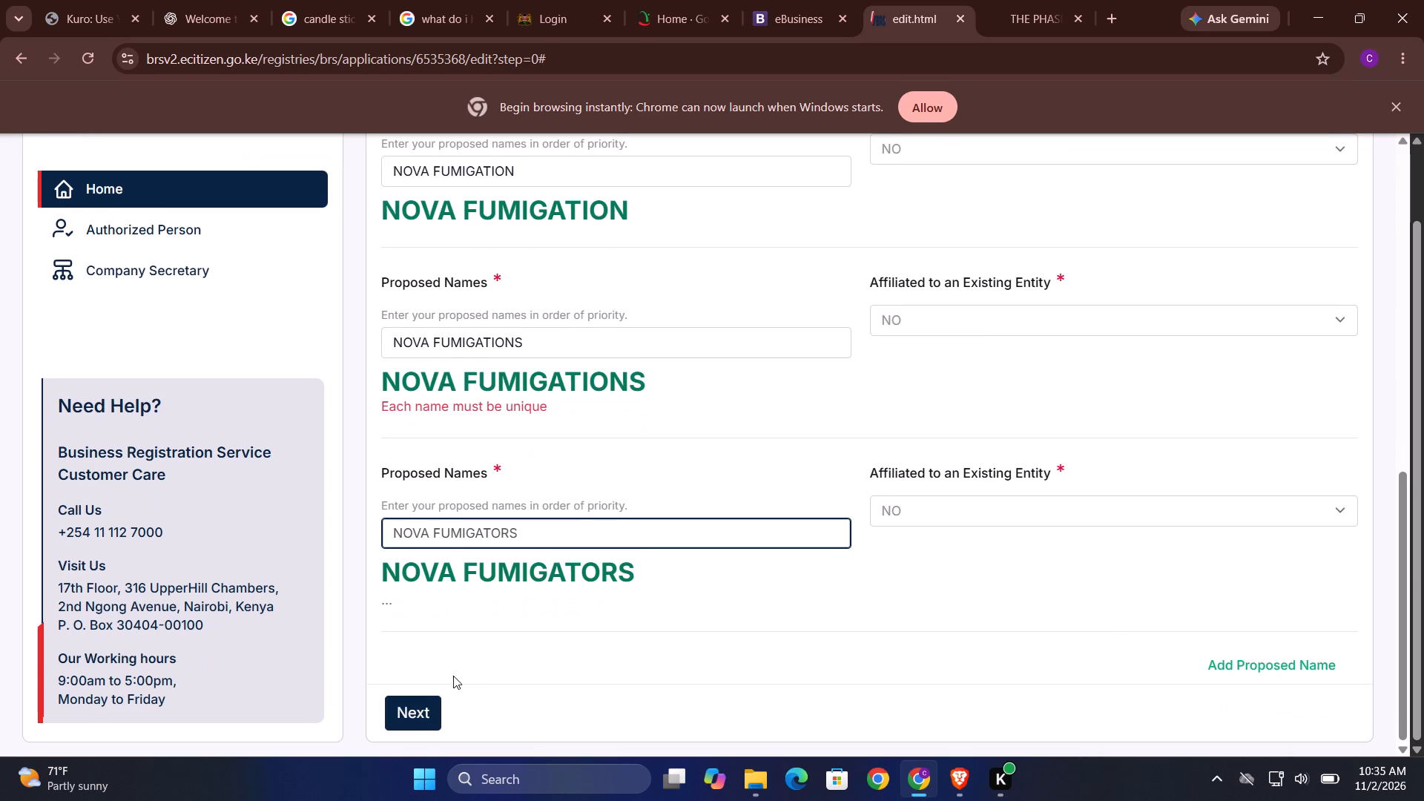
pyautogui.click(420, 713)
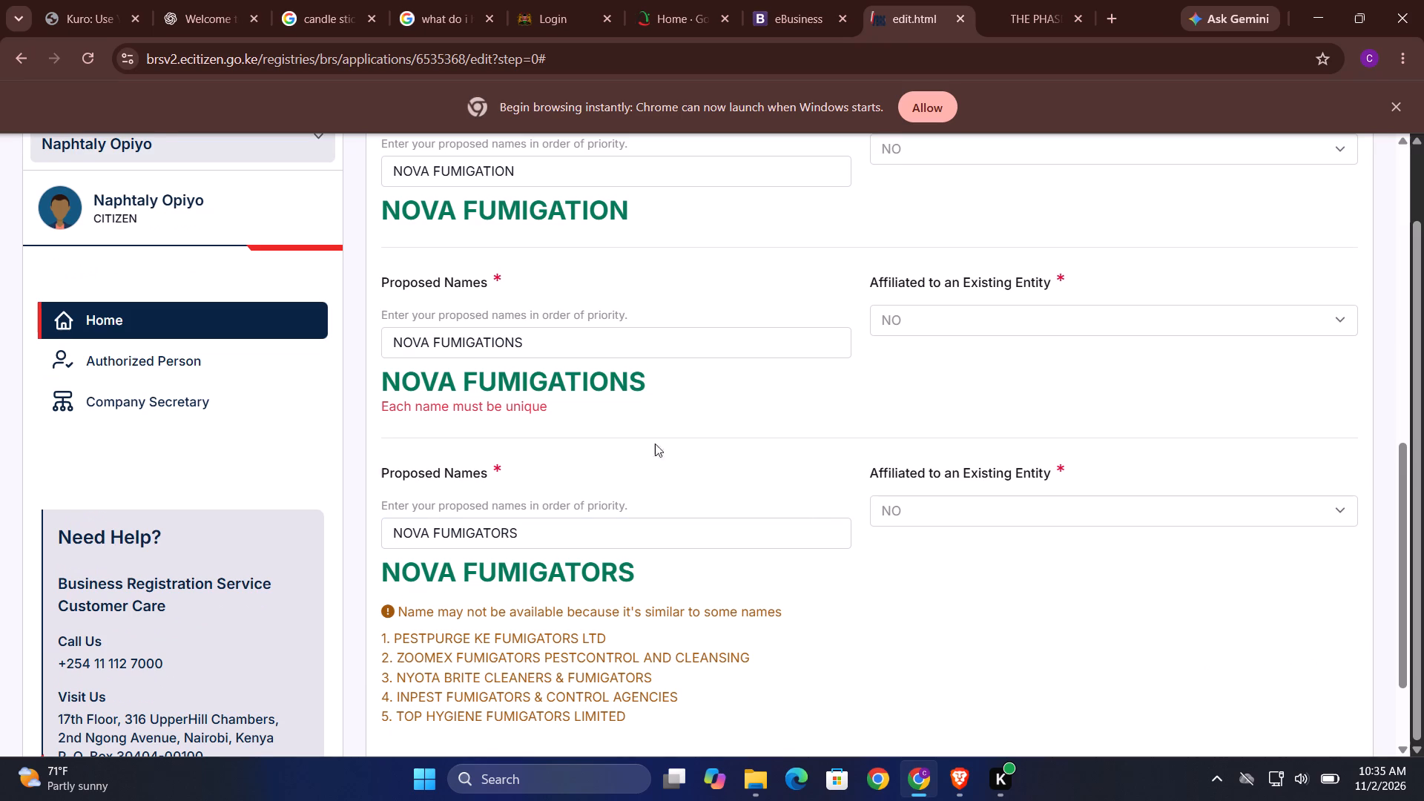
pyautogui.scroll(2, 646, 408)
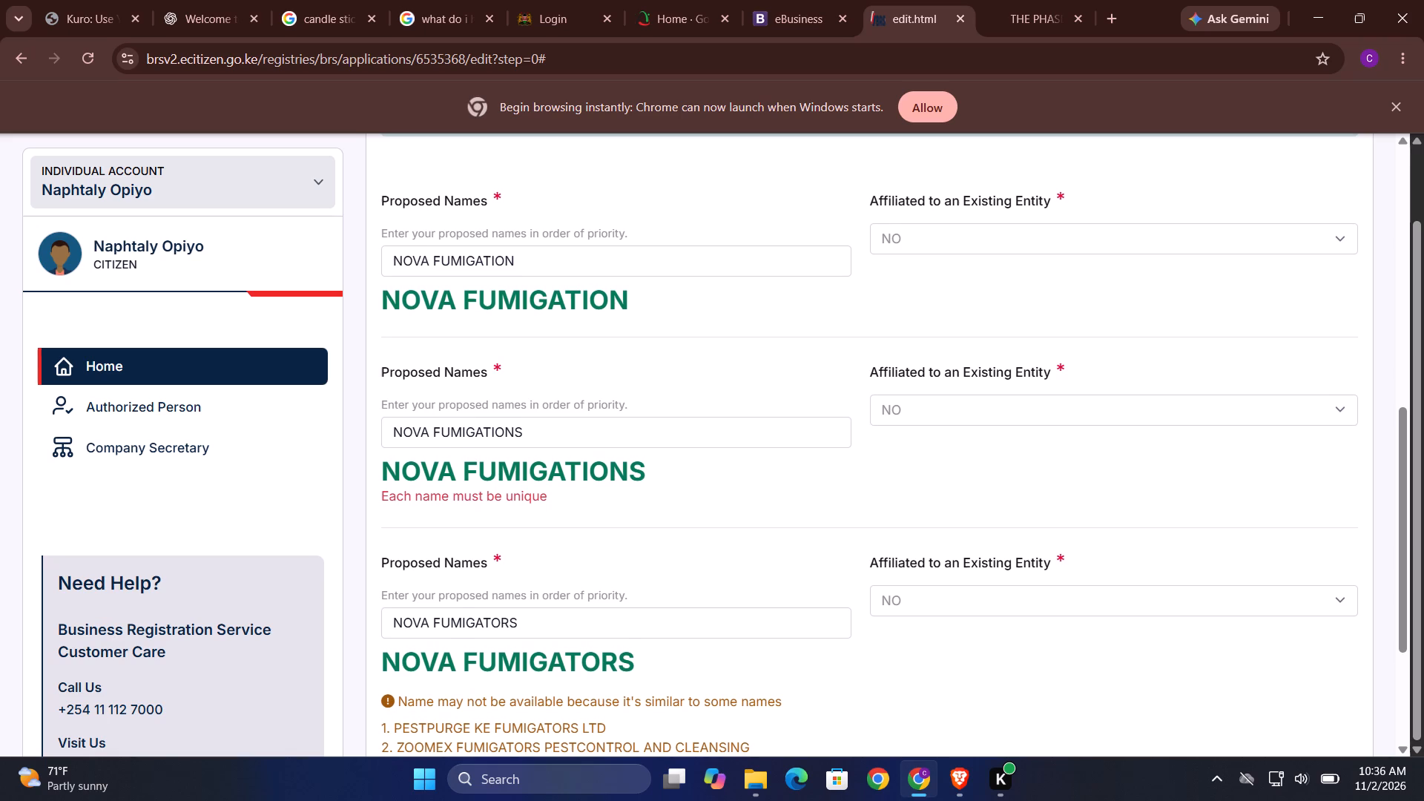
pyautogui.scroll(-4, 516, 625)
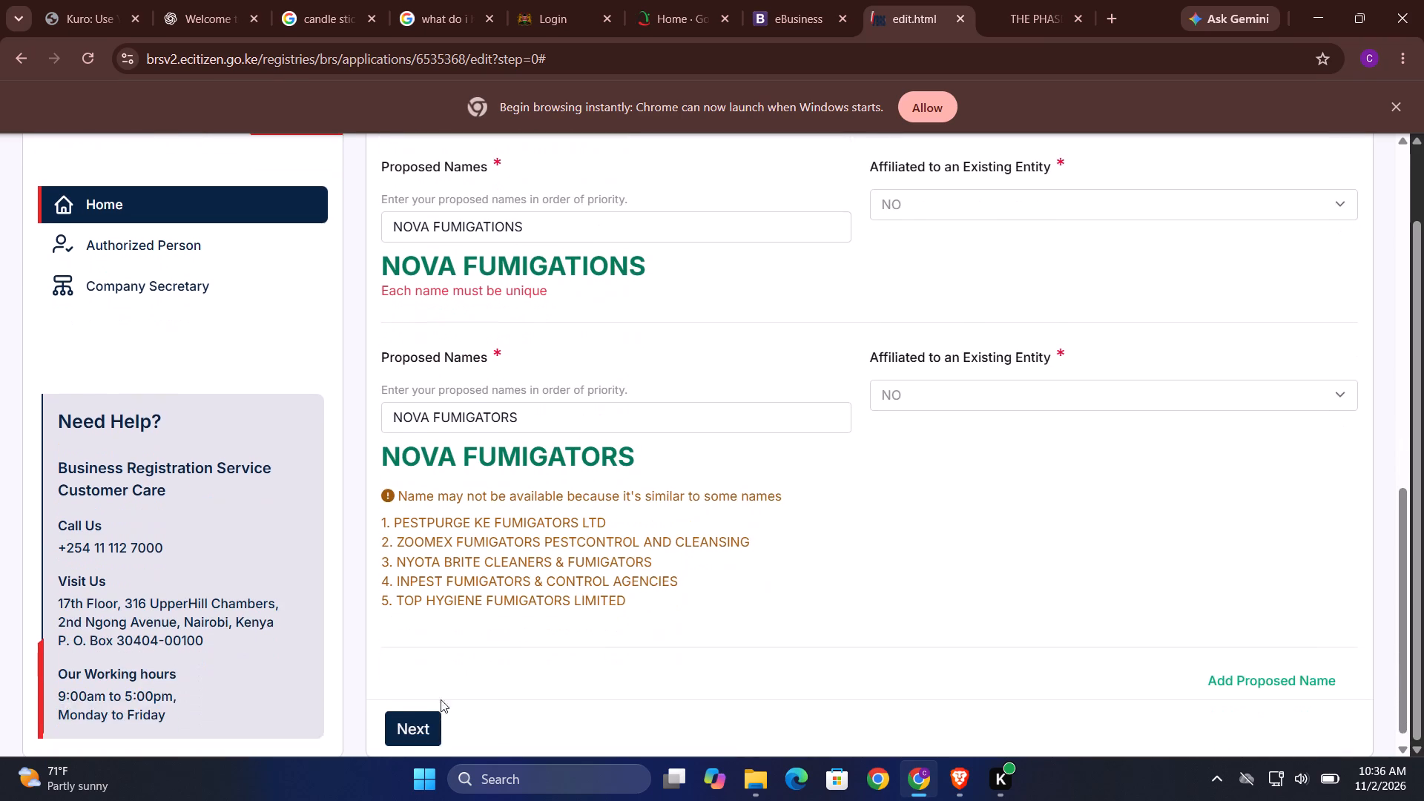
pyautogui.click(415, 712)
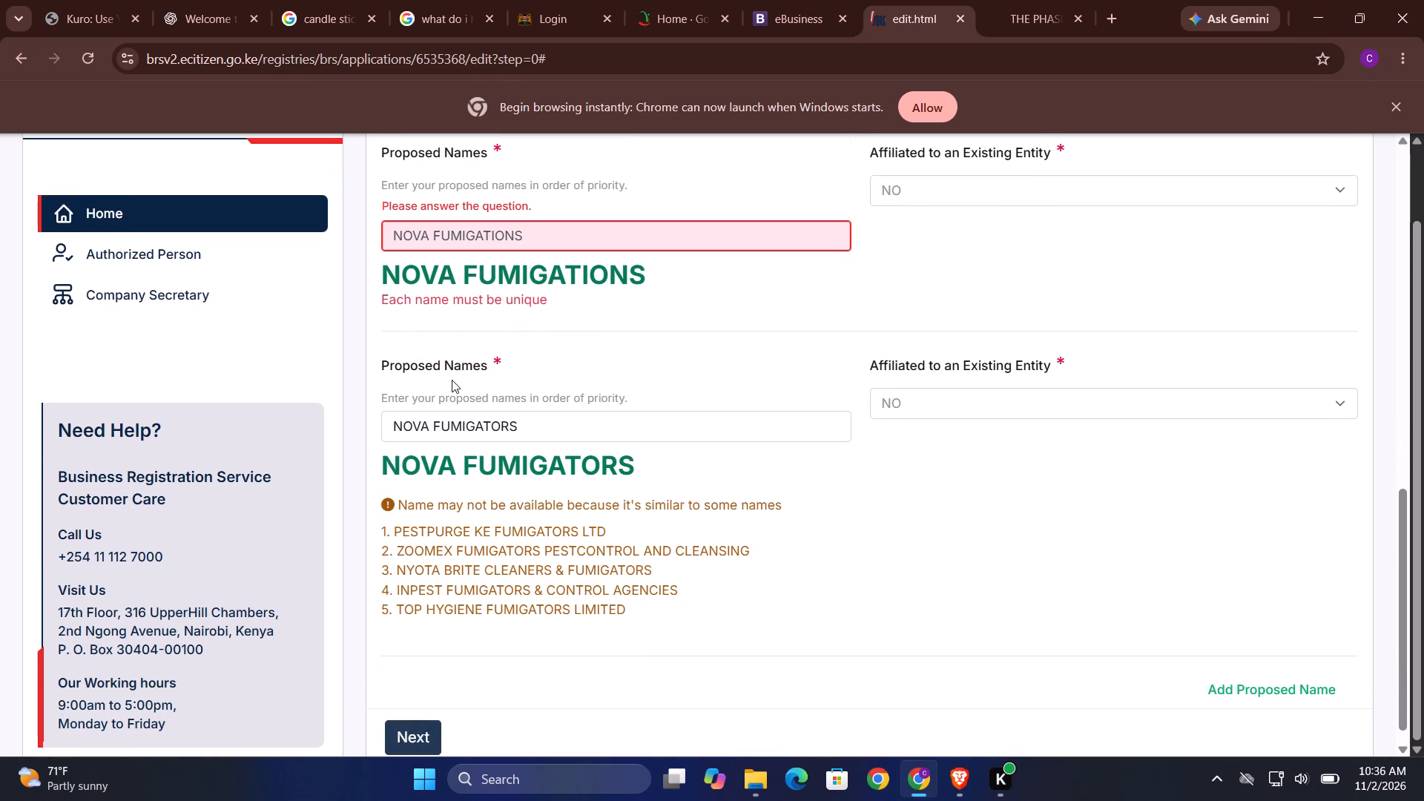
# Change the second proposed name back to NOVA FUMIGATORS.
pyautogui.click(515, 243)
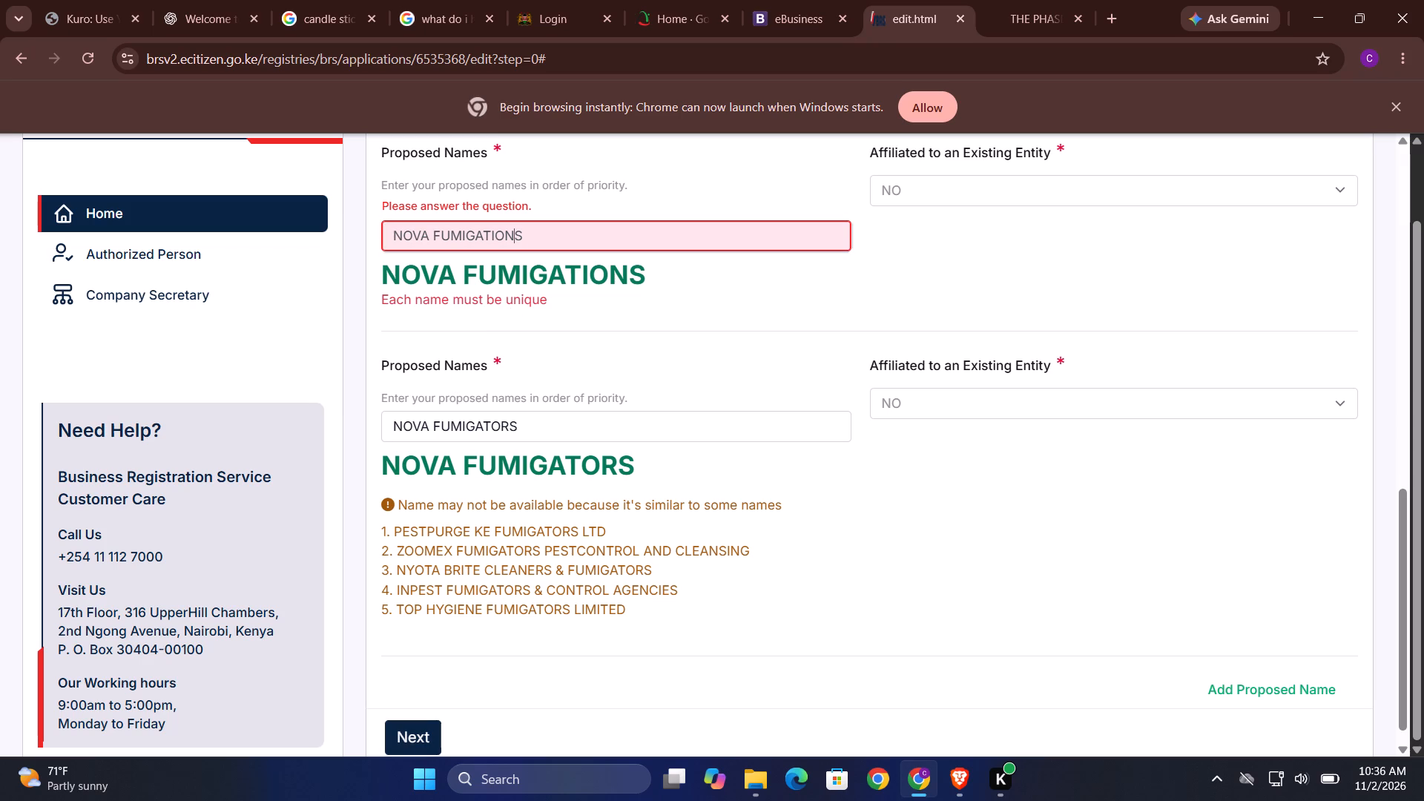
pyautogui.click(525, 242)
pyautogui.press('BackSpace')
pyautogui.press('BackSpace')
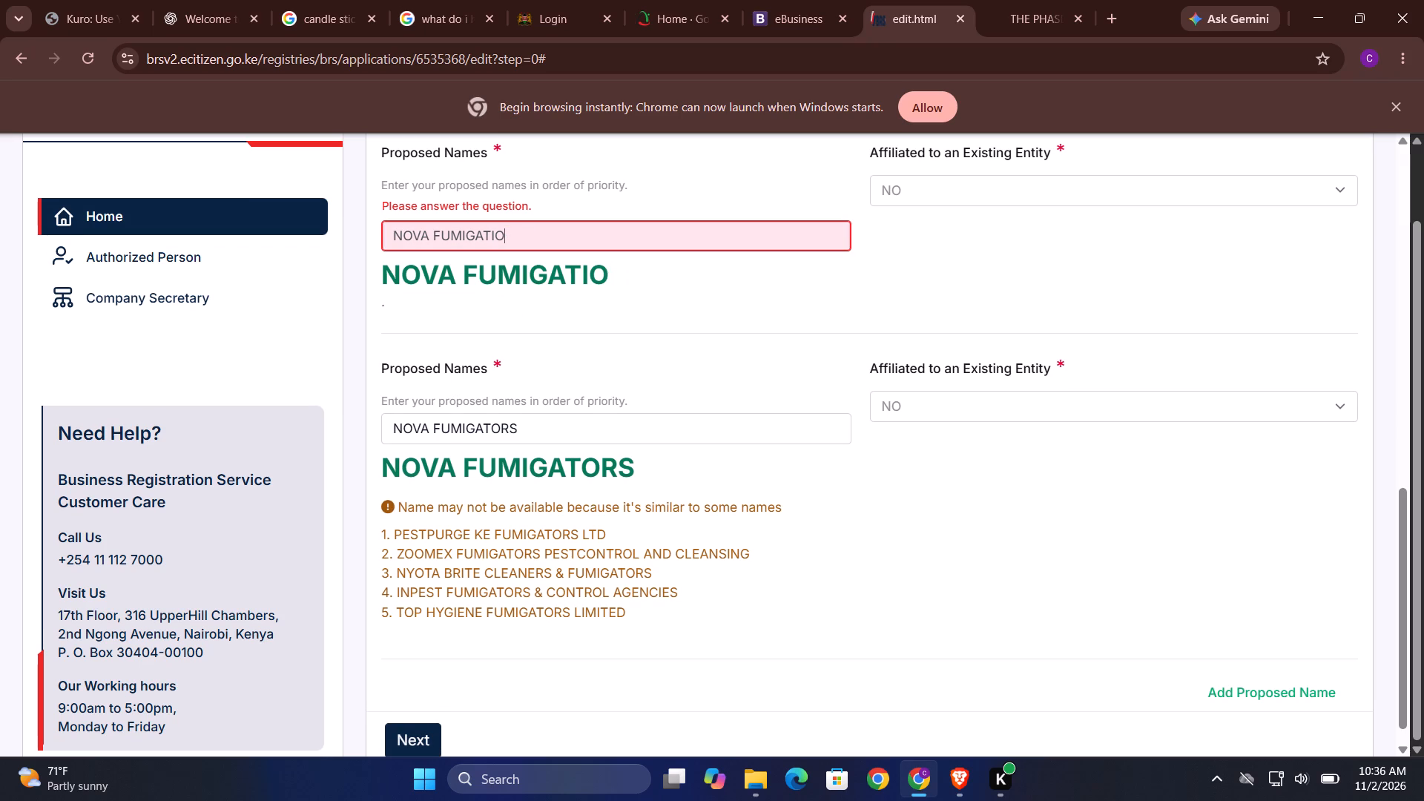
pyautogui.press('BackSpace')
pyautogui.press('BackSpace')
pyautogui.write('ORS')
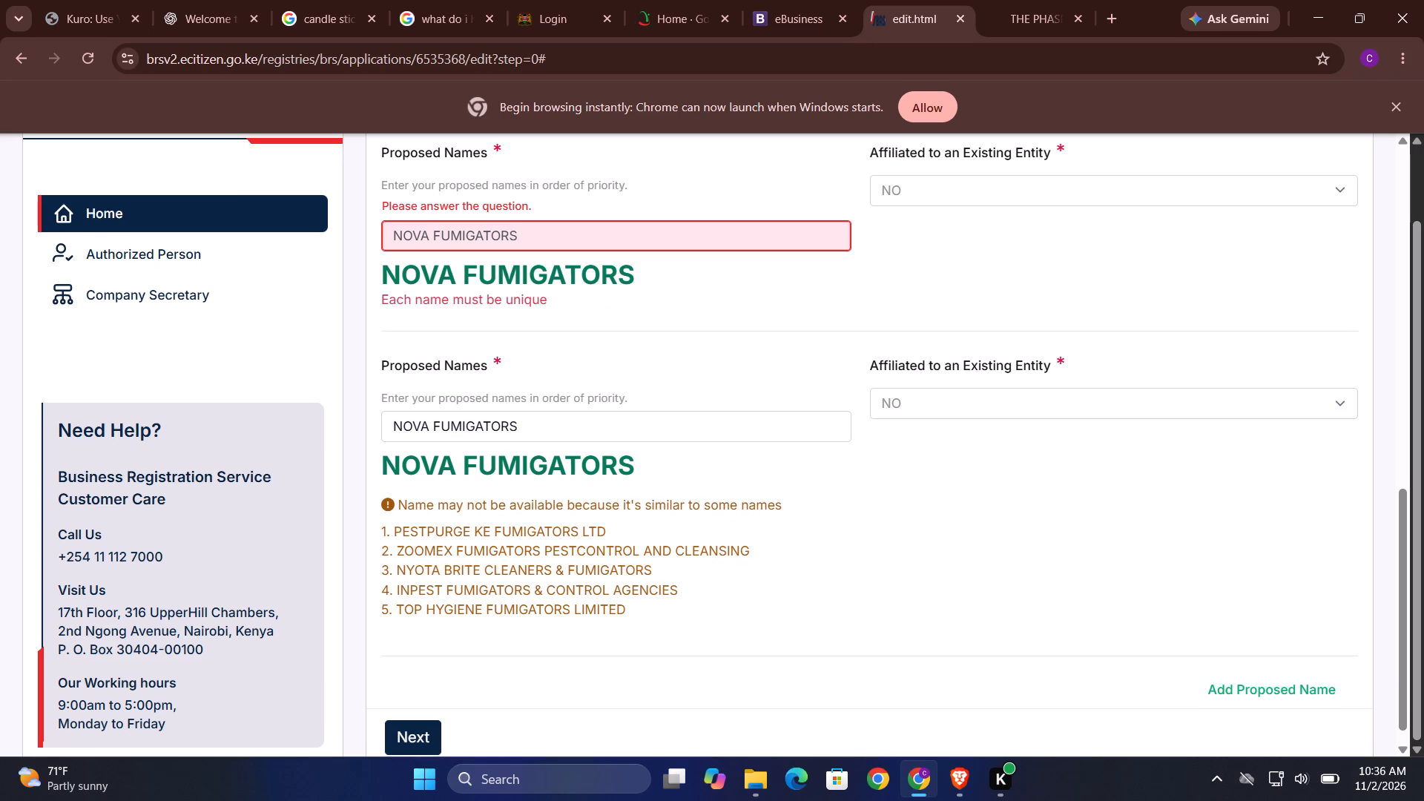
# Change the third proposed name back to NOVA FUMIGATIONS.
pyautogui.click(532, 427)
pyautogui.press('BackSpace')
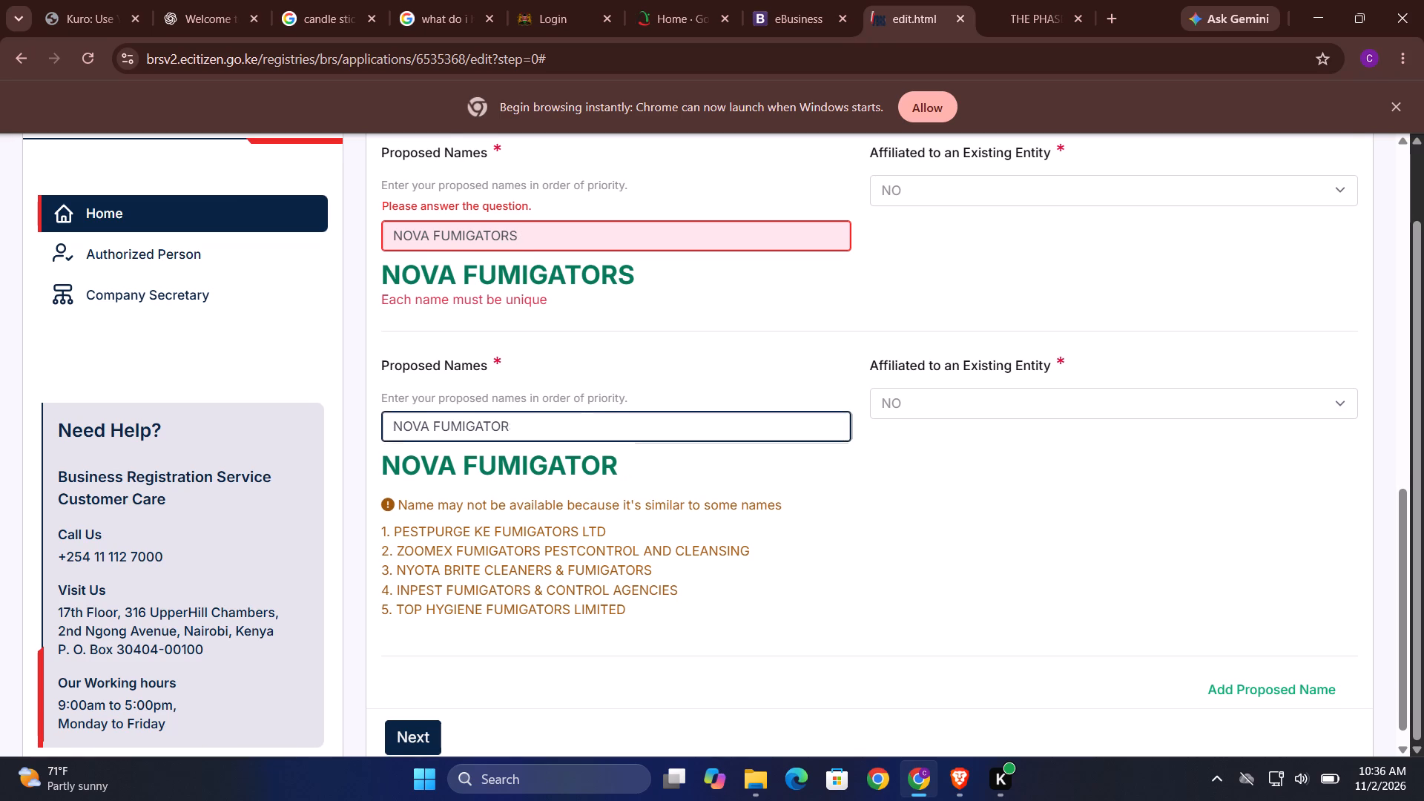
pyautogui.press('BackSpace')
pyautogui.press('BackSpace')
pyautogui.write('IONS')
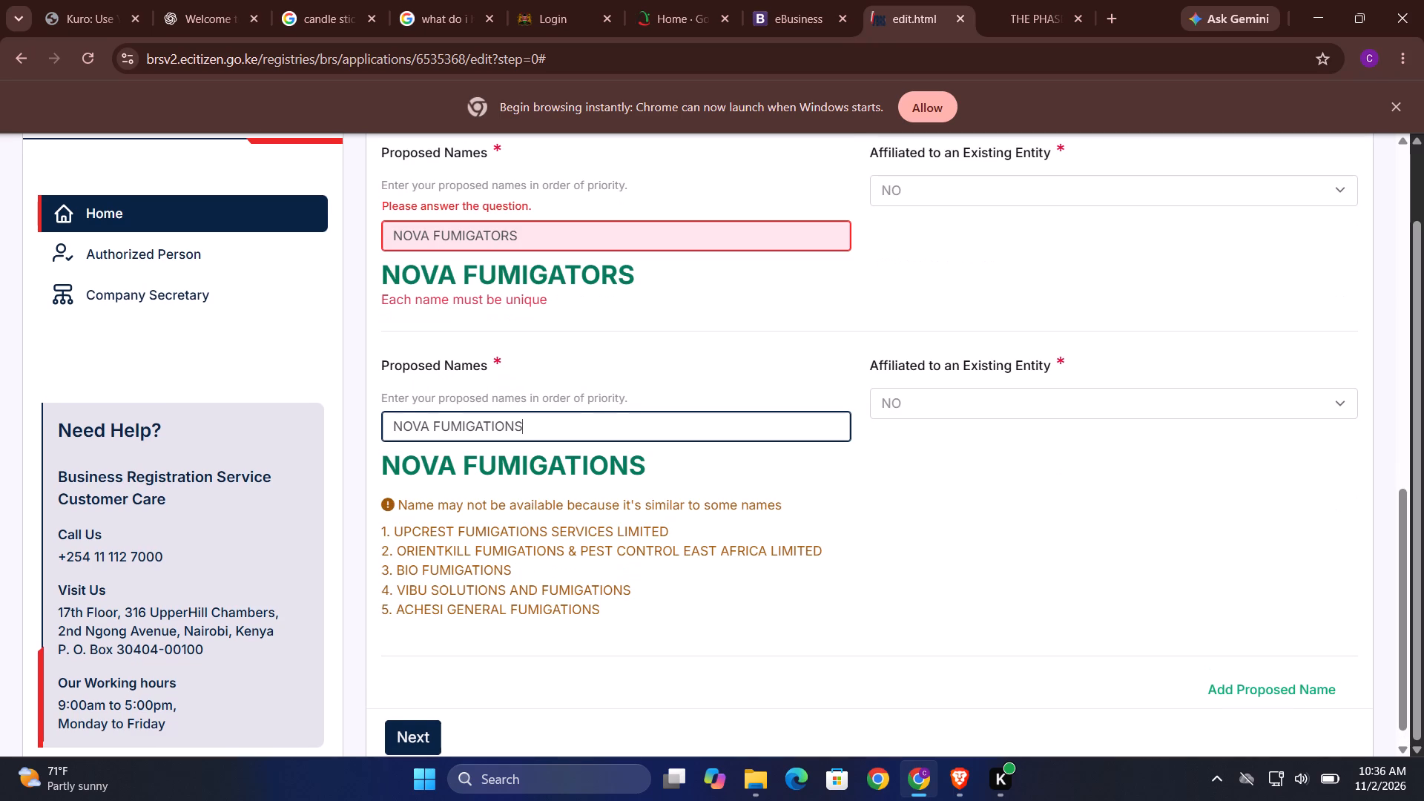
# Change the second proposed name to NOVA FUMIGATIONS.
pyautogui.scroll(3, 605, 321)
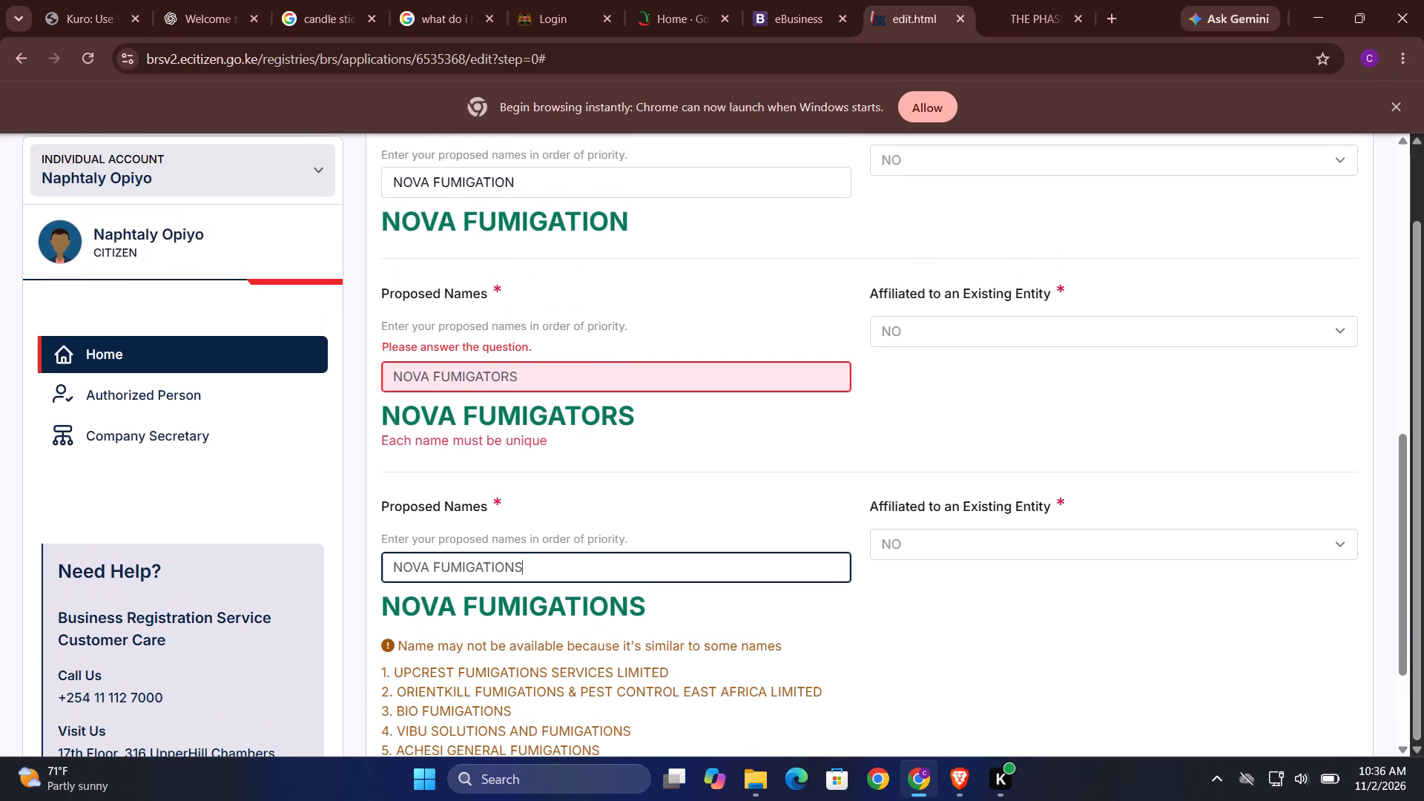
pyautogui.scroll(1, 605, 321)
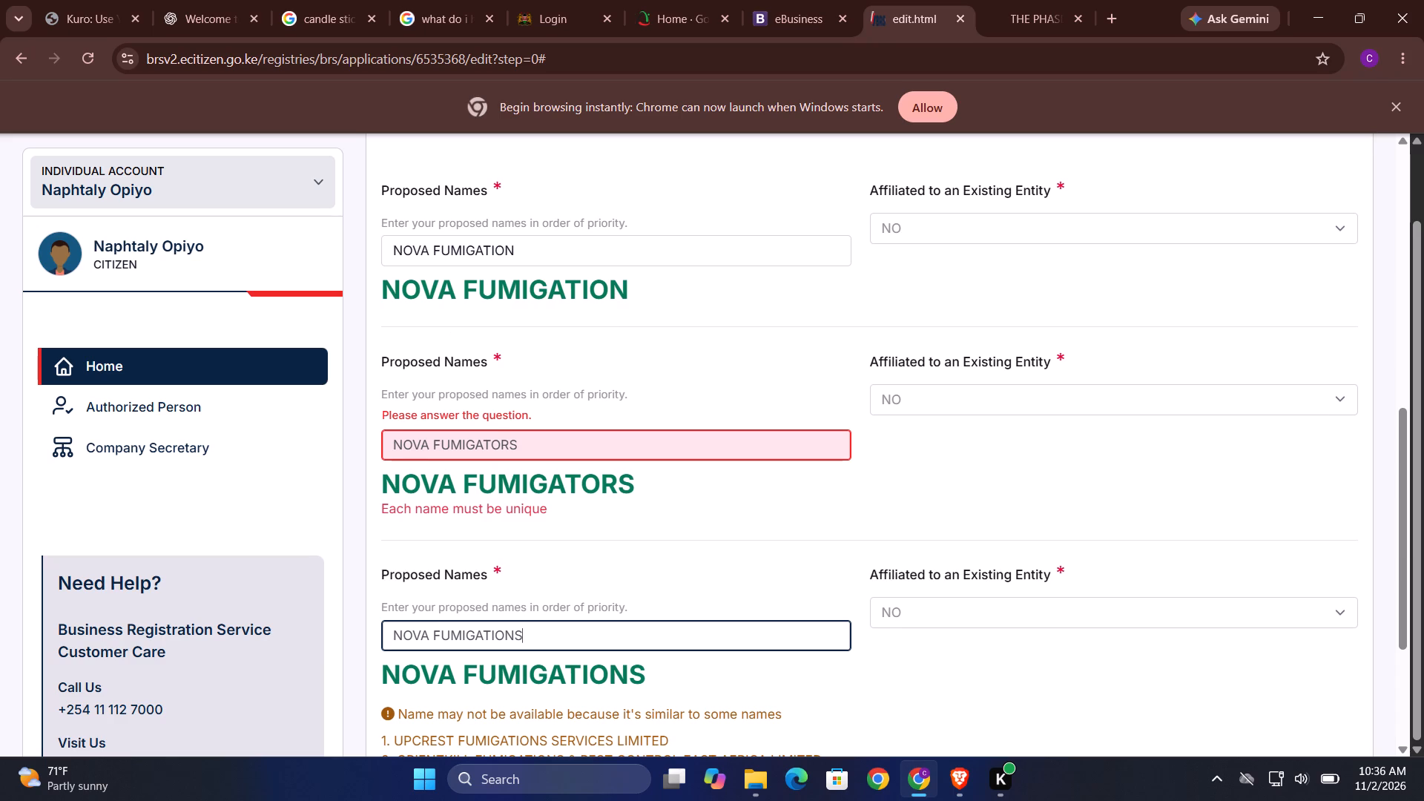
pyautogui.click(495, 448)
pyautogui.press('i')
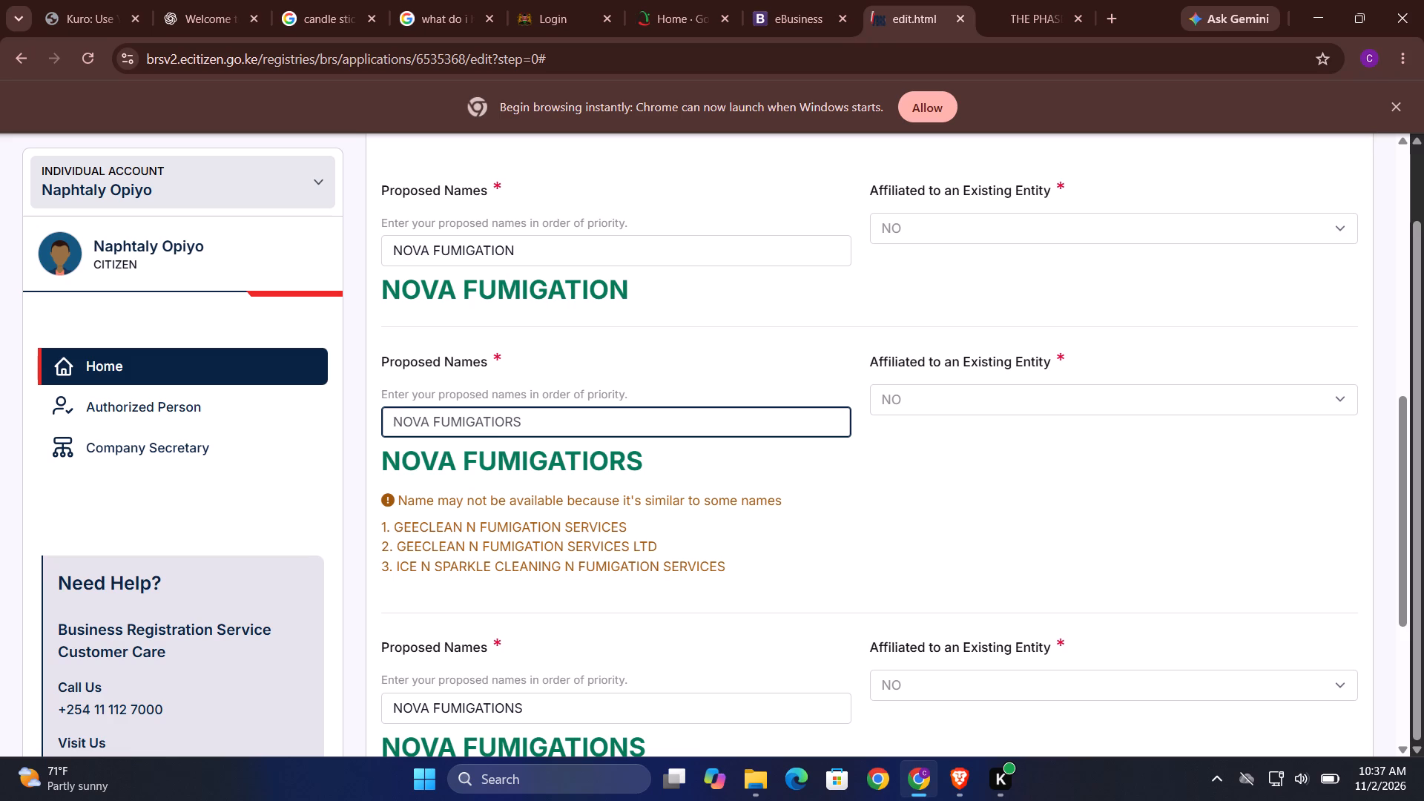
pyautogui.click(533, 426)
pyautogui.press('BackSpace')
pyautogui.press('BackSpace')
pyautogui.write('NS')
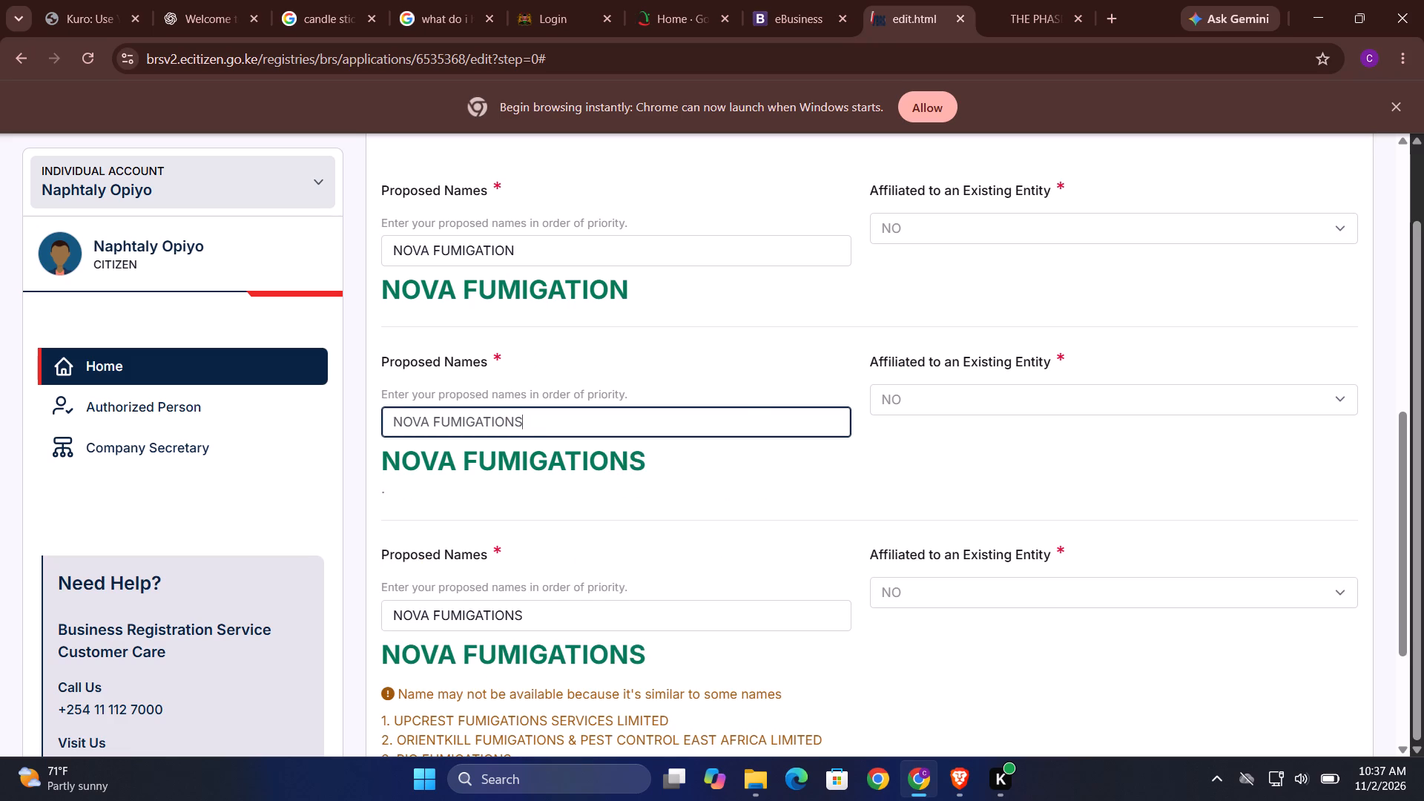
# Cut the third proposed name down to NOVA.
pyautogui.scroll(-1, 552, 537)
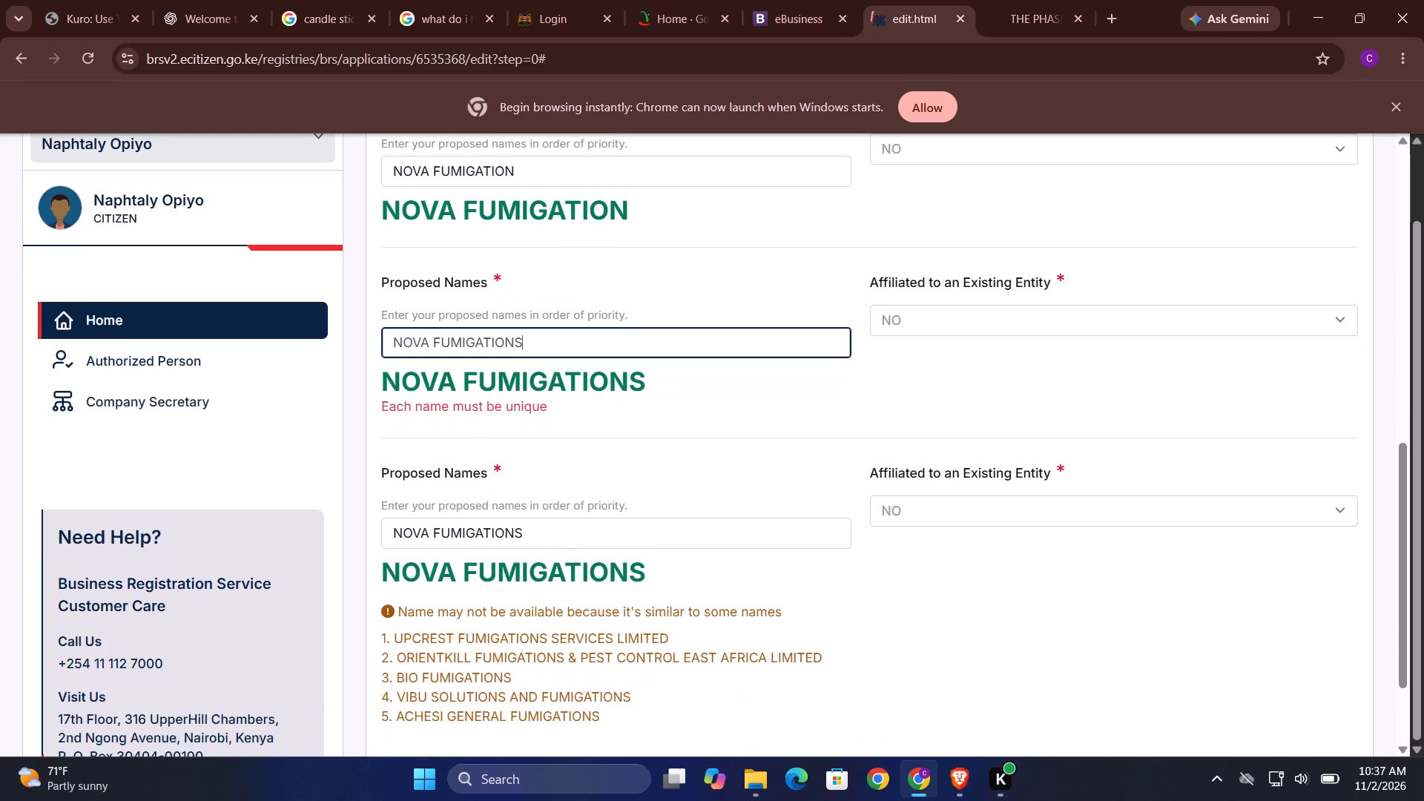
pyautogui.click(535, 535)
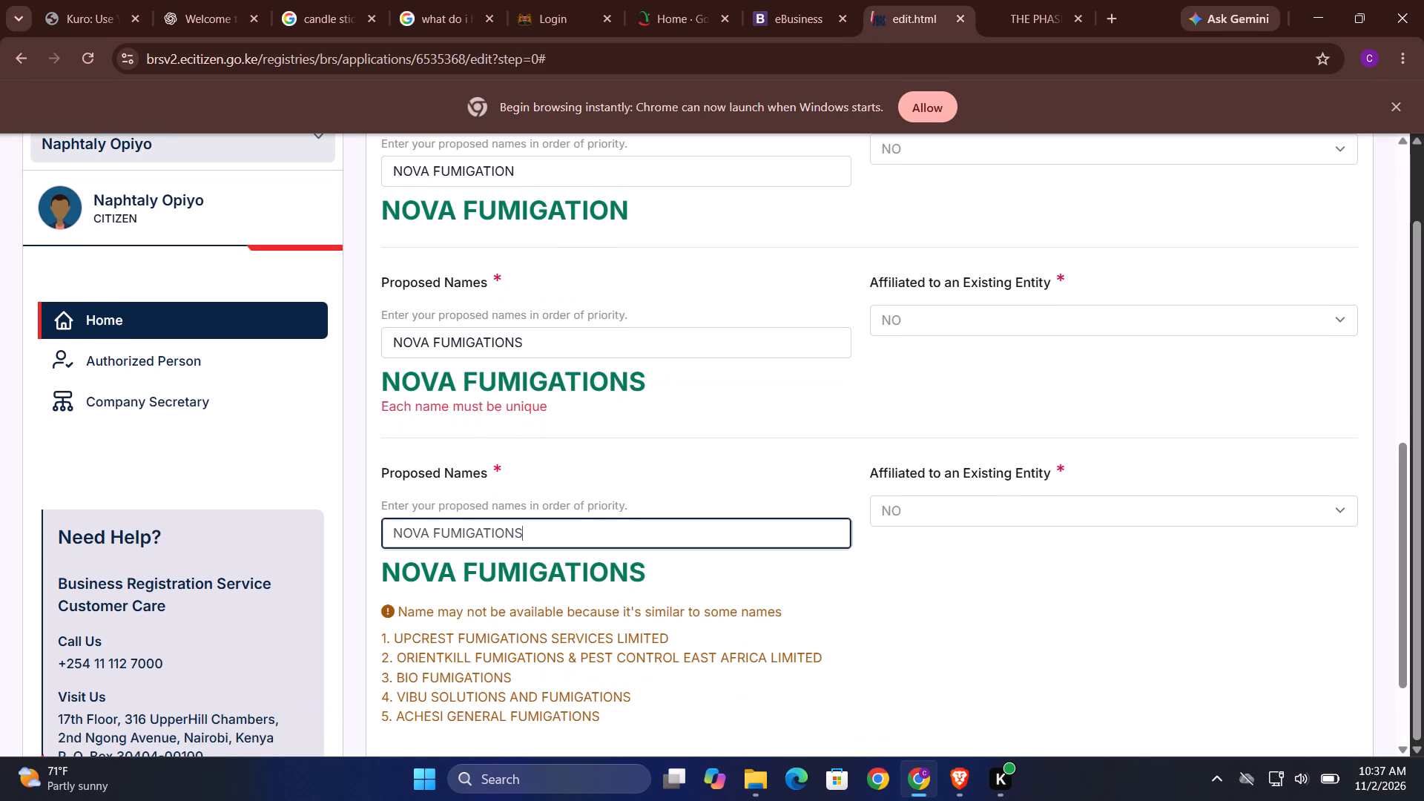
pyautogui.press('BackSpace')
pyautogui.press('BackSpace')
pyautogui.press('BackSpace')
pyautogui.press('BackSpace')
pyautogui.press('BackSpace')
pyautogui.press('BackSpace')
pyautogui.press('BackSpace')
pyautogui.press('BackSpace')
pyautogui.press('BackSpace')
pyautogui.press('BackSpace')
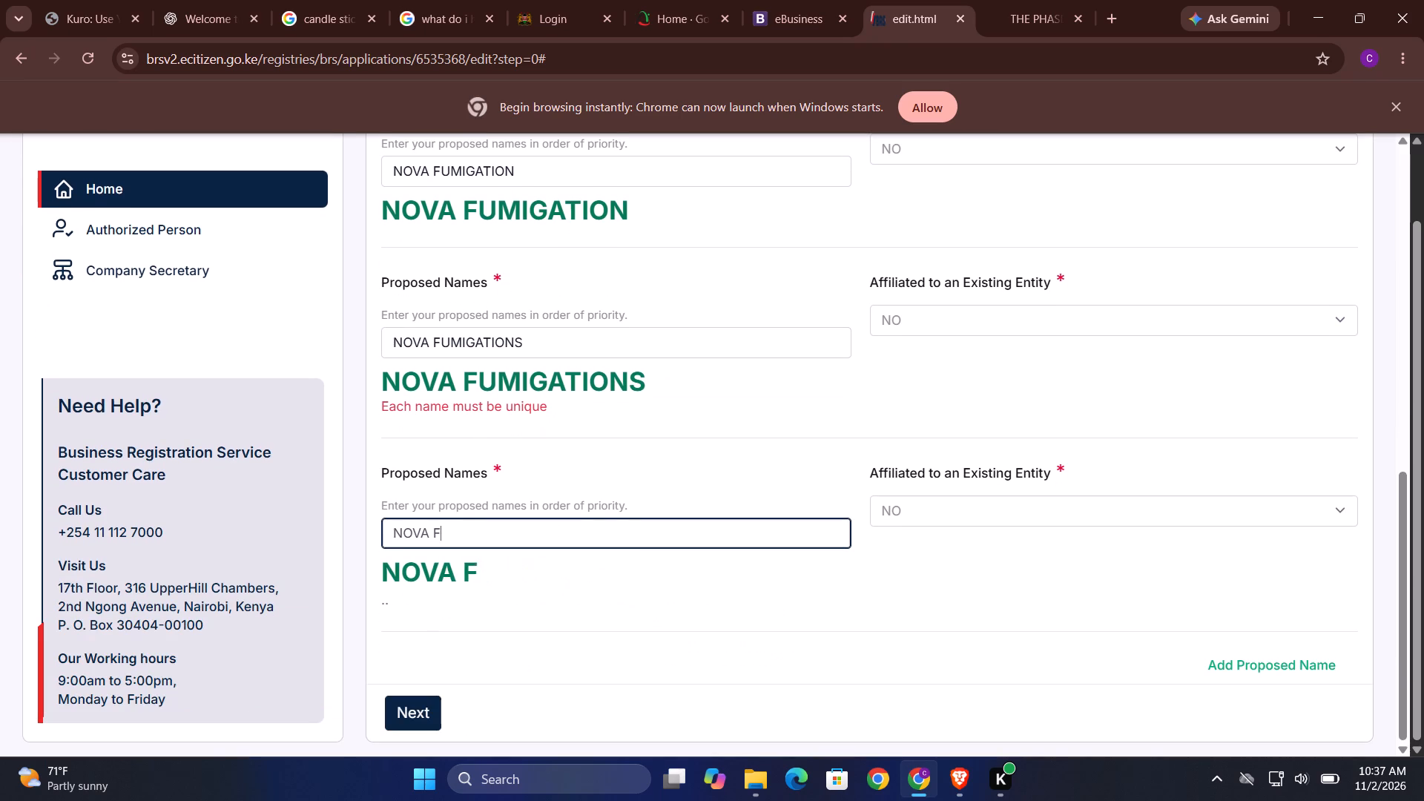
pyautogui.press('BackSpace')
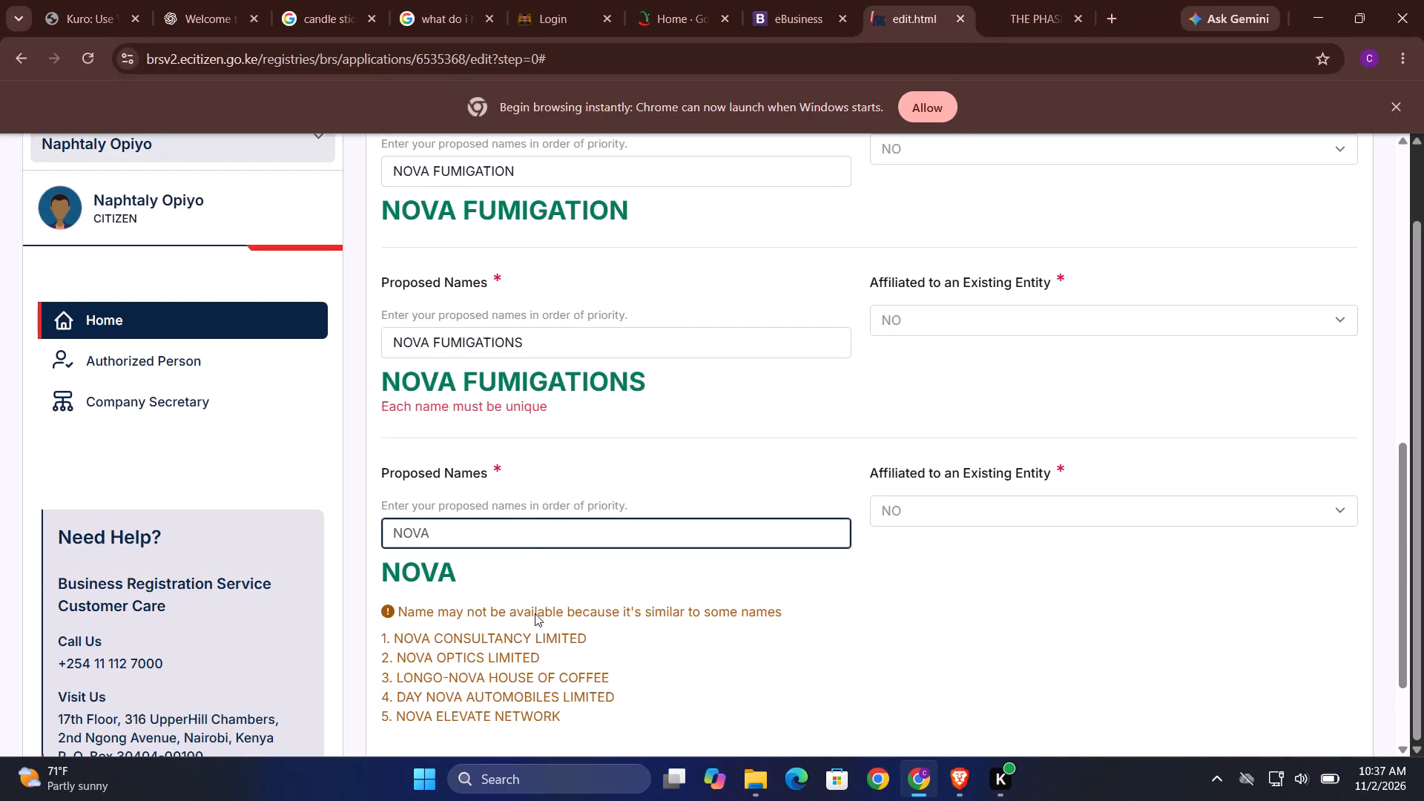
# Change the second proposed name to NOVA FUMIGATION. with a trailing full stop.
pyautogui.click(566, 357)
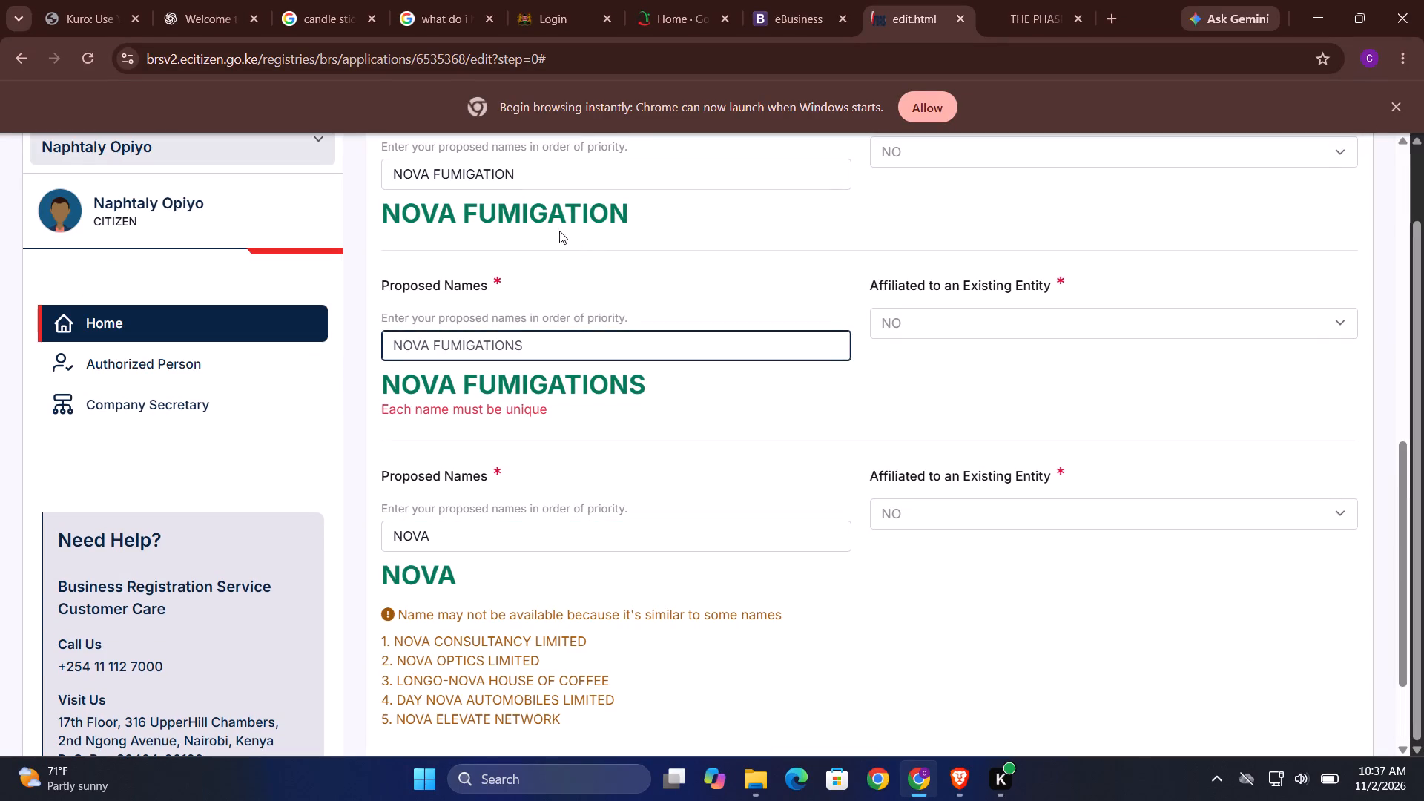
pyautogui.click(584, 176)
pyautogui.click(584, 176)
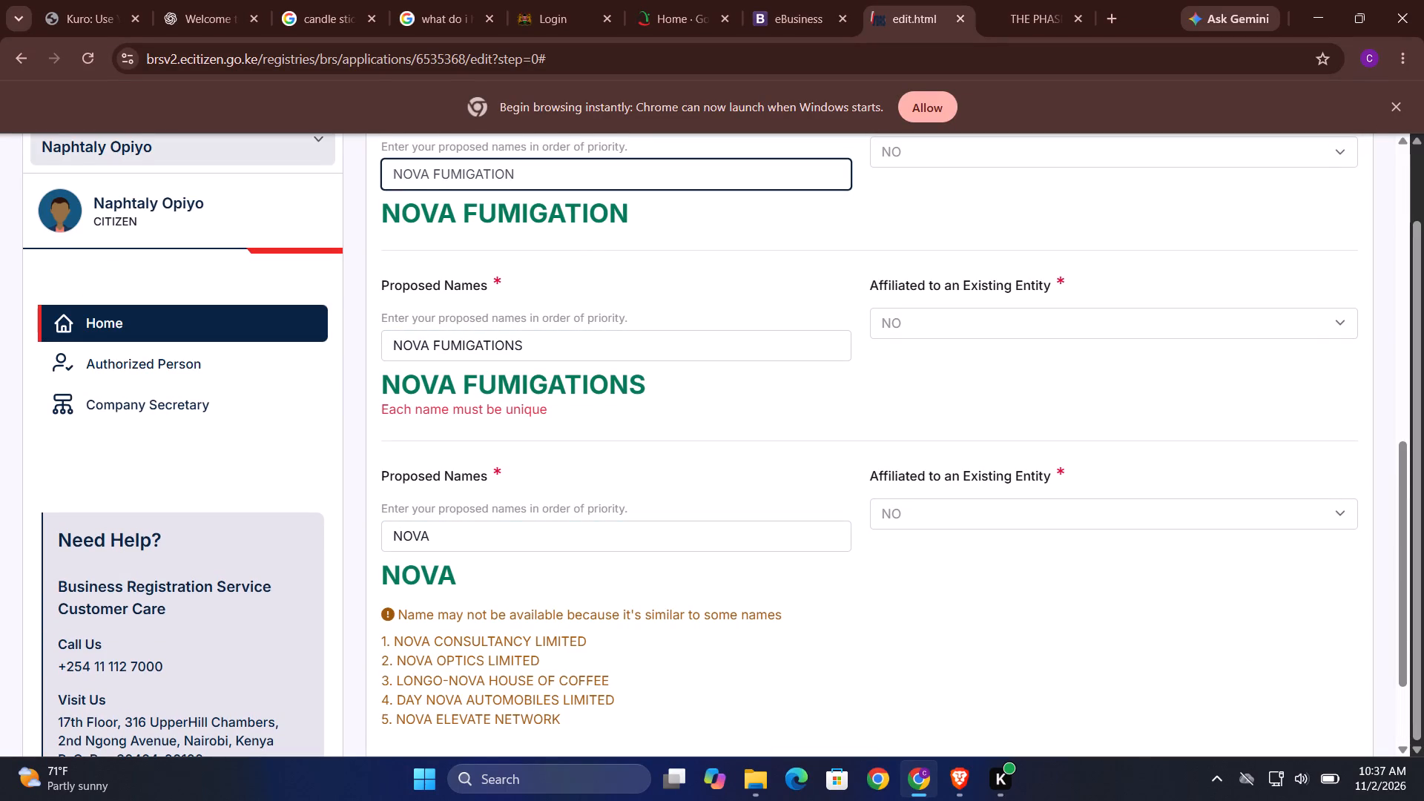
pyautogui.scroll(1, 584, 176)
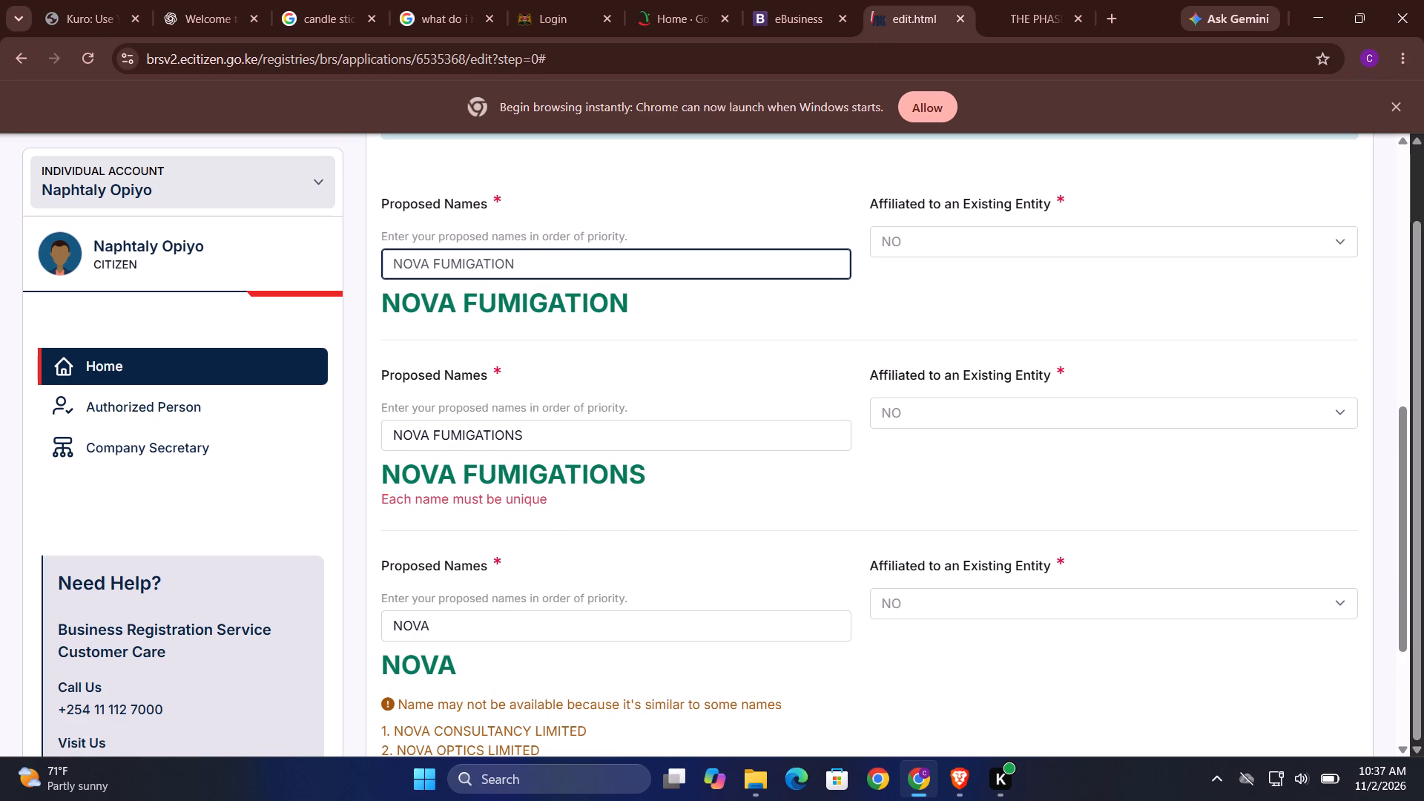
pyautogui.click(553, 268)
pyautogui.click(530, 441)
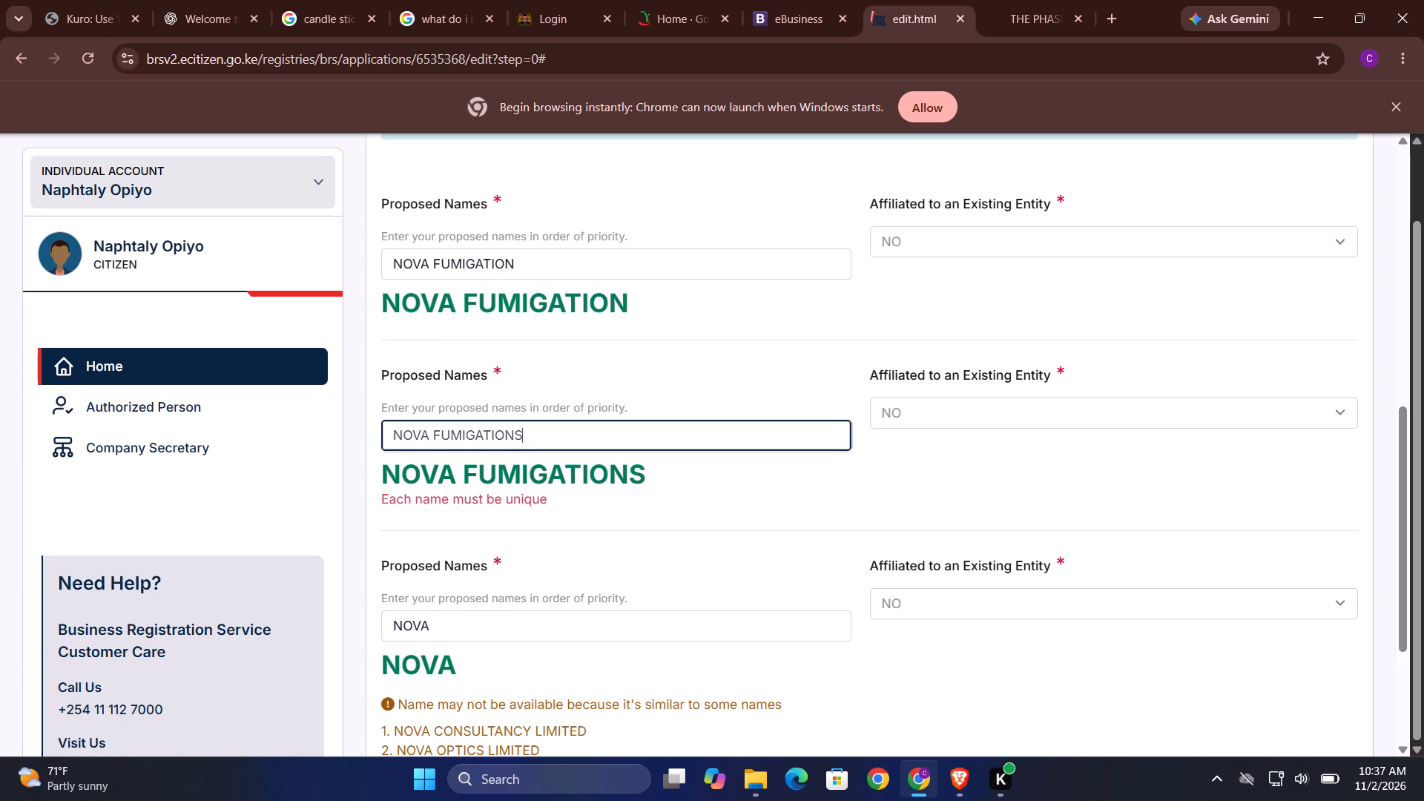
pyautogui.press('BackSpace')
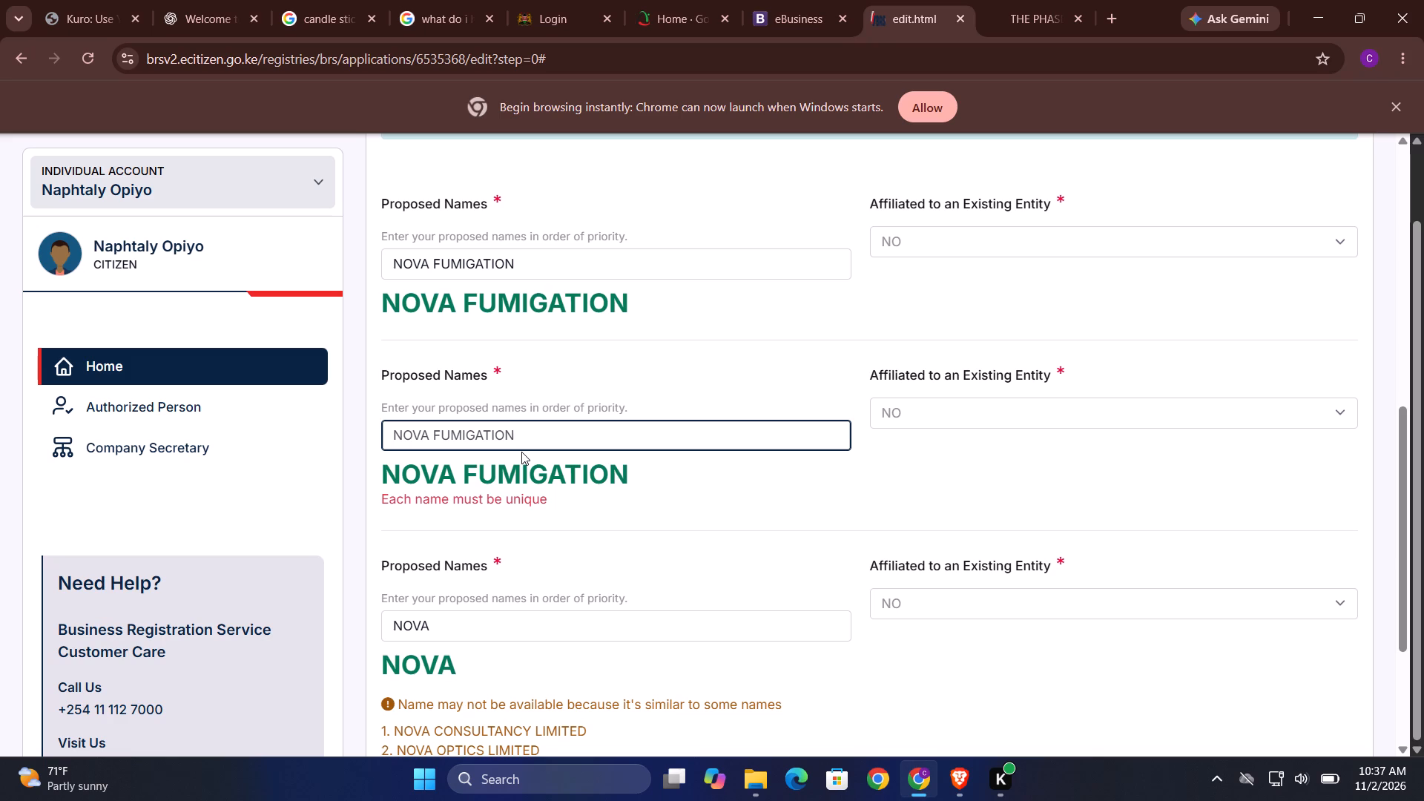
pyautogui.press('.')
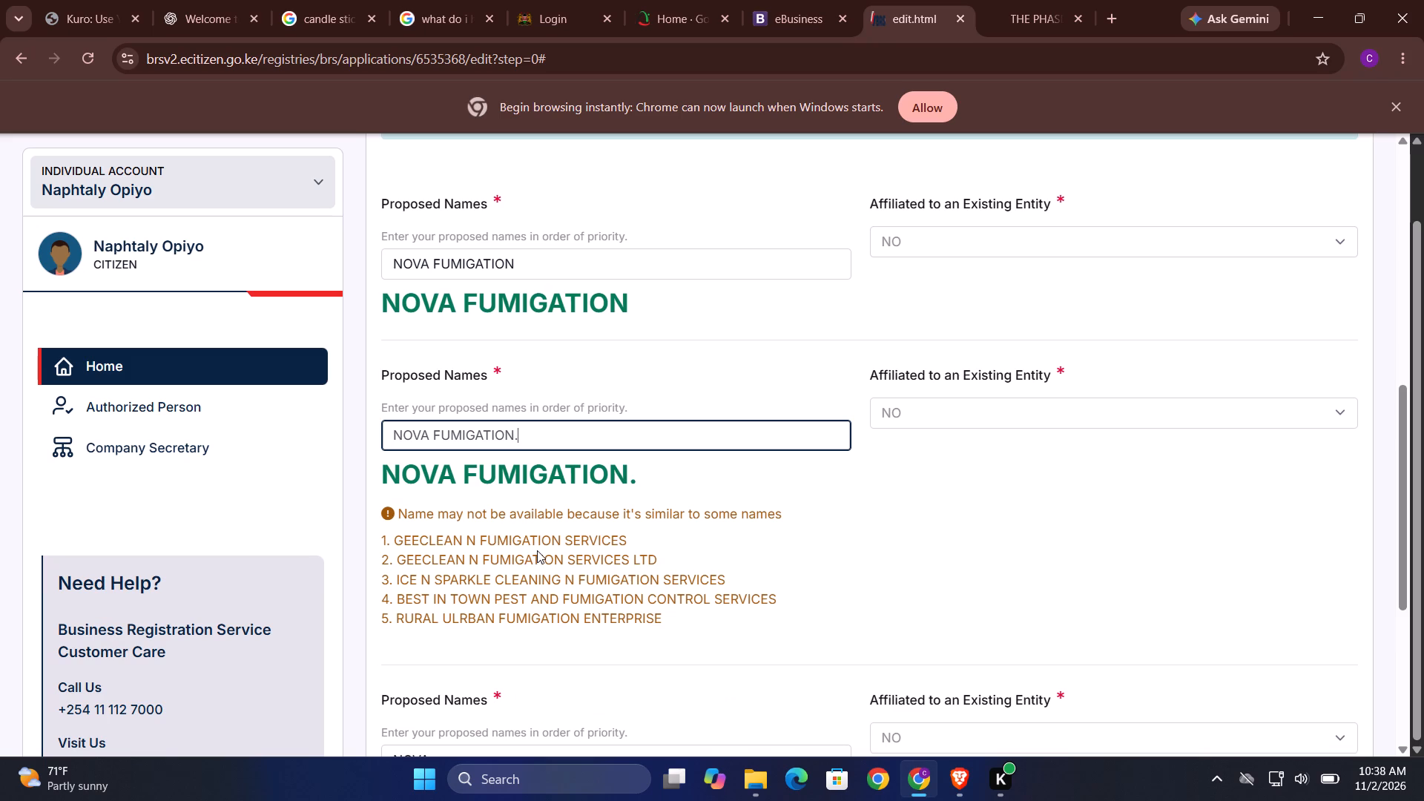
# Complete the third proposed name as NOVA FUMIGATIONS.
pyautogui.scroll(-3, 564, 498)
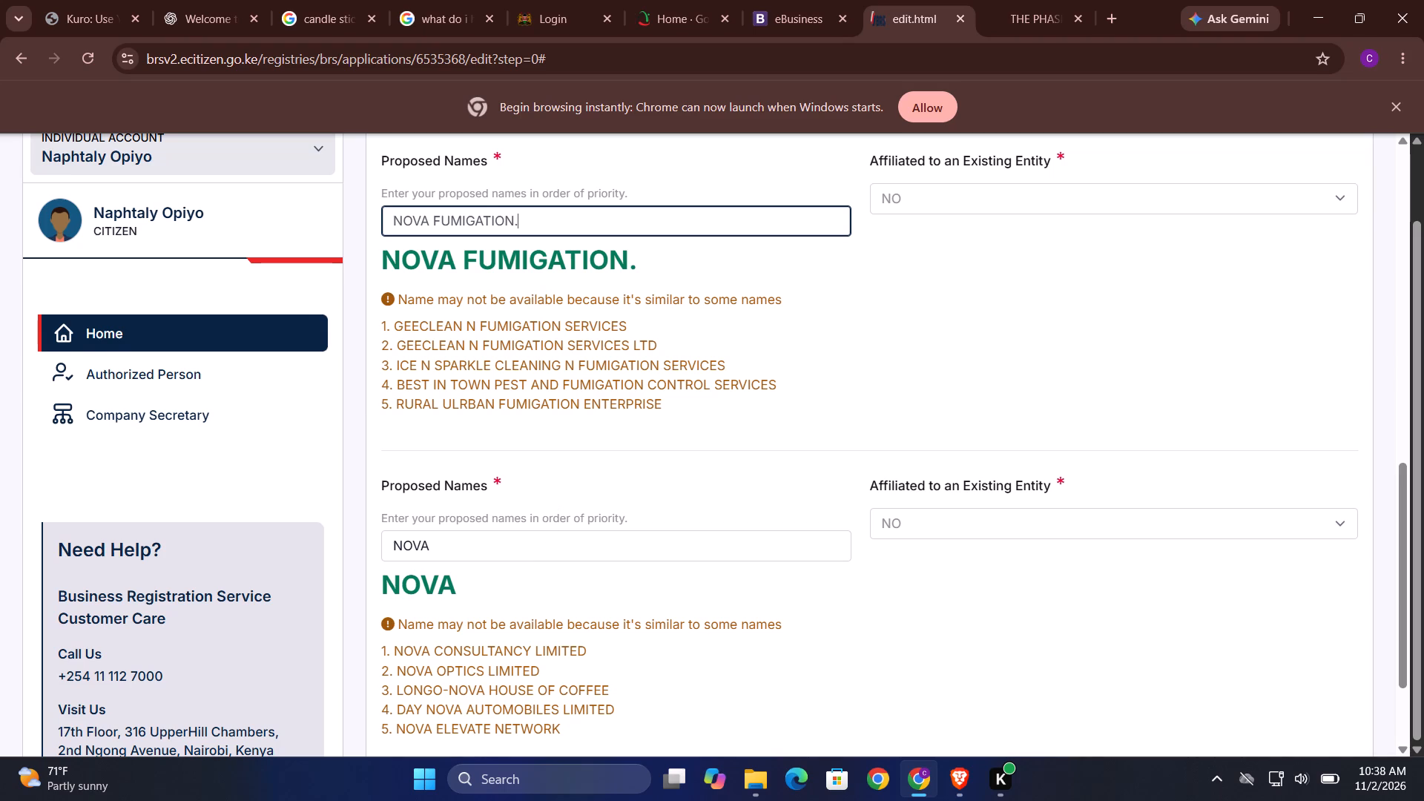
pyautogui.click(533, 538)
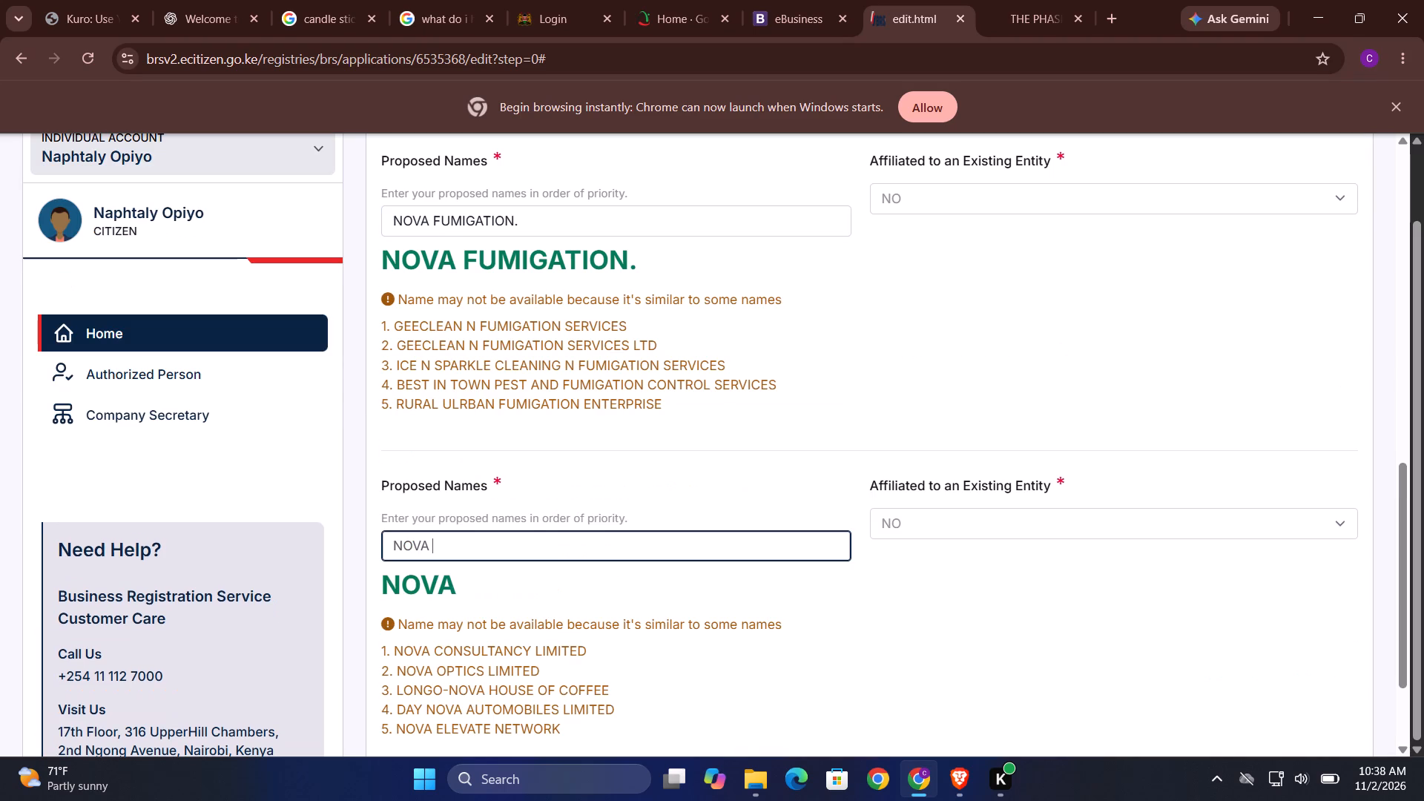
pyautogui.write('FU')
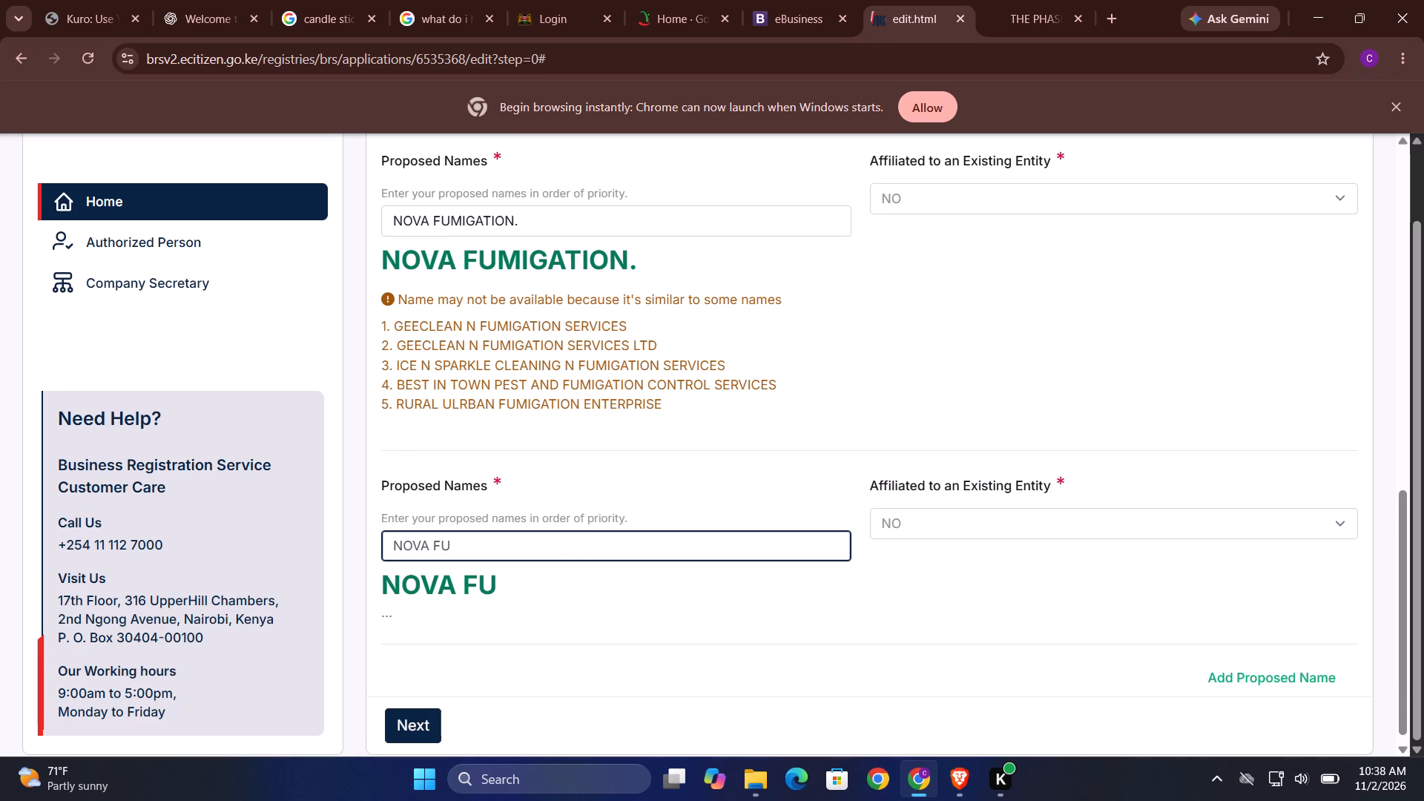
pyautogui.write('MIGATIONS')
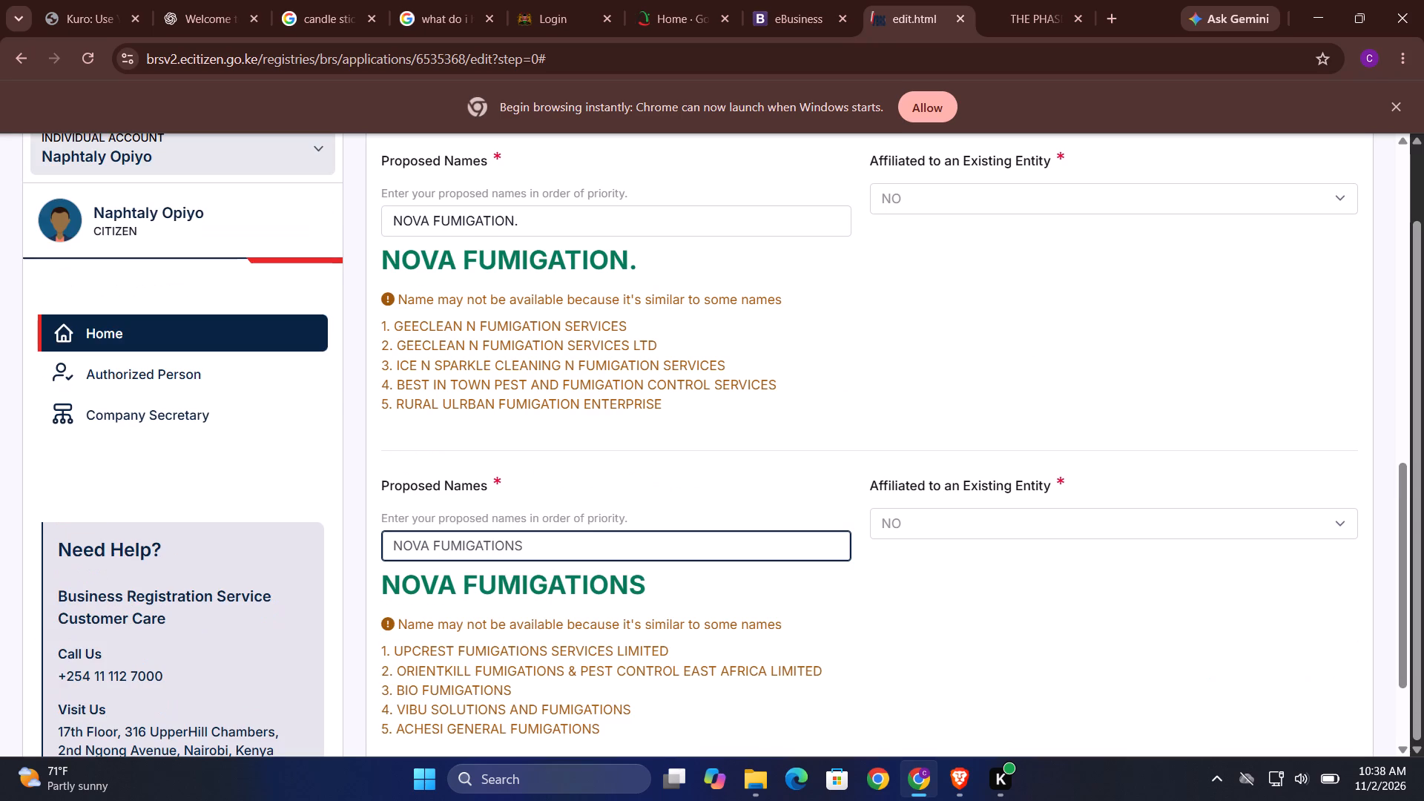
# Review the three proposed names and the similar existing names listed beneath them.
pyautogui.scroll(1, 659, 364)
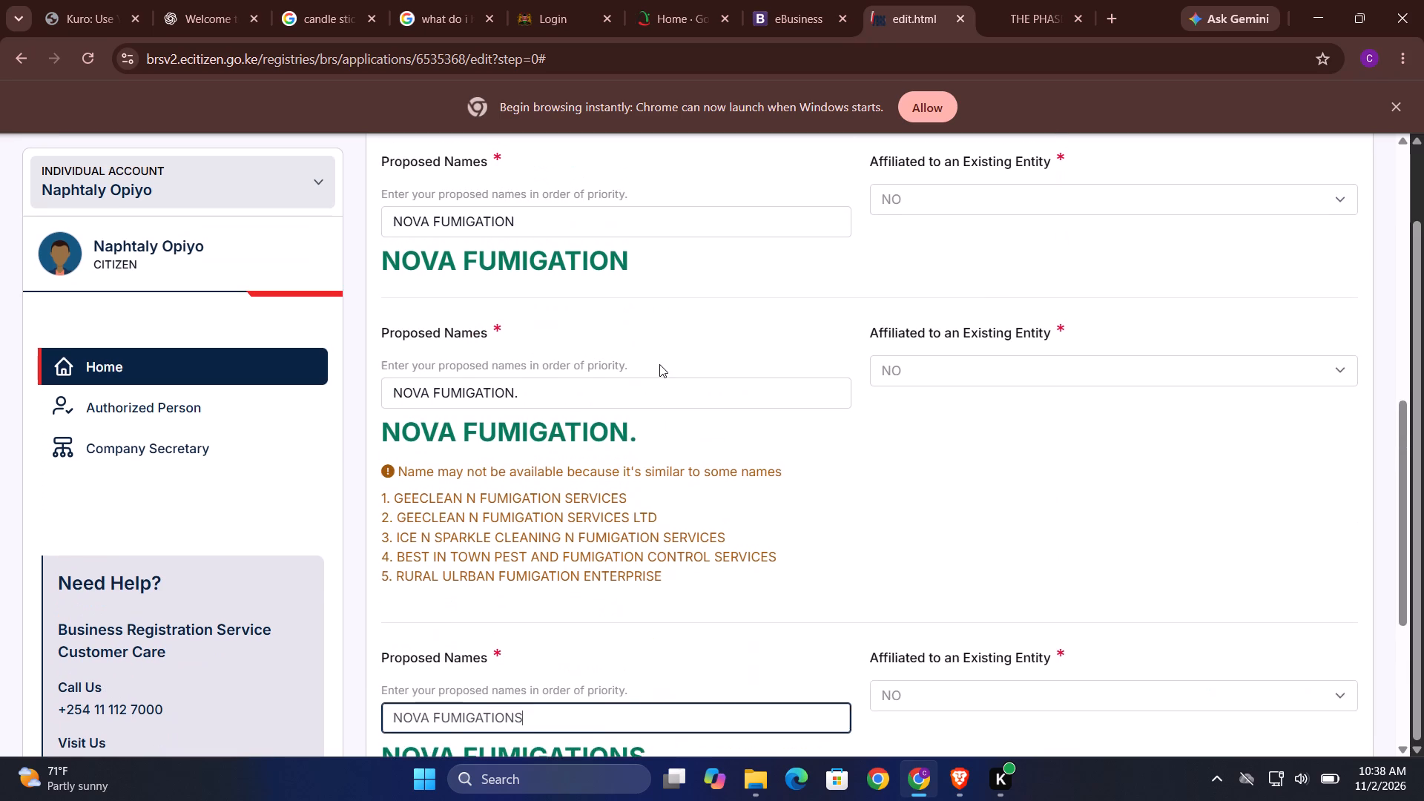
pyautogui.scroll(2, 659, 364)
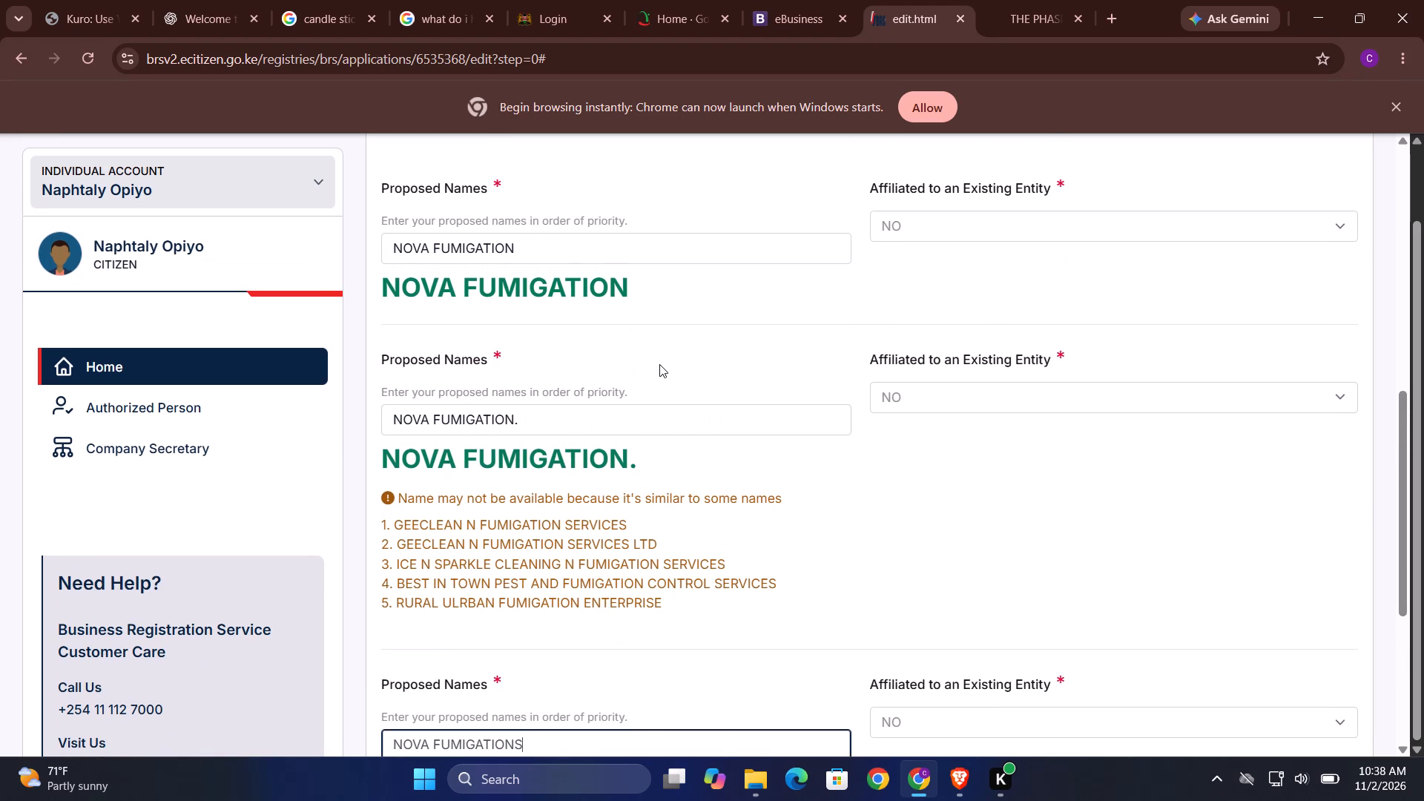
pyautogui.scroll(-2, 659, 364)
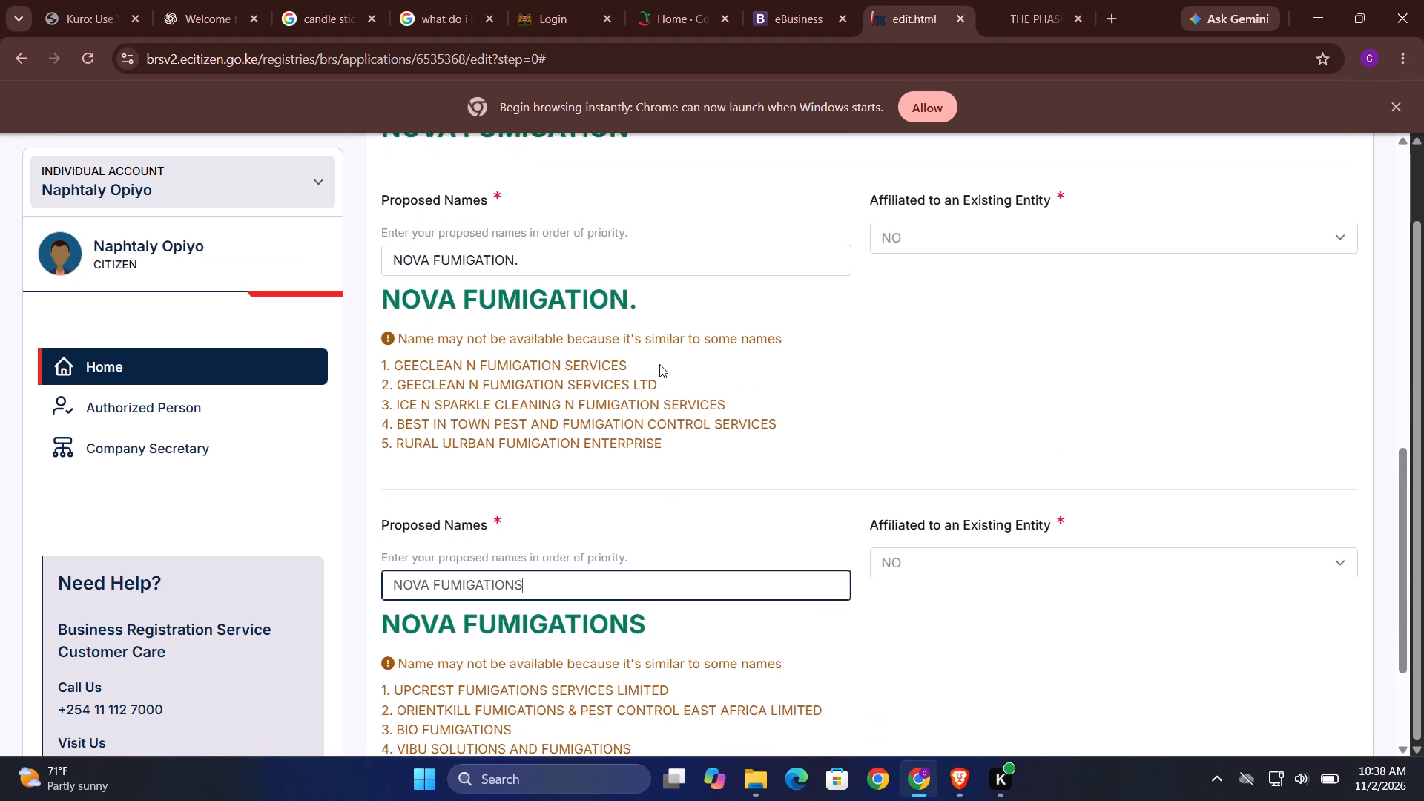
pyautogui.scroll(-2, 659, 364)
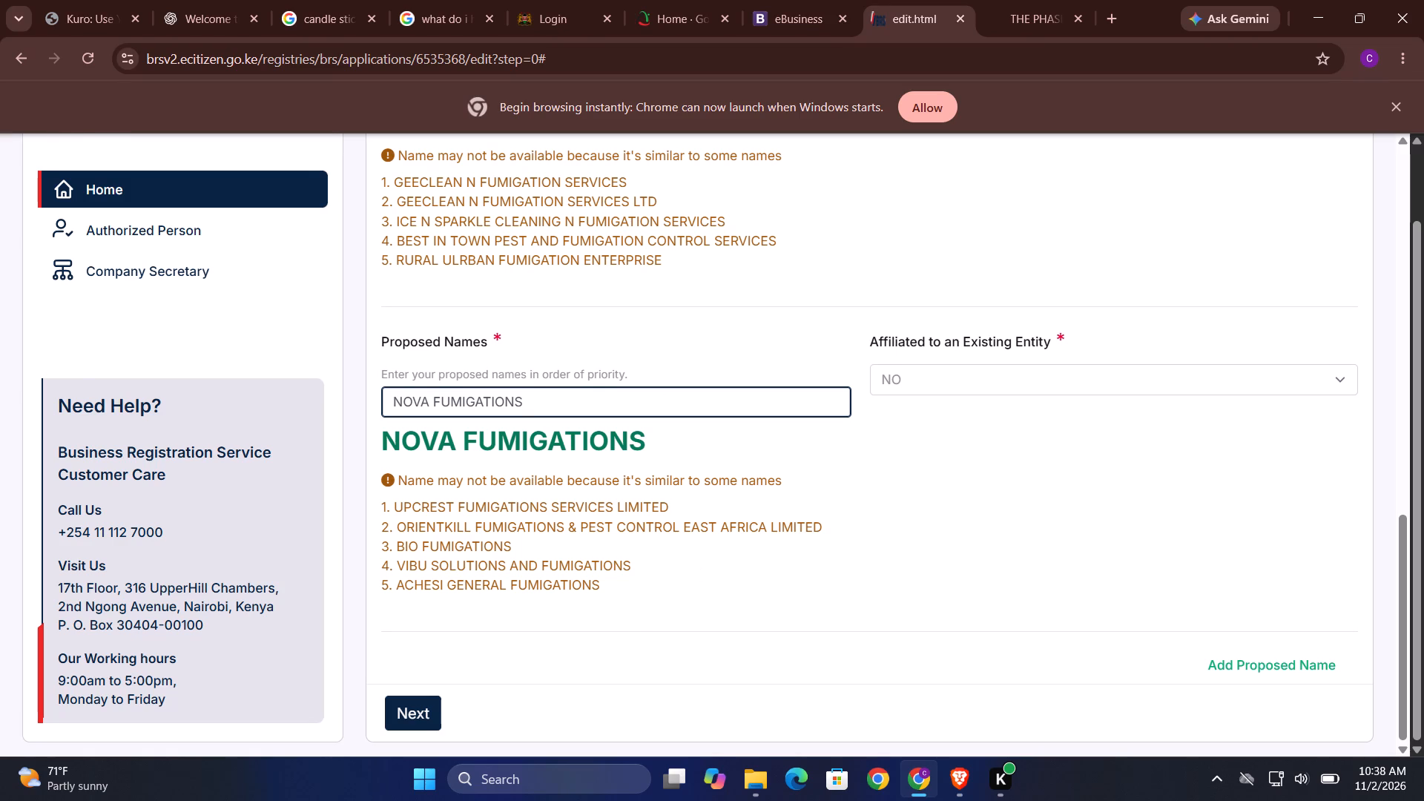
pyautogui.scroll(5, 554, 377)
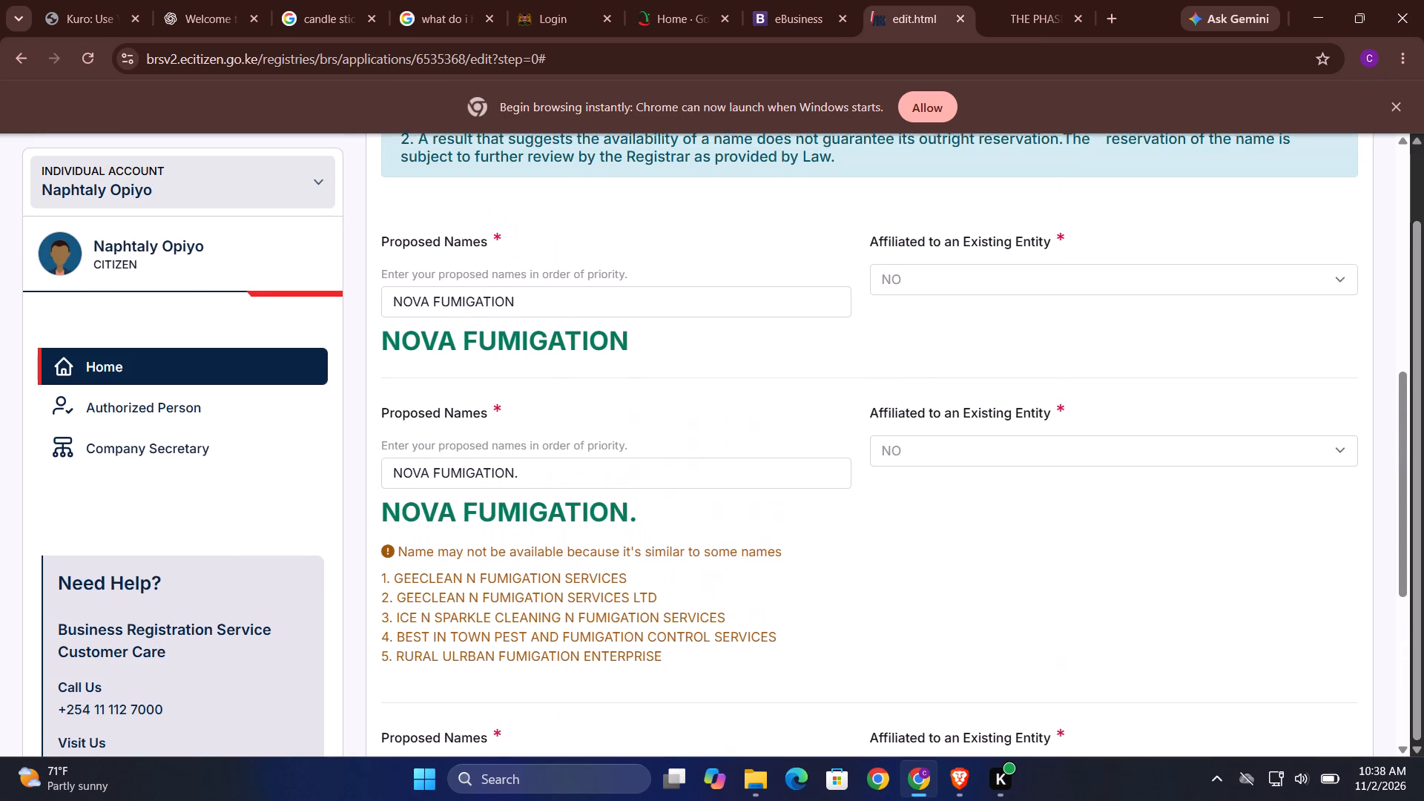
pyautogui.click(547, 479)
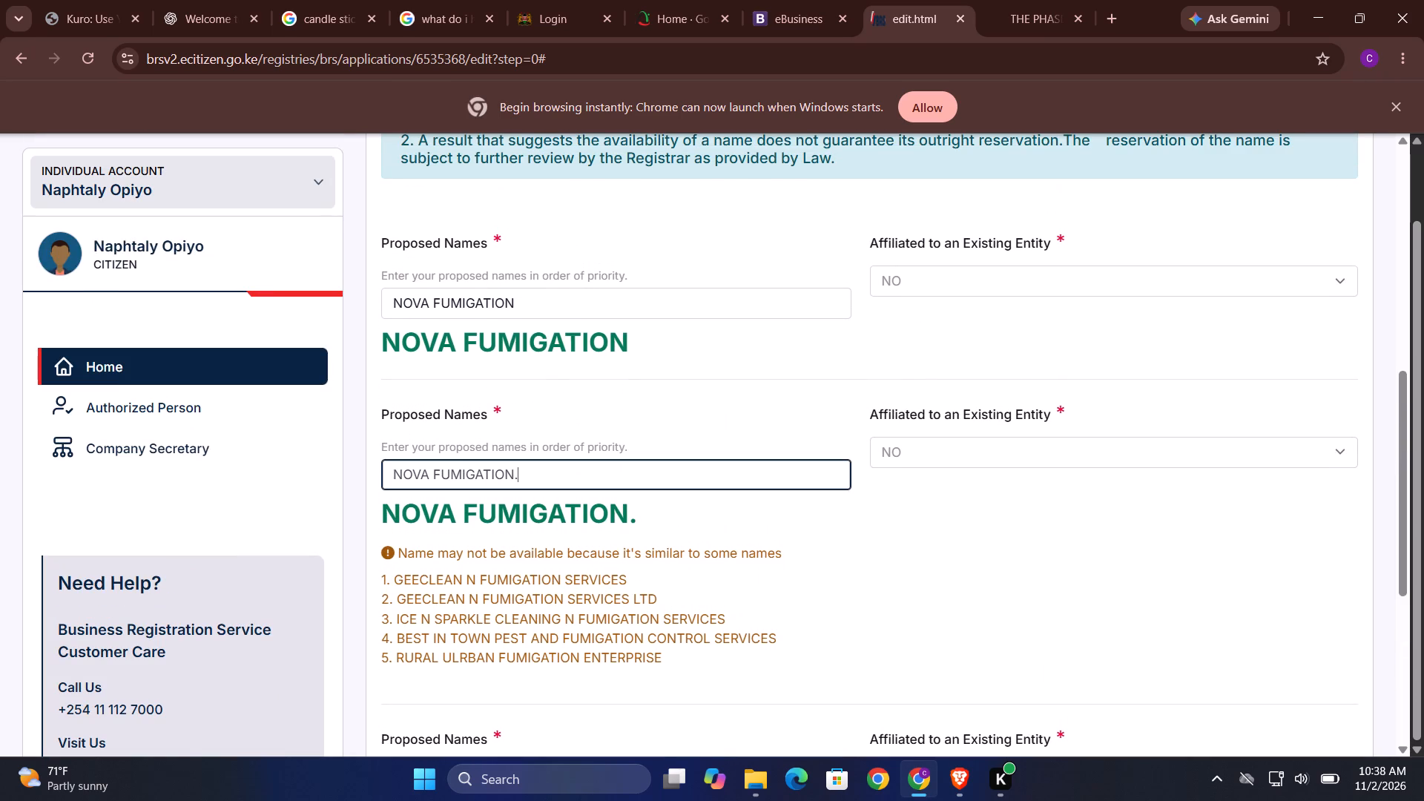
# Change the third proposed name to NOVA FUMIGATION AND PEST CONTROL.
pyautogui.scroll(-3, 547, 526)
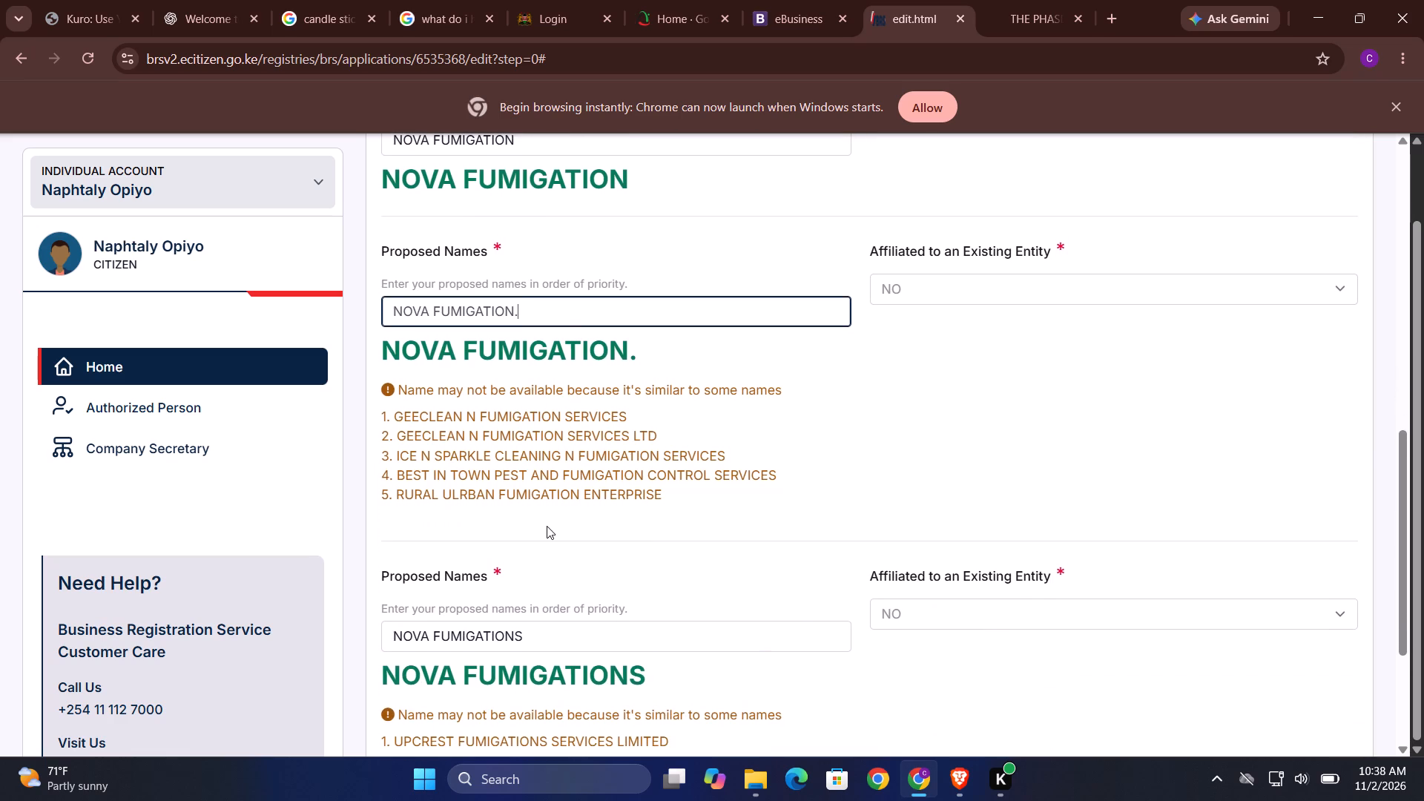
pyautogui.click(524, 635)
pyautogui.press('BackSpace')
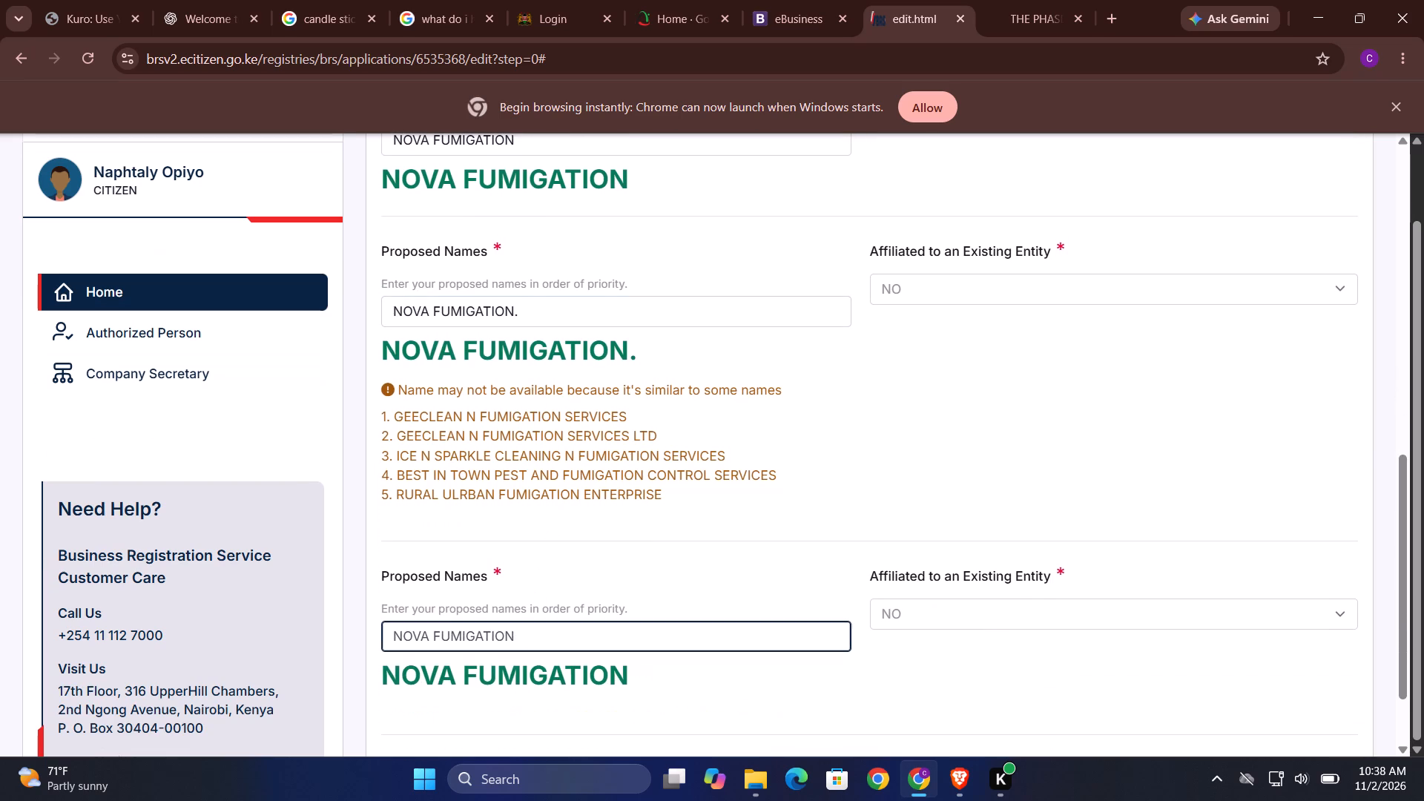
pyautogui.press('space')
pyautogui.write('AND')
pyautogui.press('space')
pyautogui.write('PEST')
pyautogui.press('space')
pyautogui.write('CONTROL')
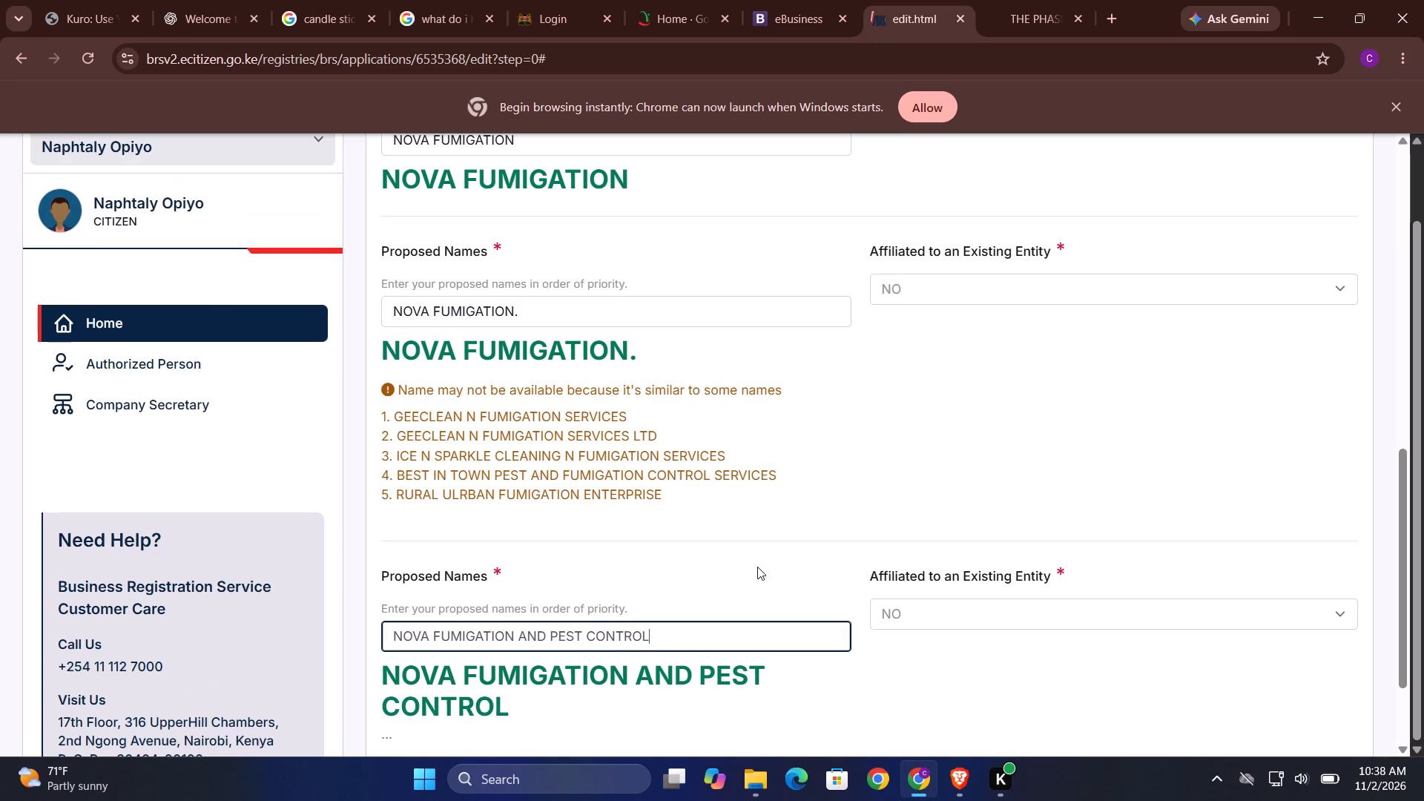
# Check the three proposed names and proceed to the Applicant Details section.
pyautogui.scroll(-2, 757, 567)
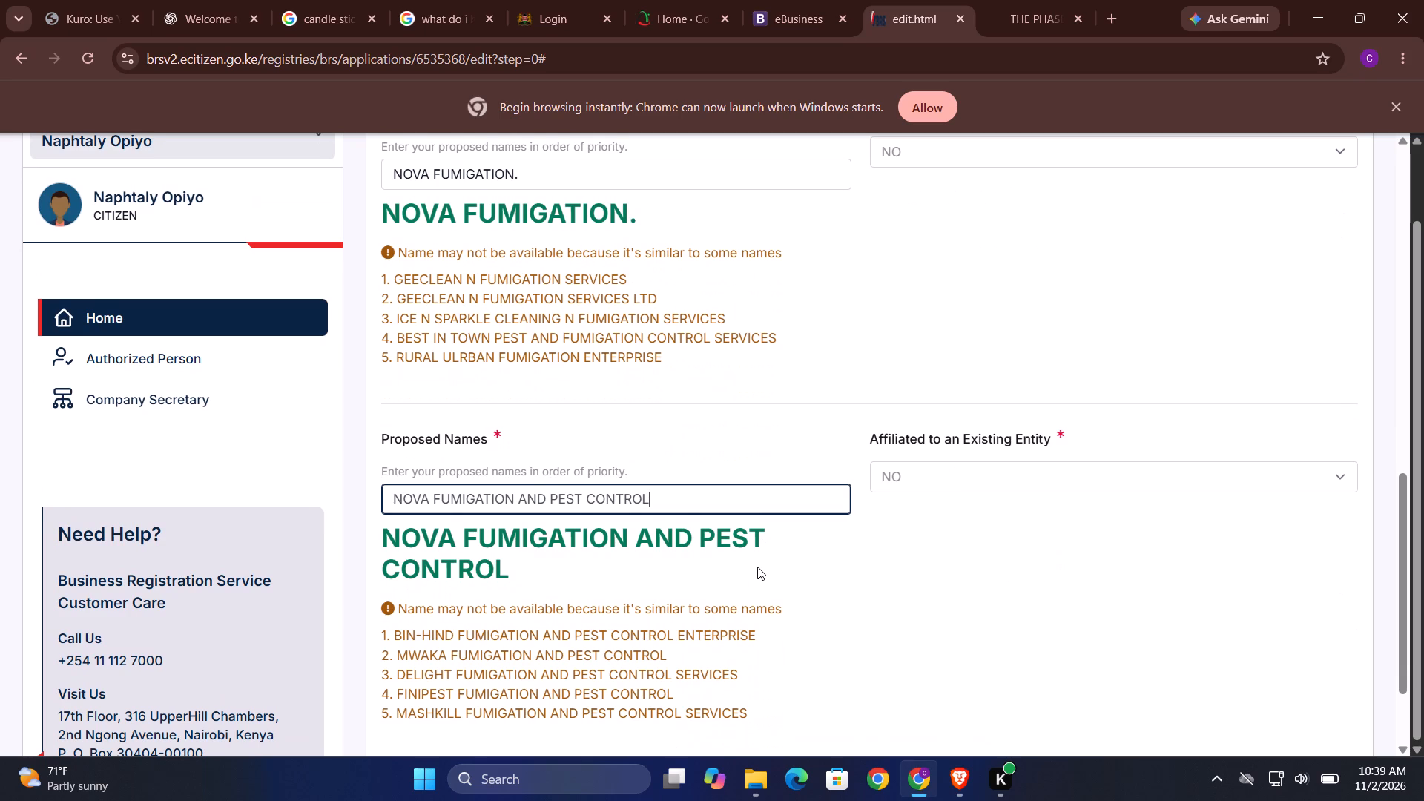
pyautogui.scroll(2, 757, 567)
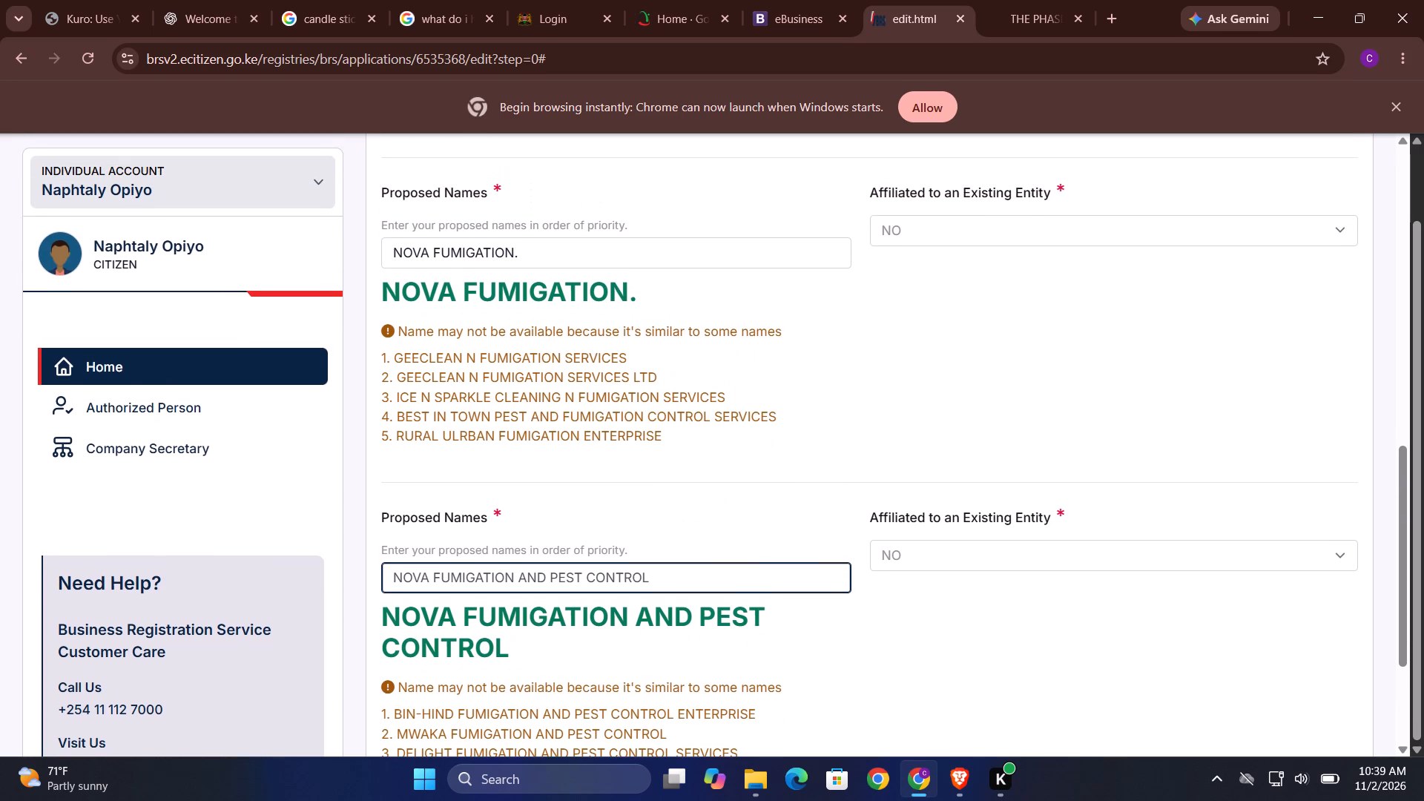
pyautogui.scroll(3, 757, 567)
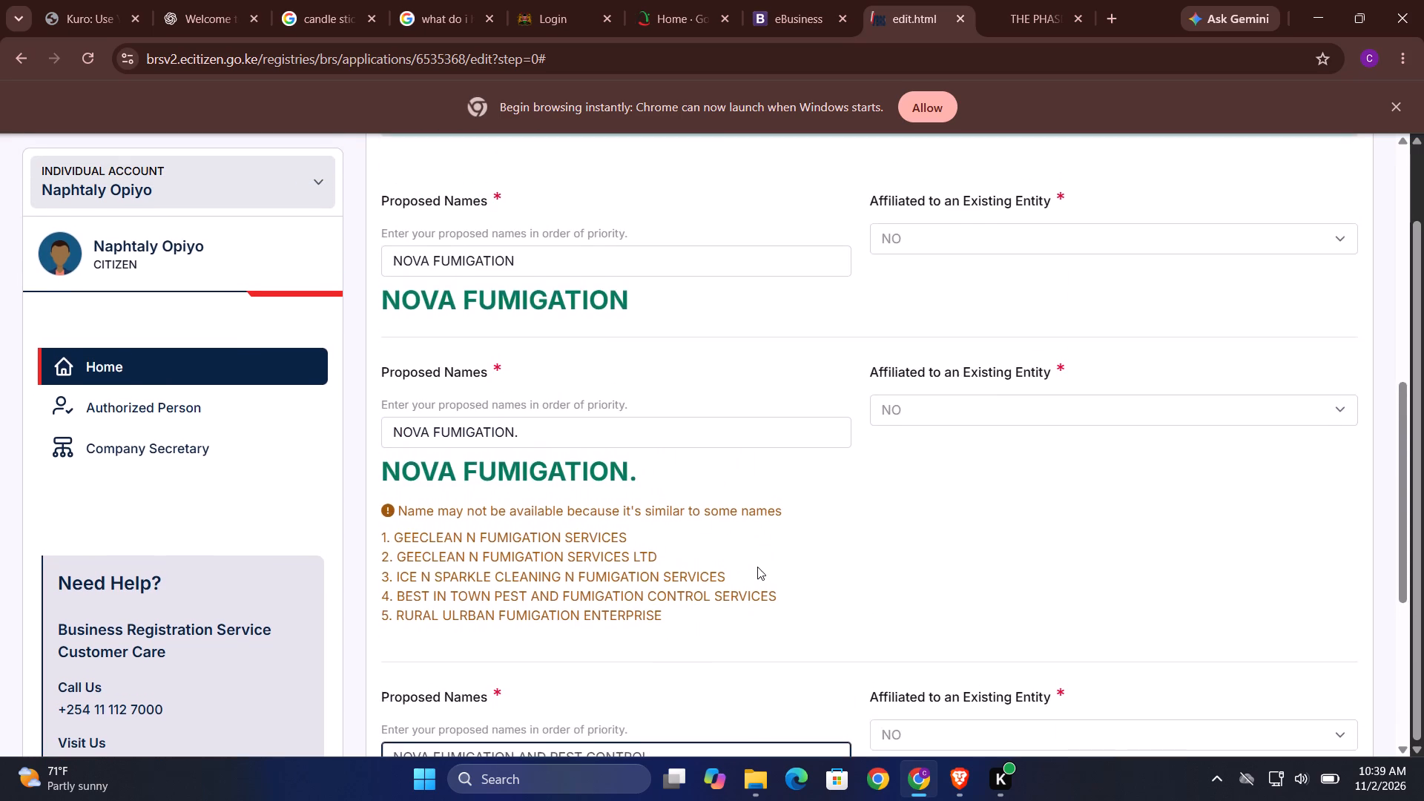
pyautogui.scroll(-4, 757, 567)
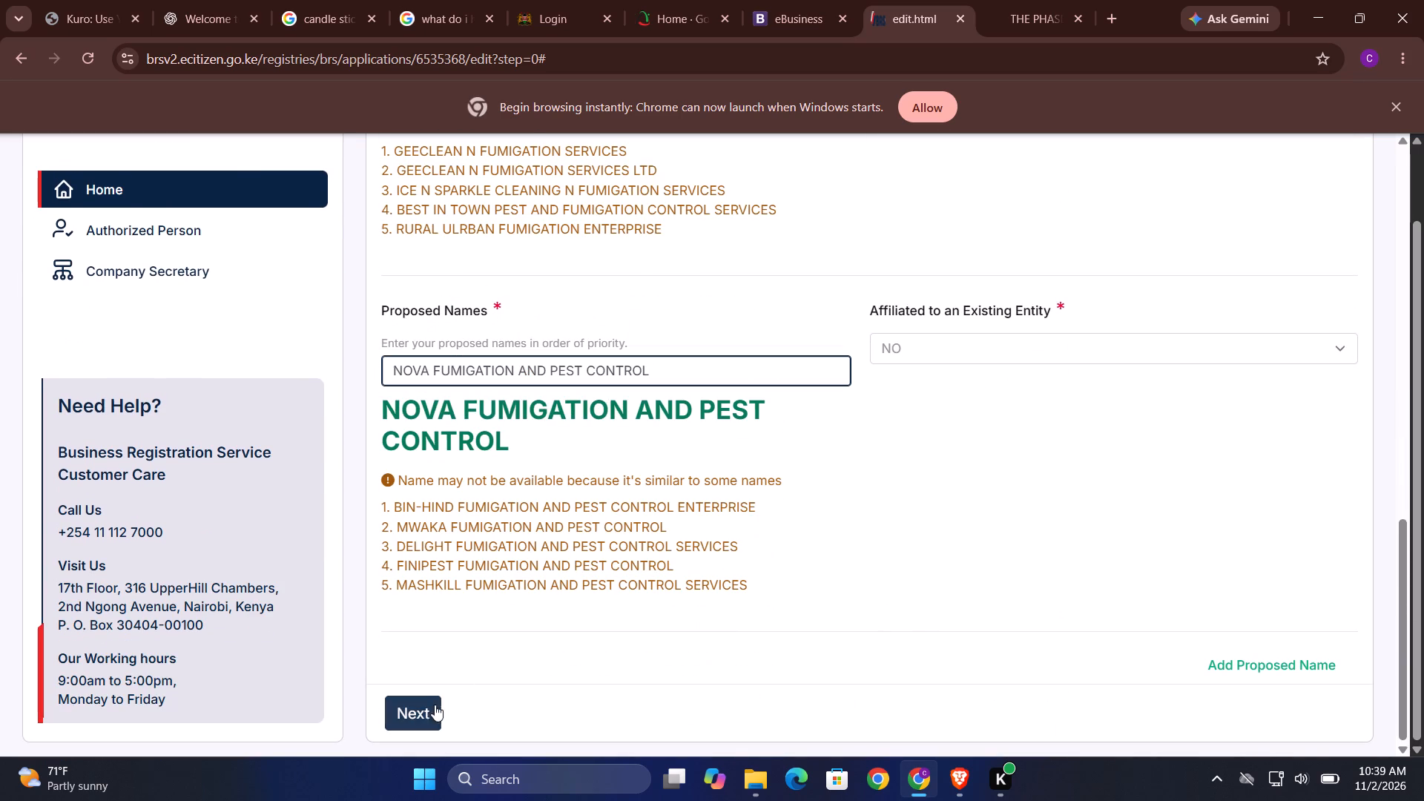
pyautogui.click(419, 714)
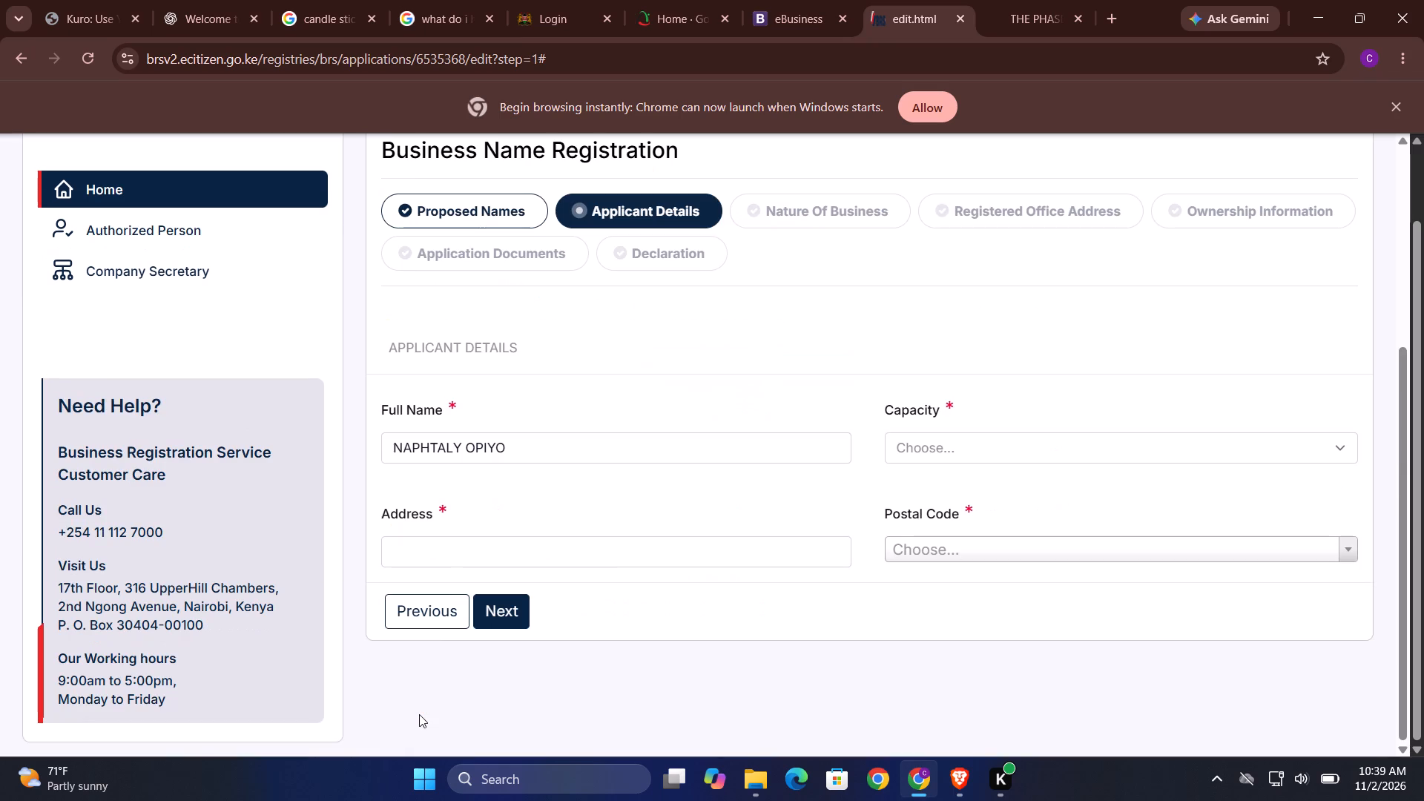
# Set the applicant's capacity to Proprietor.
pyautogui.click(966, 444)
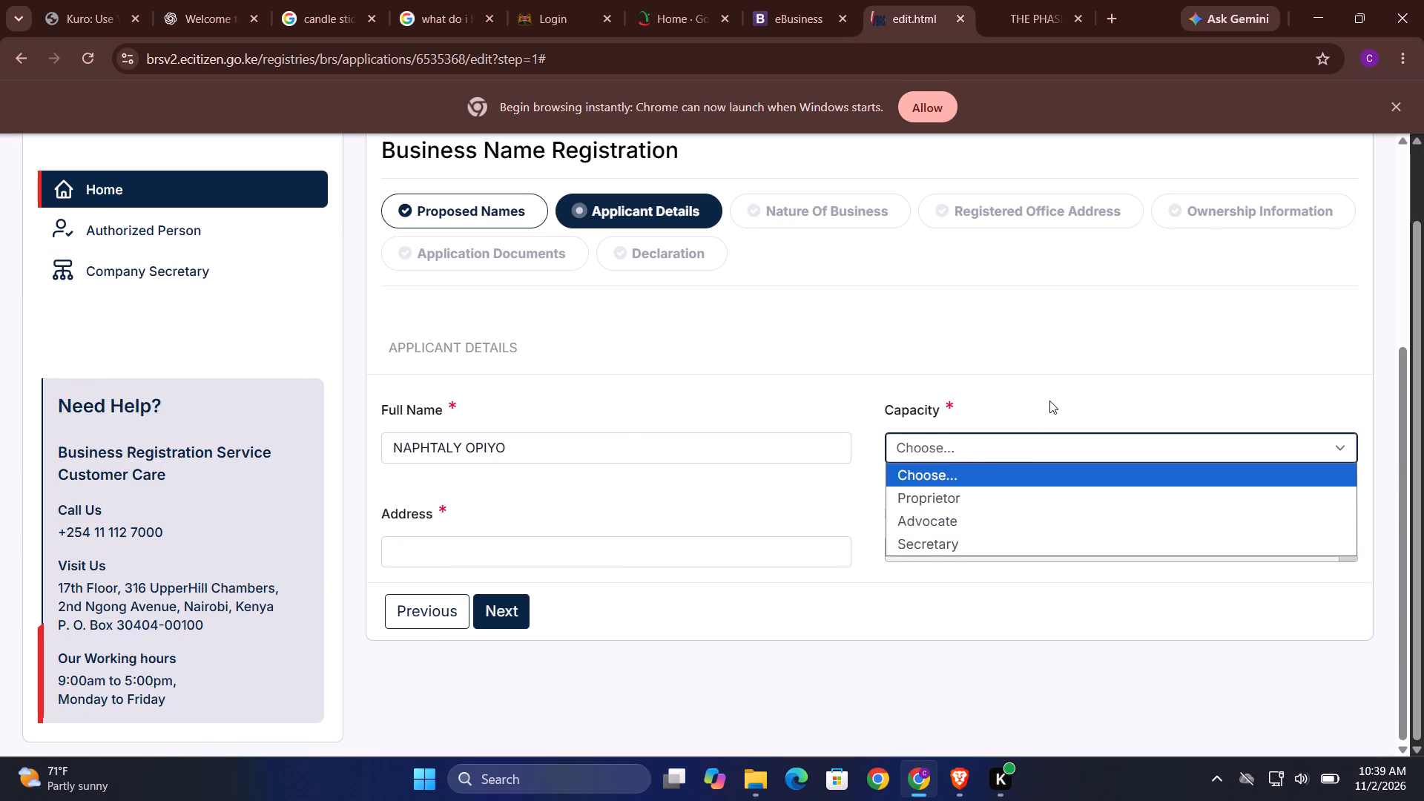
pyautogui.click(962, 497)
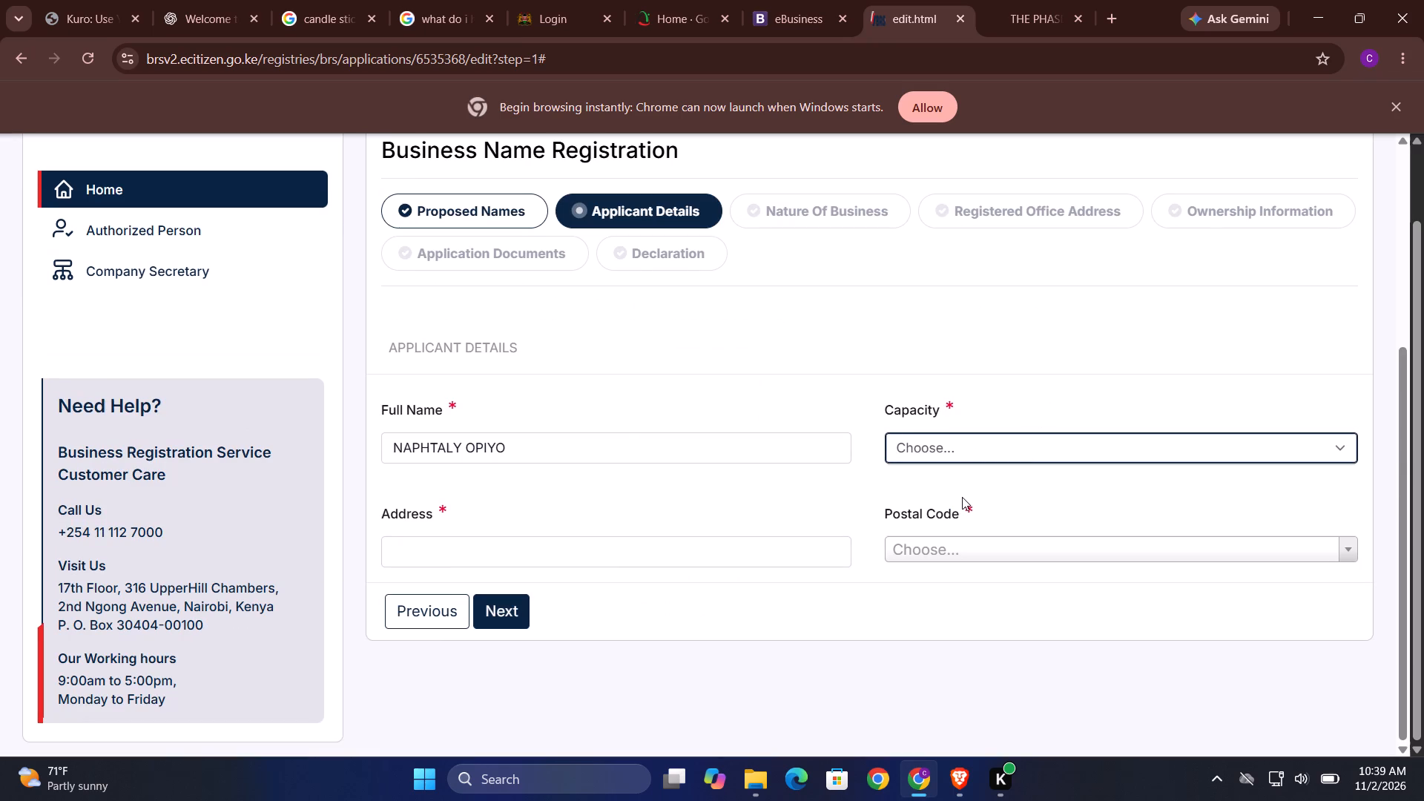
# Enter 00100 as the applicant's address and choose 00100 - G.P.O NAIROBI as the postal code.
pyautogui.click(739, 555)
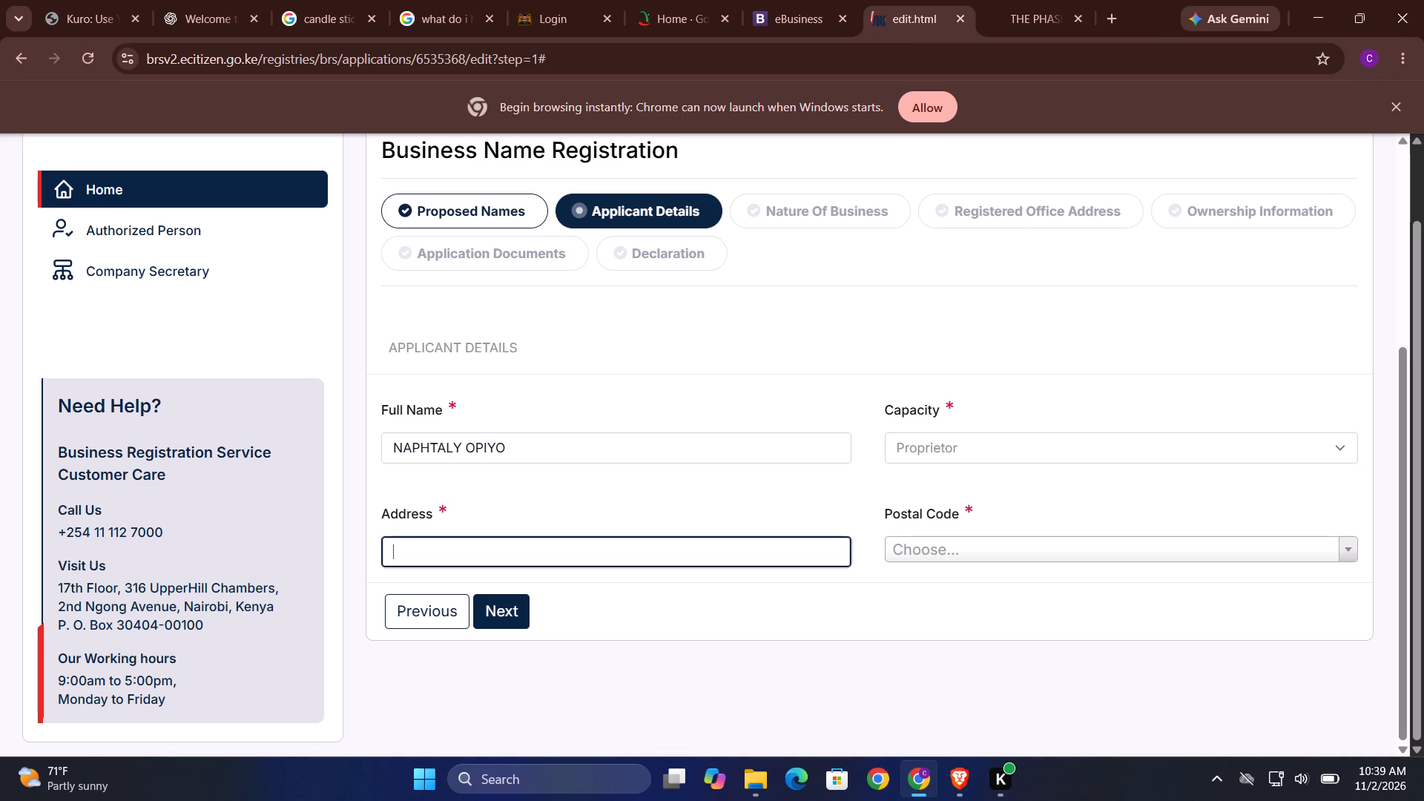
pyautogui.write('00100')
pyautogui.click(973, 537)
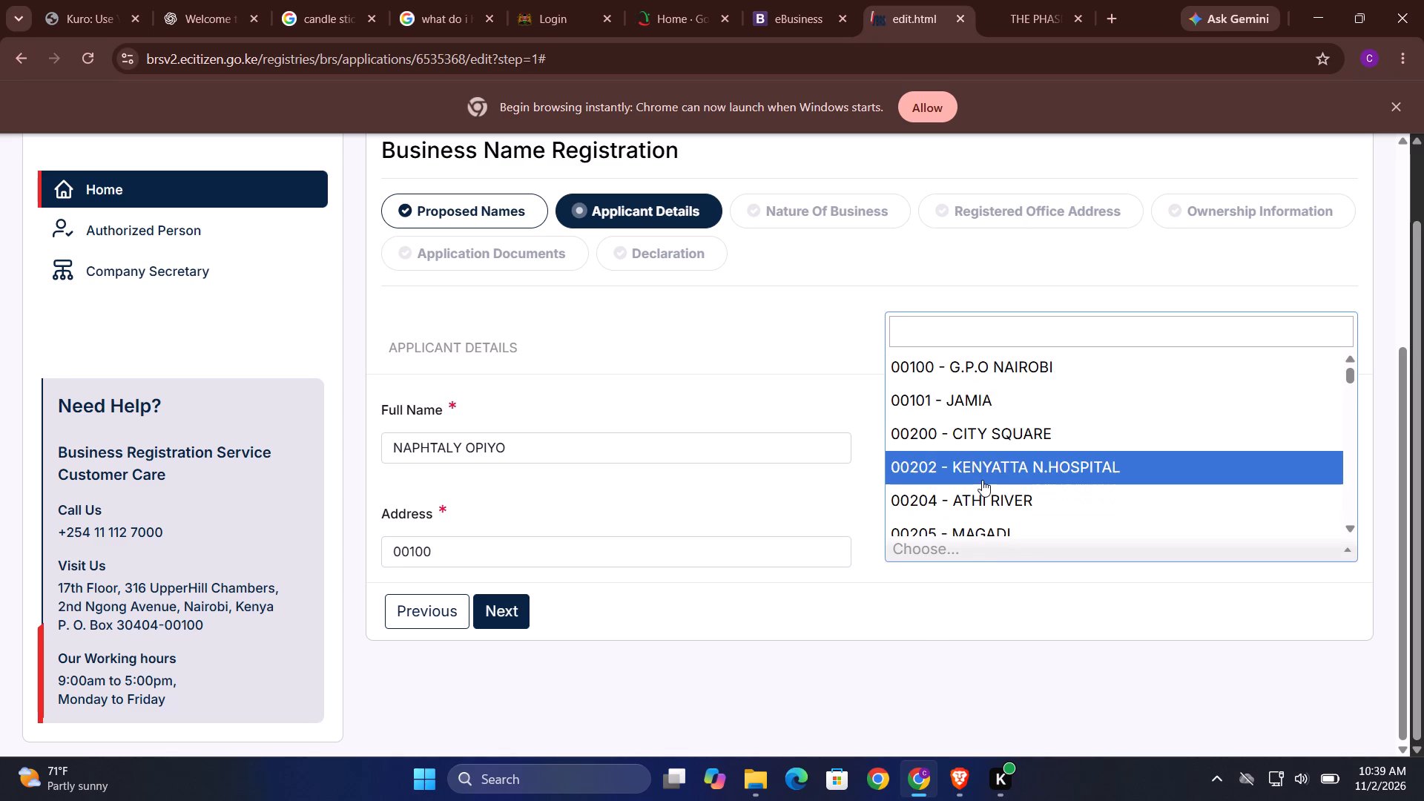
pyautogui.click(980, 380)
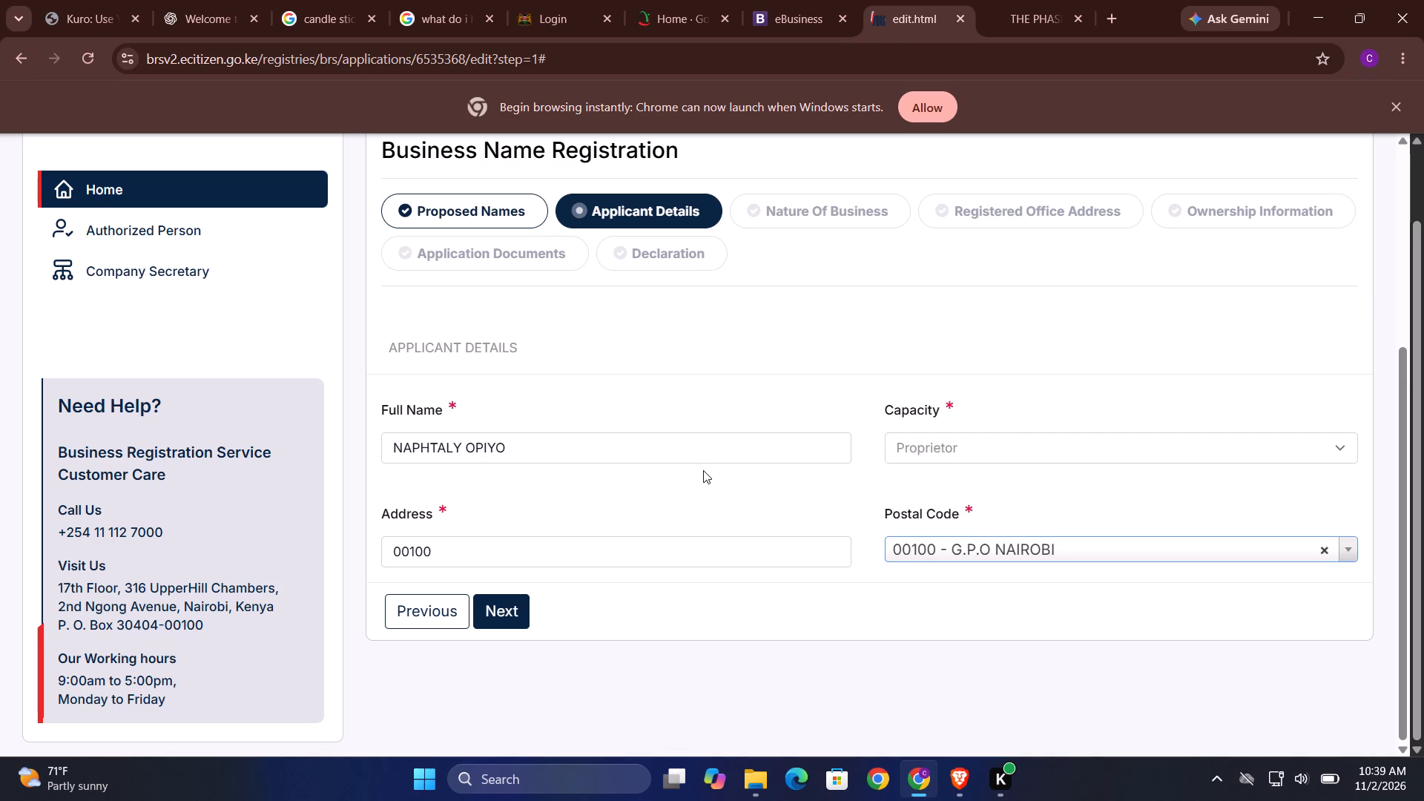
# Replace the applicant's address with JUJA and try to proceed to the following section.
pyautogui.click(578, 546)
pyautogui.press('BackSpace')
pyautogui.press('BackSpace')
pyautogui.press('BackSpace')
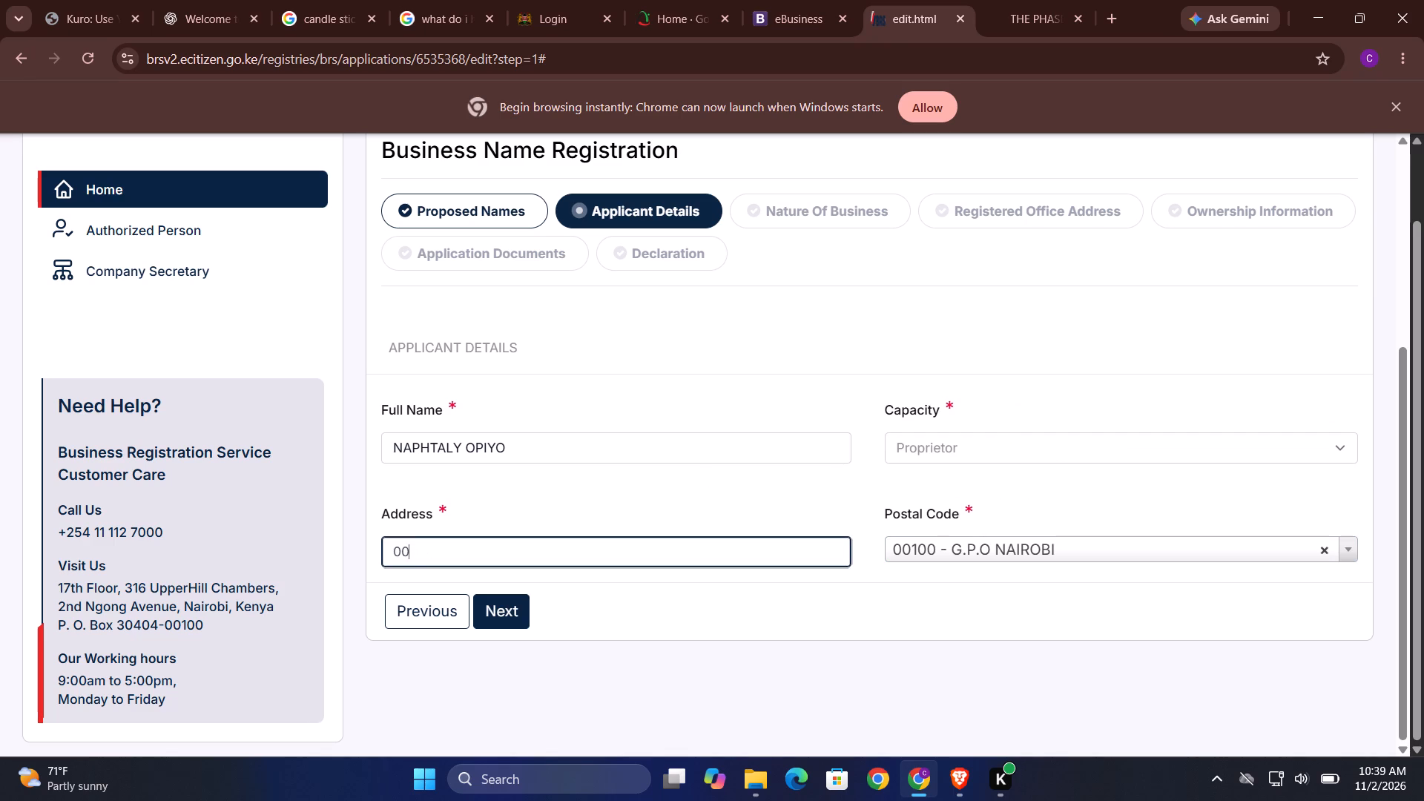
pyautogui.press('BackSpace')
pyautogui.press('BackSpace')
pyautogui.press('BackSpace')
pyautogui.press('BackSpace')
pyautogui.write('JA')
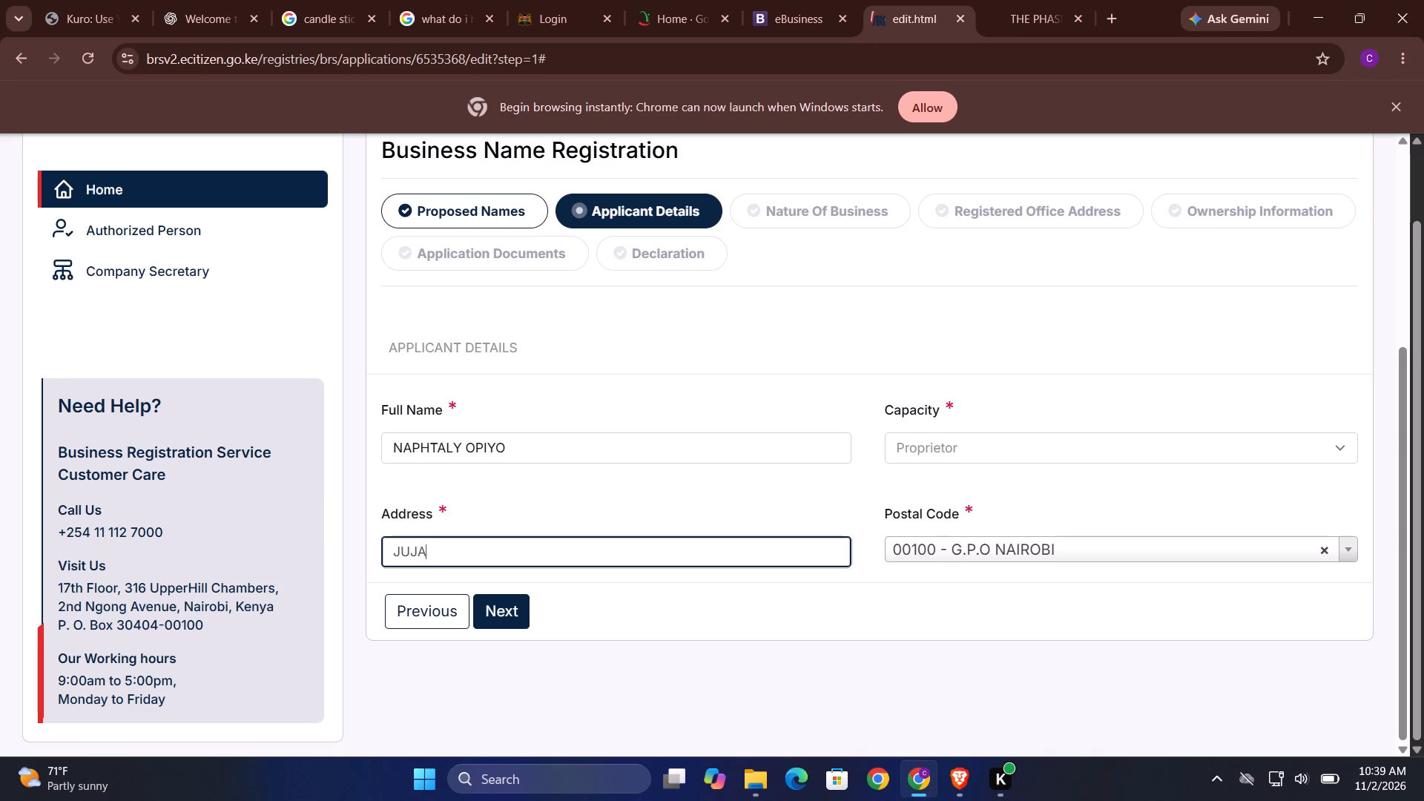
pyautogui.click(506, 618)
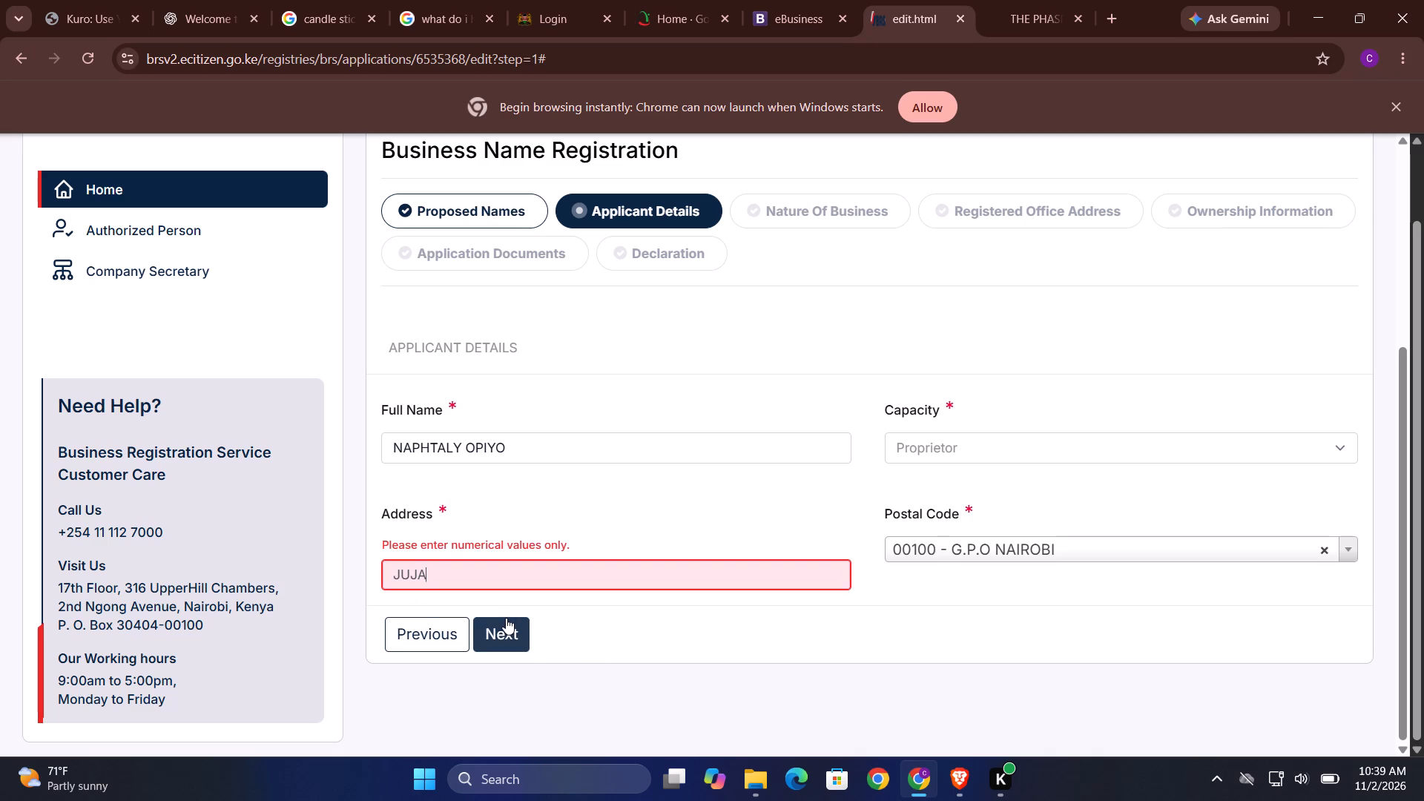
# Change the applicant's address to 00100 and proceed to the Nature of Business section.
pyautogui.press('BackSpace')
pyautogui.press('BackSpace')
pyautogui.press('BackSpace')
pyautogui.press('BackSpace')
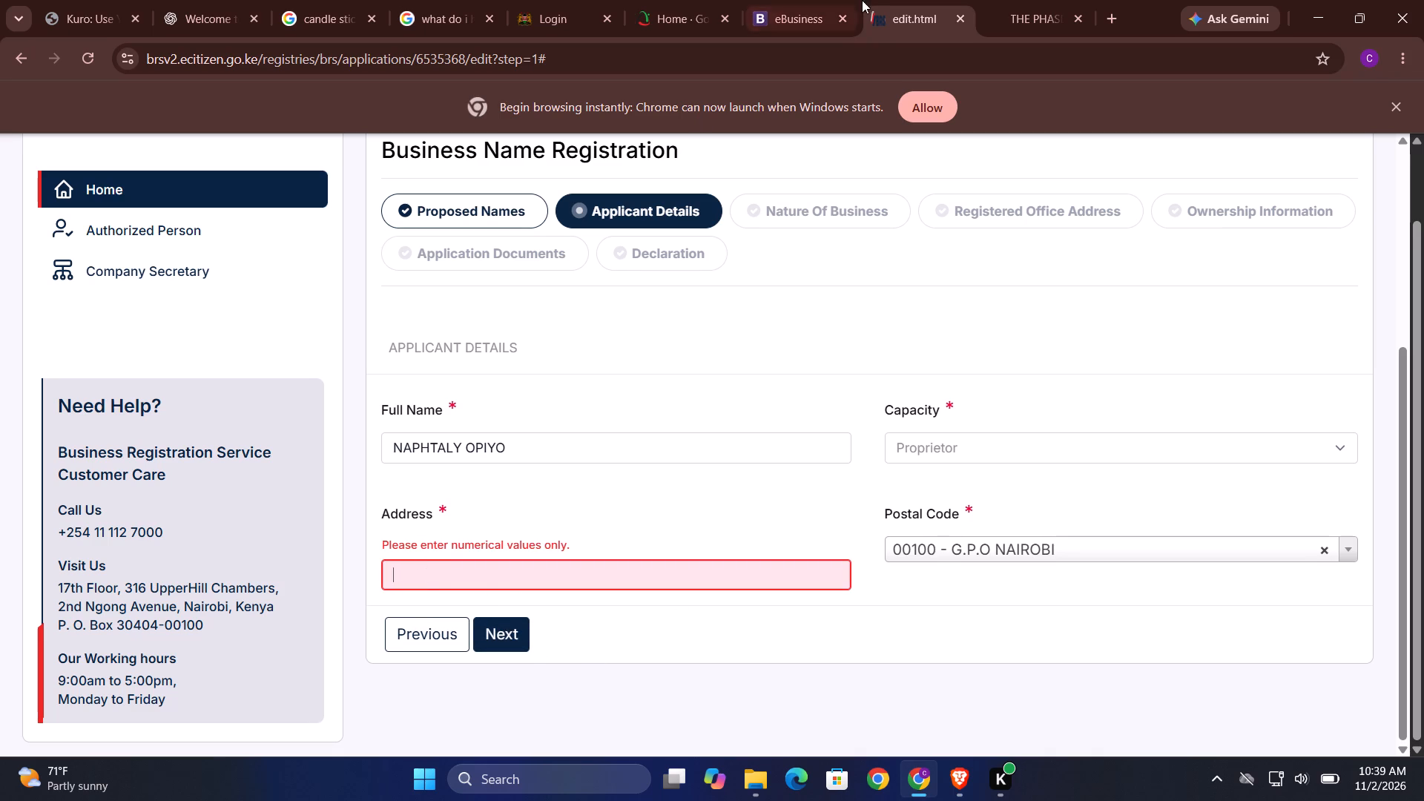
pyautogui.write('00100')
pyautogui.click(505, 636)
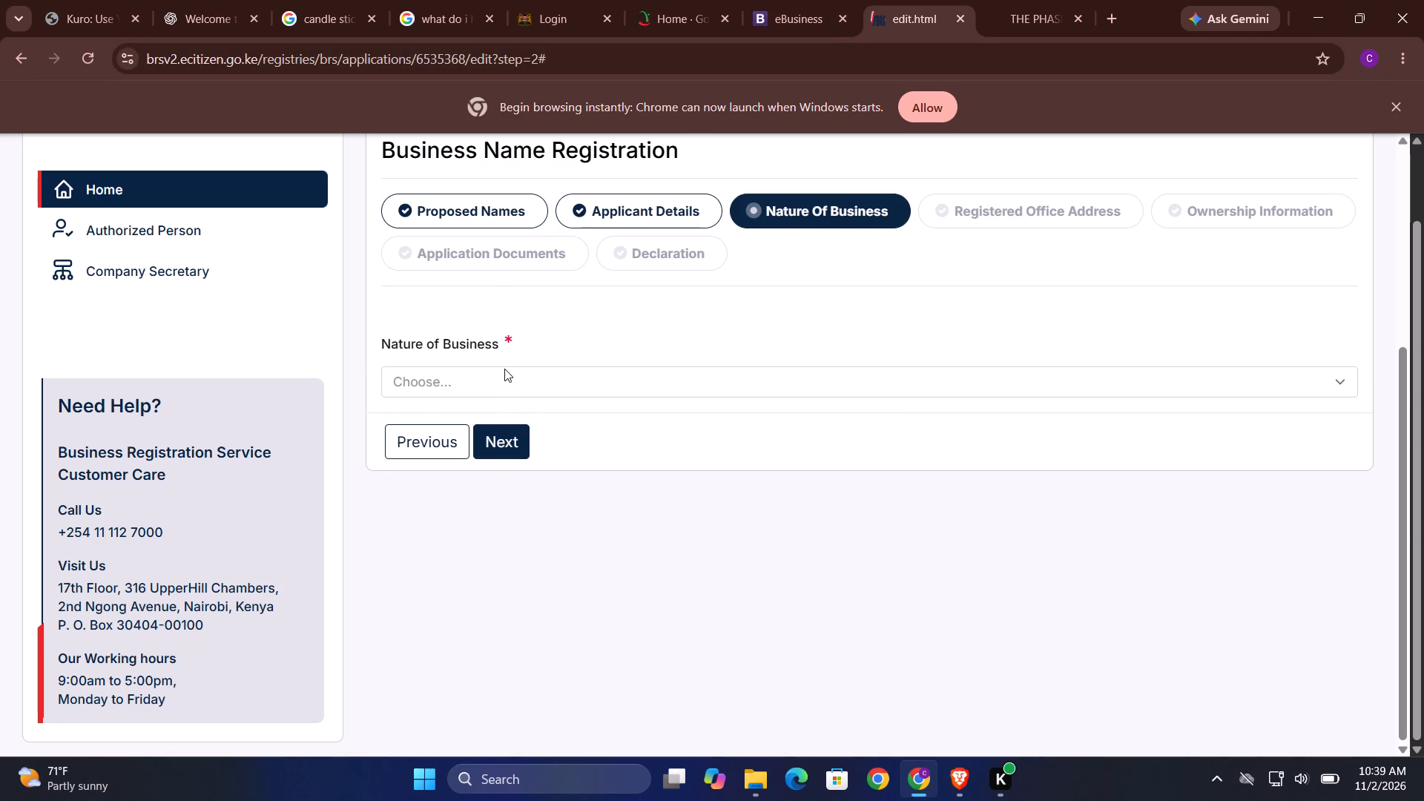
# Set the nature of business to OTHER.
pyautogui.click(504, 369)
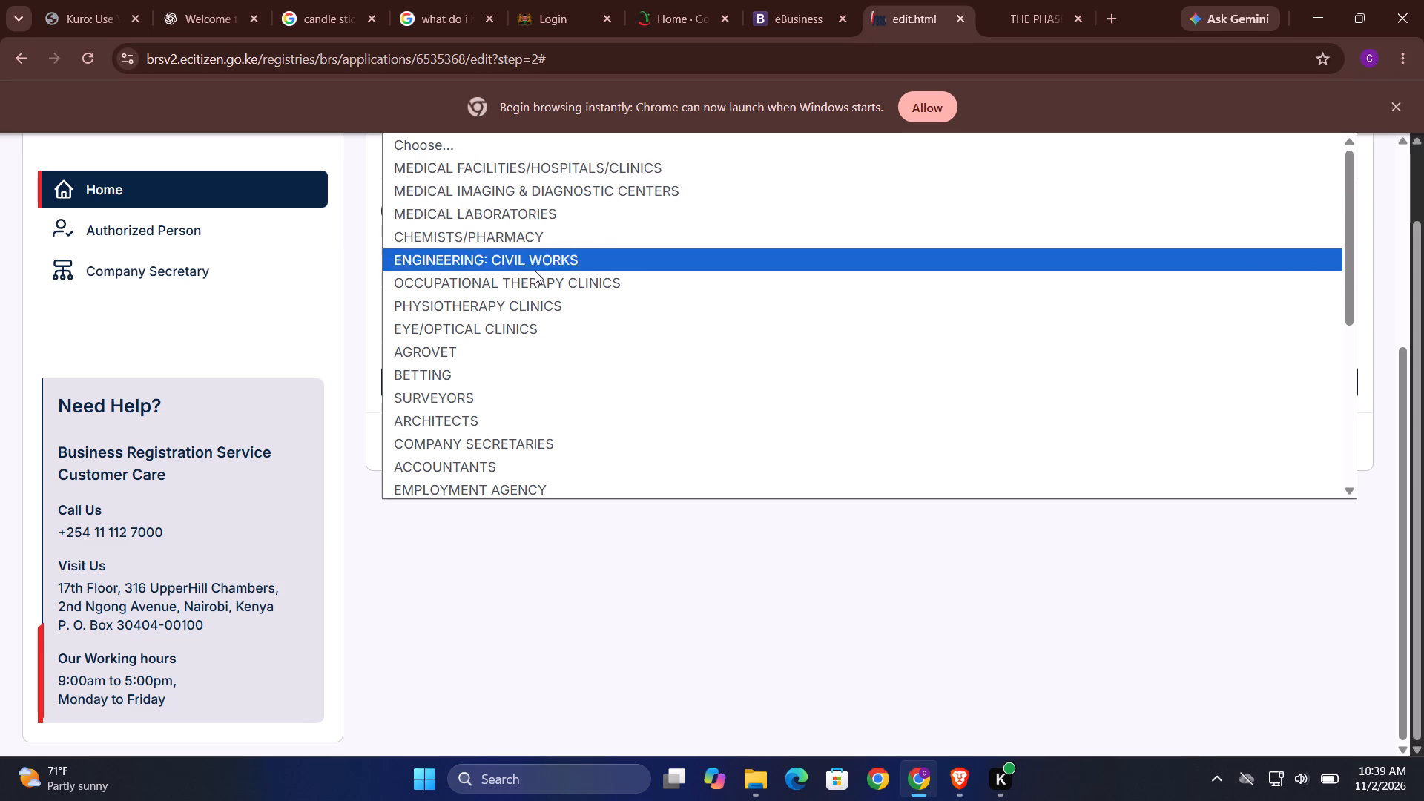
pyautogui.scroll(-1, 529, 399)
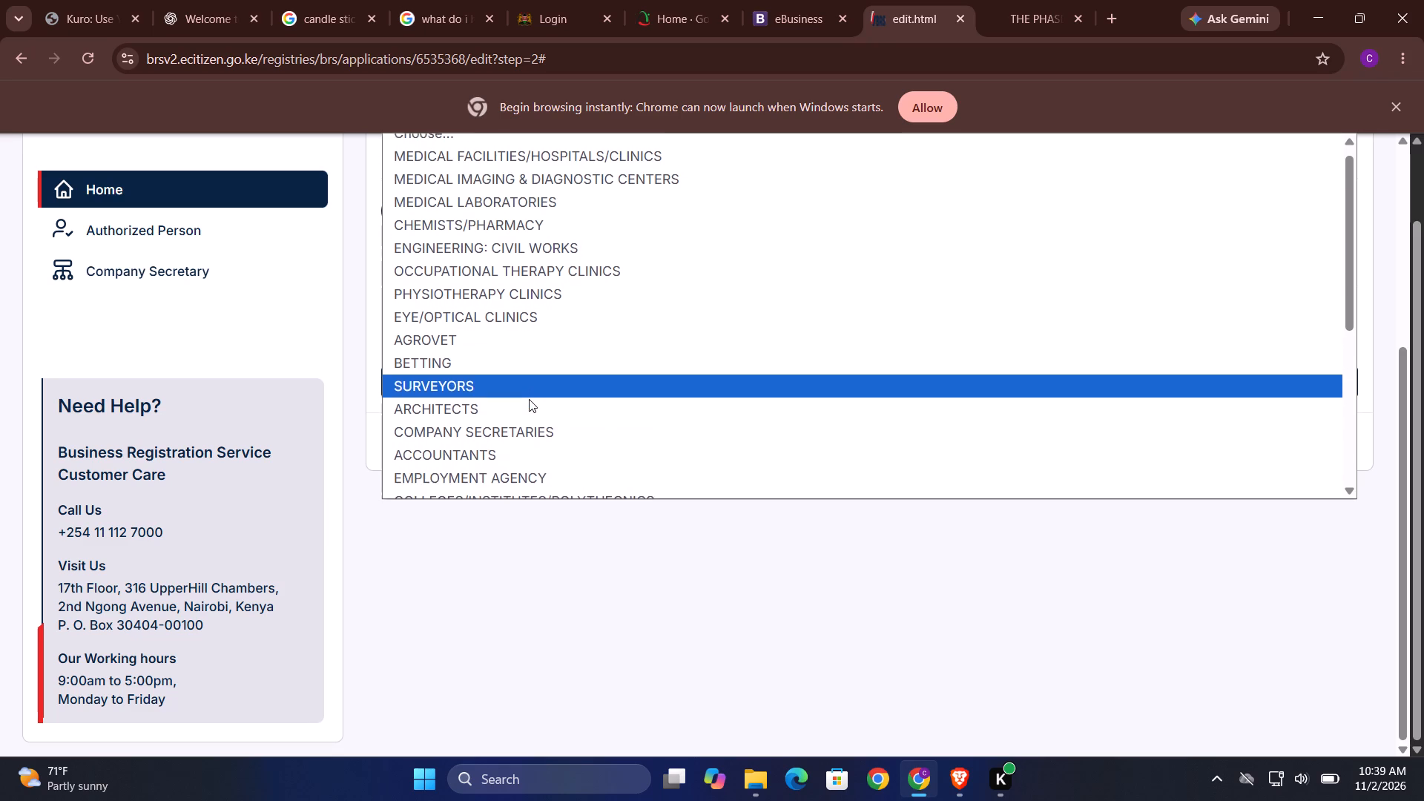
pyautogui.scroll(-4, 529, 399)
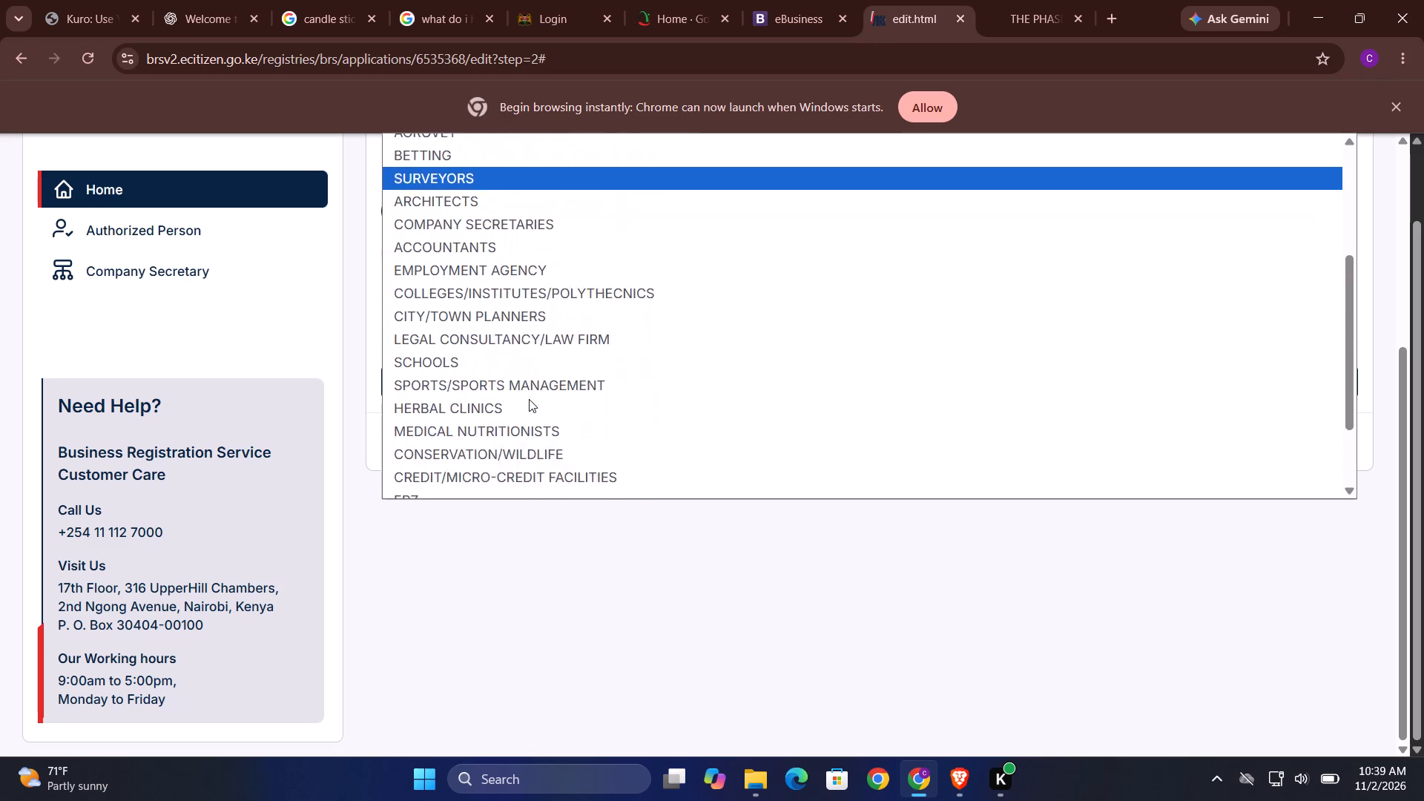
pyautogui.scroll(-3, 529, 399)
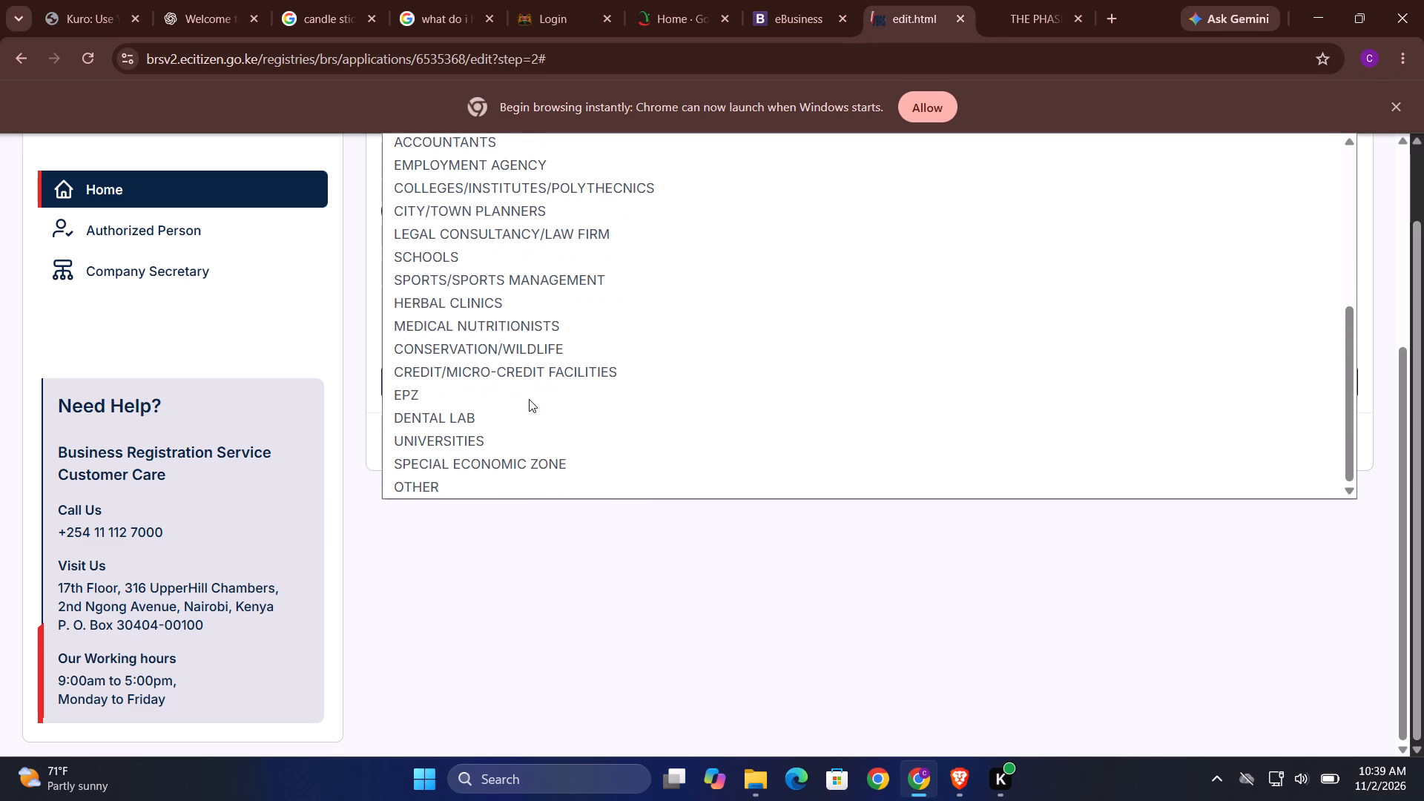
pyautogui.scroll(-1, 529, 399)
pyautogui.click(467, 486)
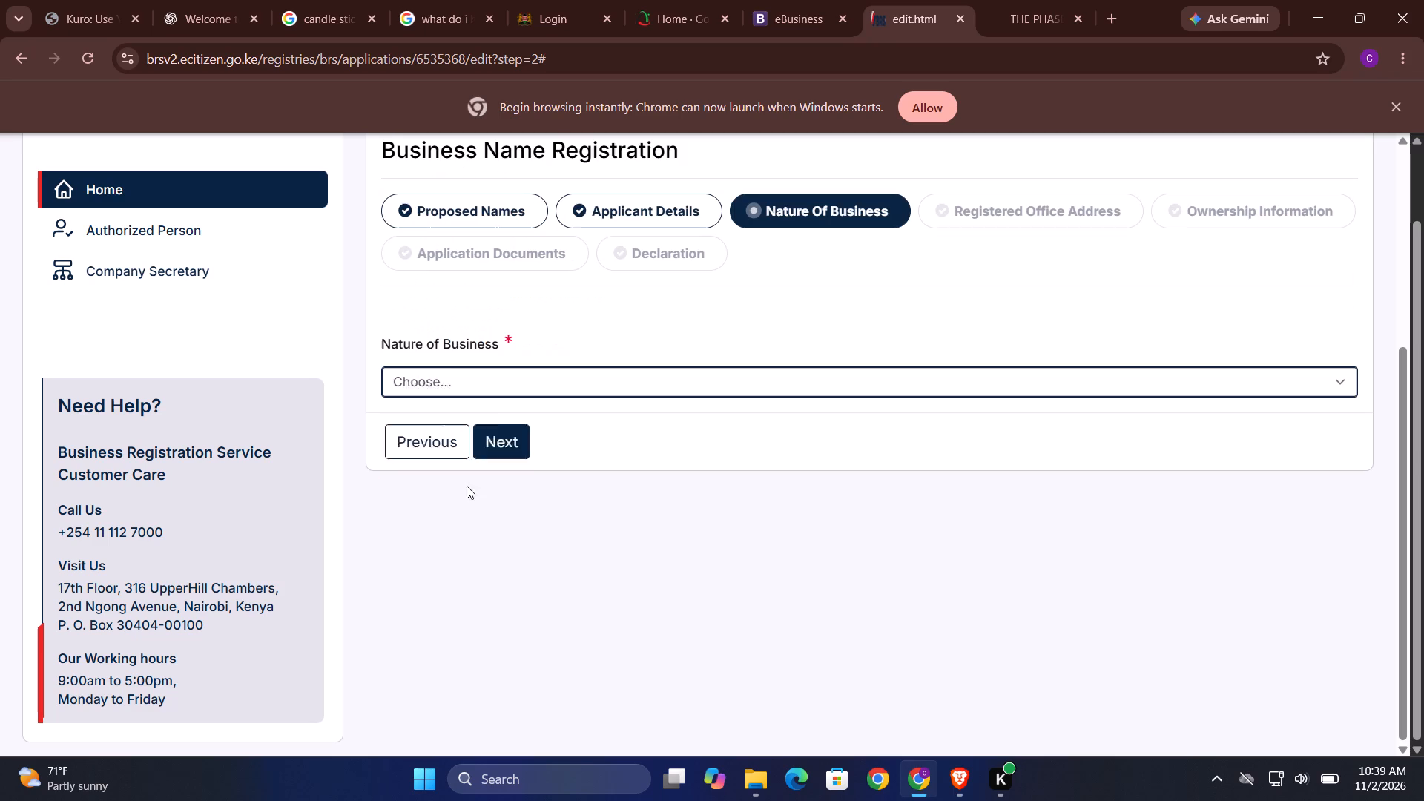
# Review the full list of nature of business options for a better match and keep OTHER selected.
pyautogui.click(498, 379)
pyautogui.scroll(1, 514, 299)
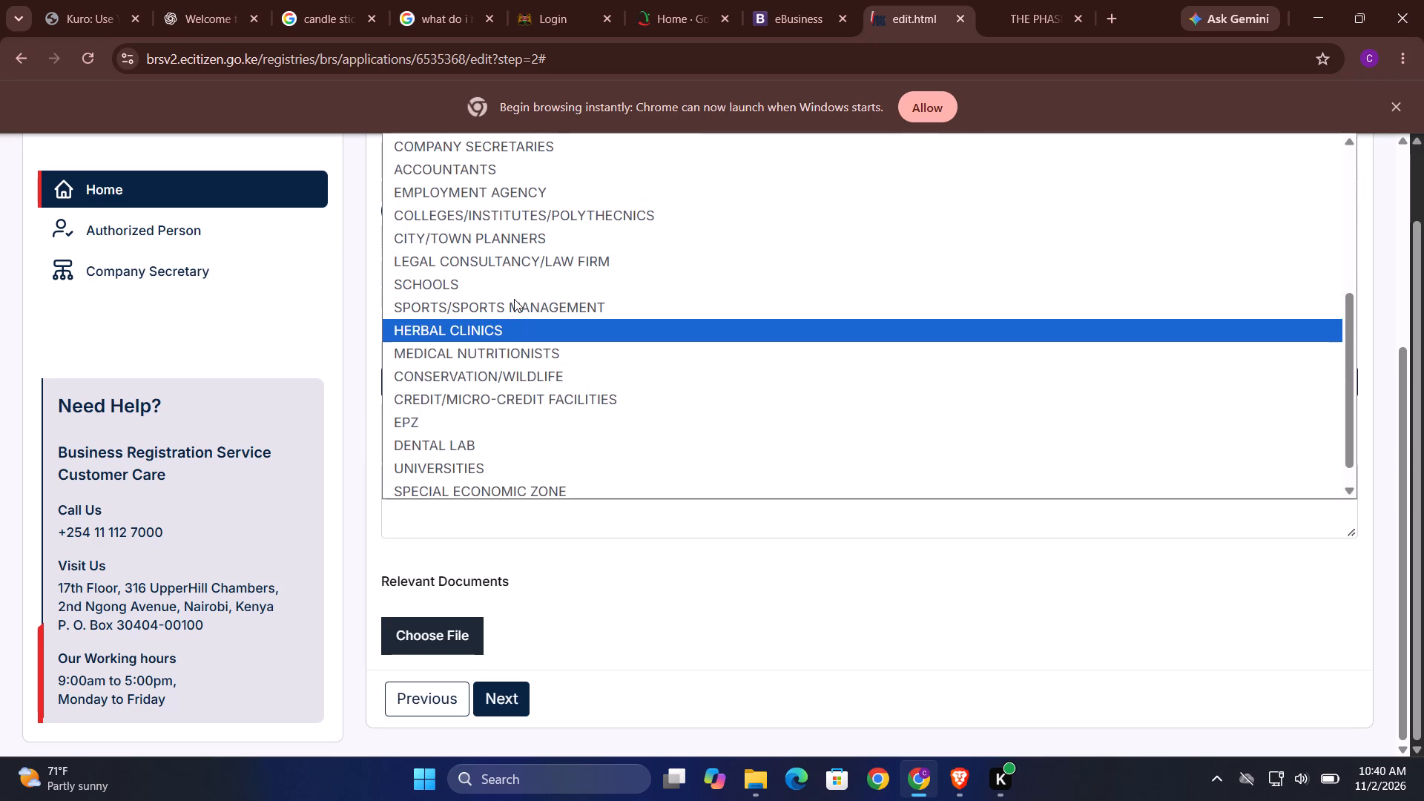
pyautogui.scroll(3, 514, 299)
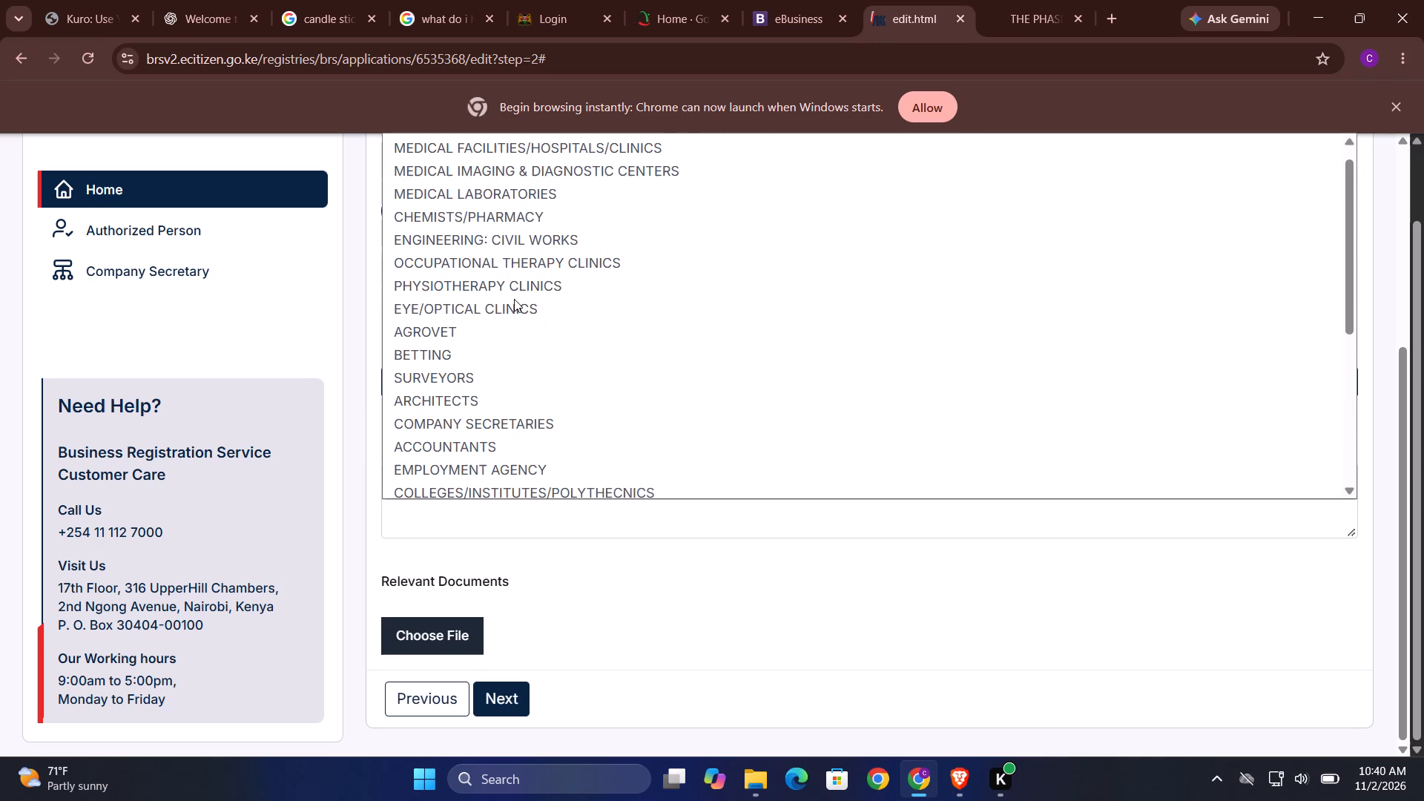
pyautogui.scroll(1, 514, 299)
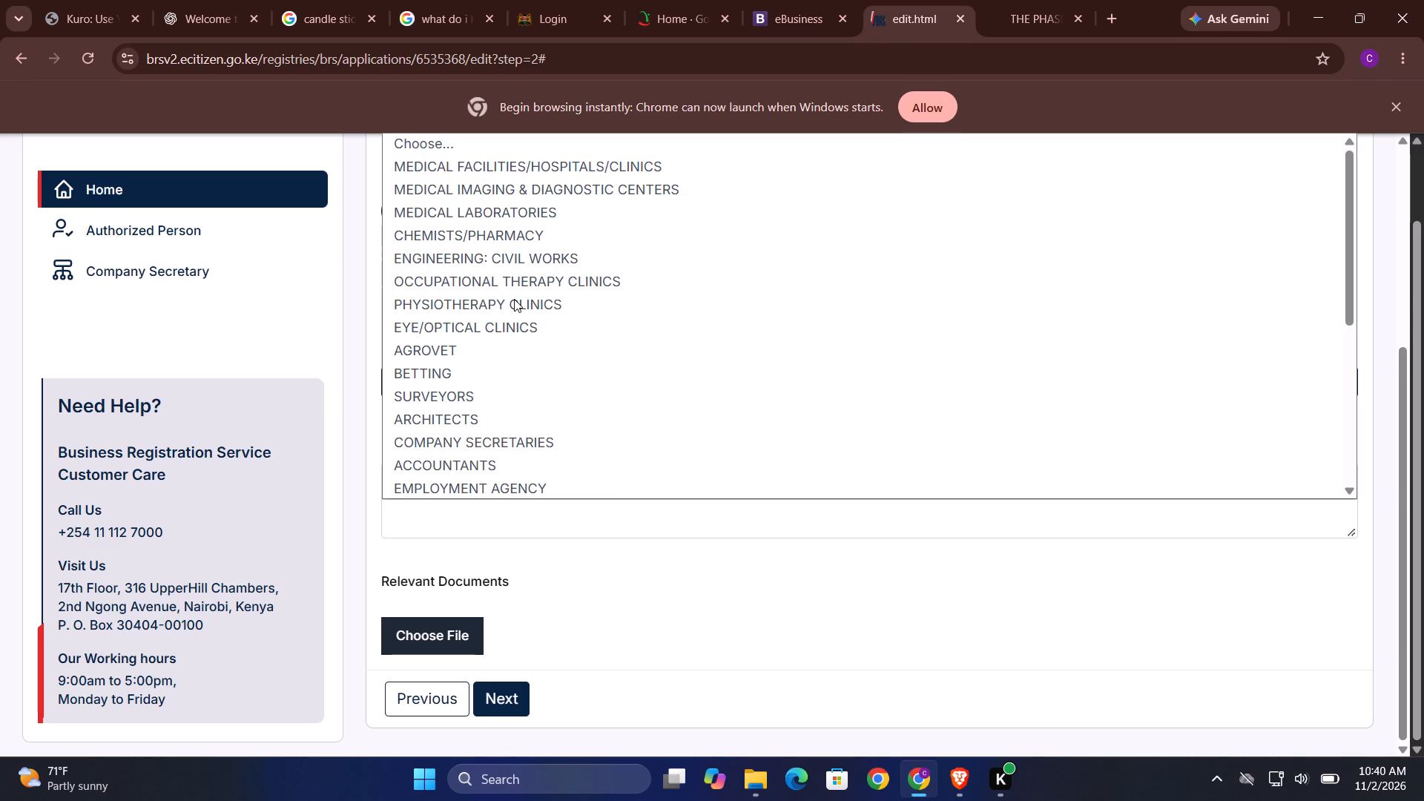
pyautogui.scroll(-2, 514, 299)
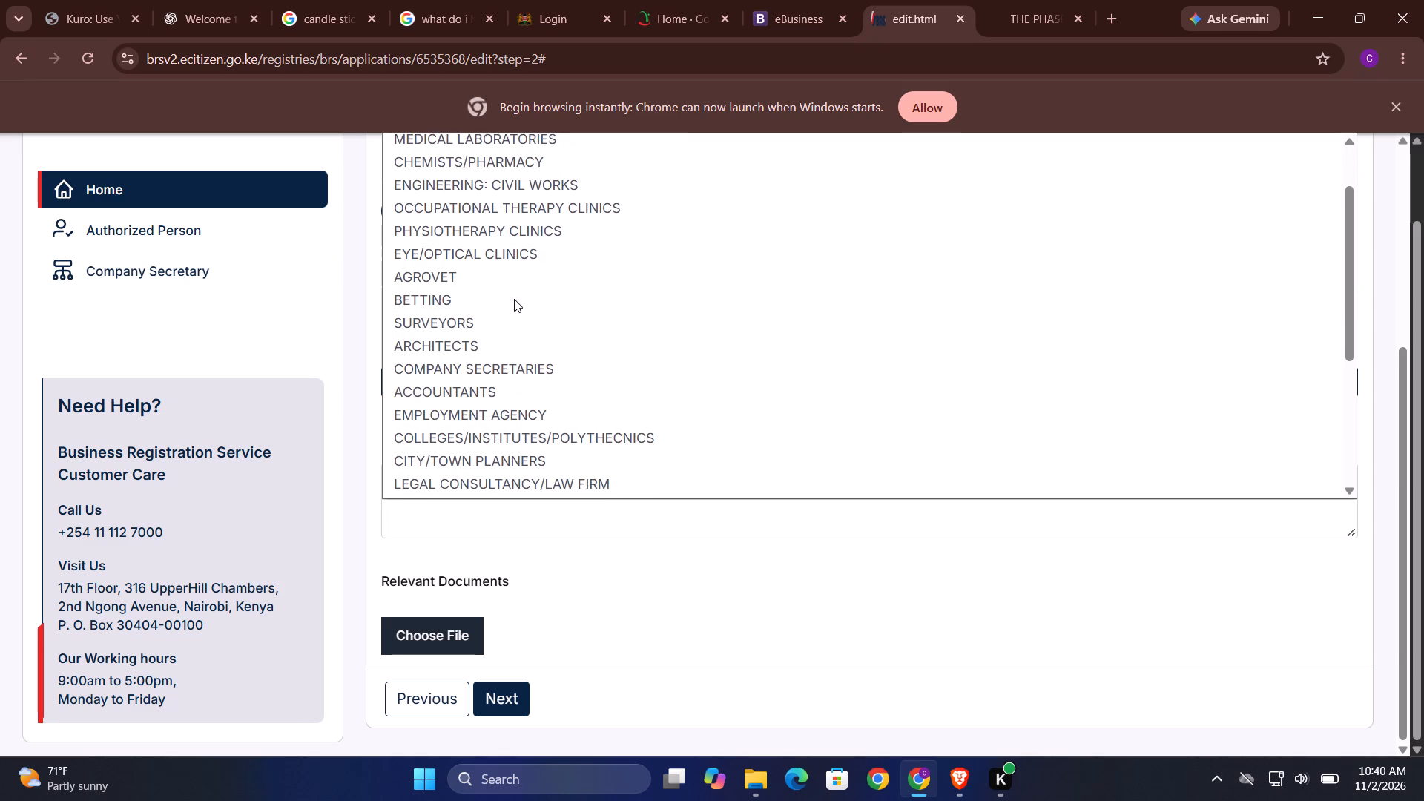
pyautogui.scroll(-2, 514, 299)
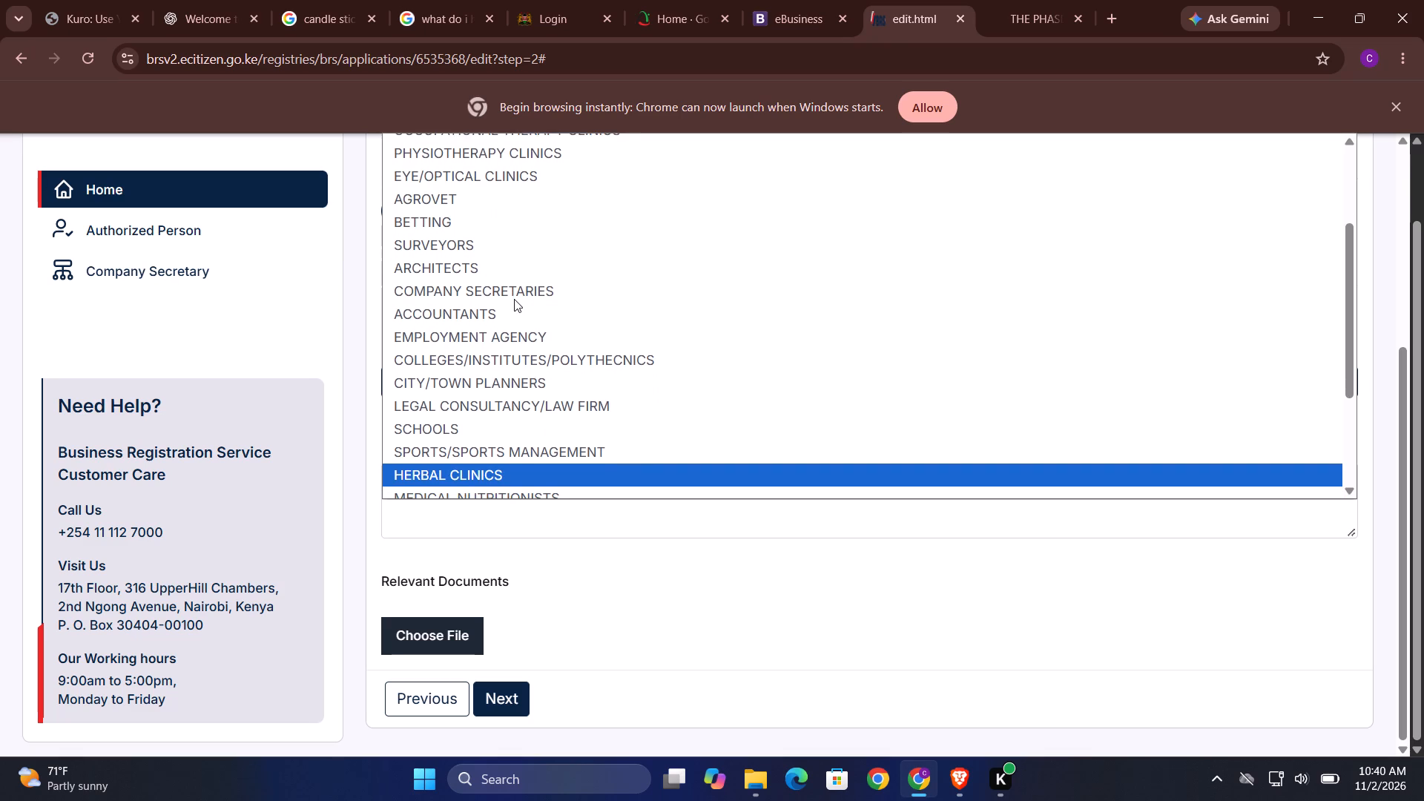
pyautogui.scroll(-3, 514, 299)
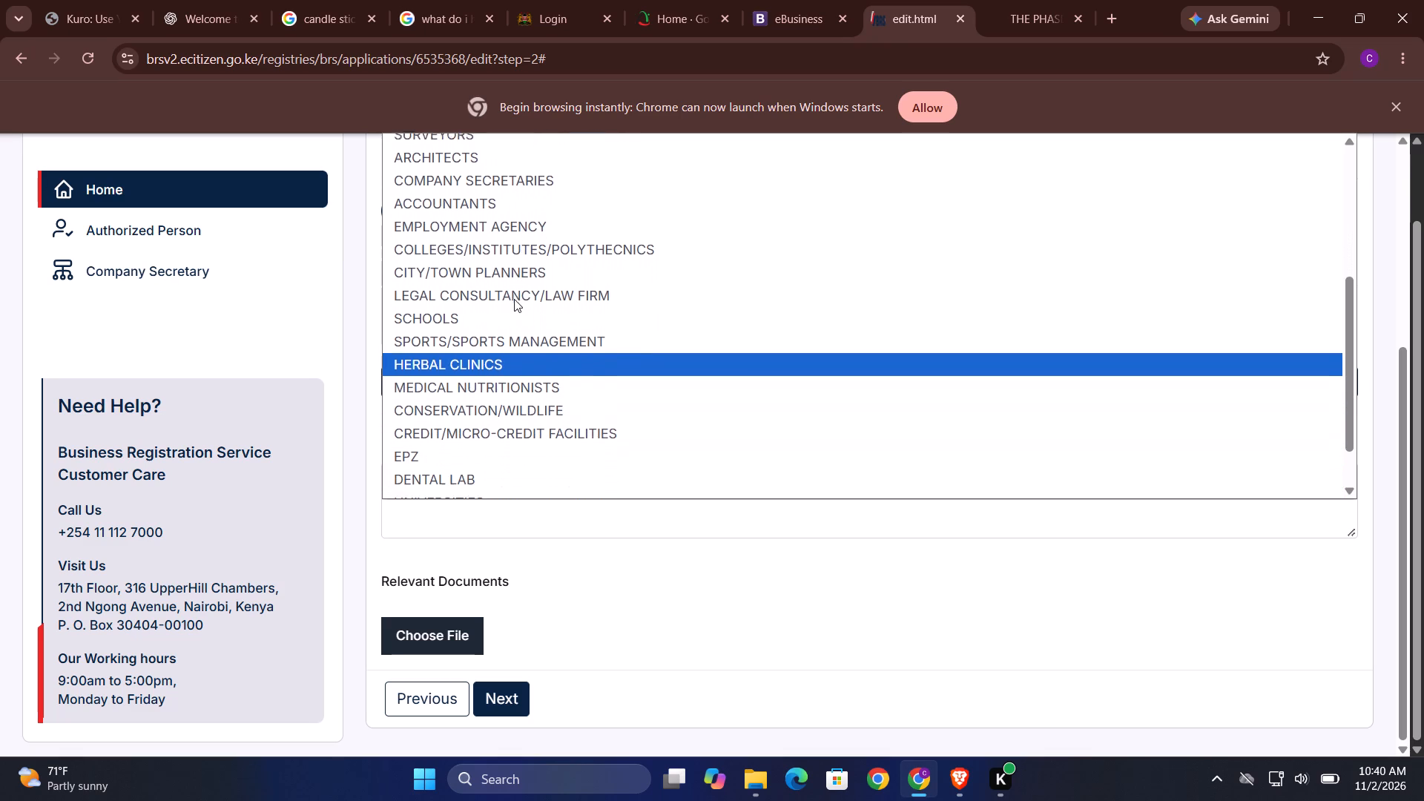
pyautogui.scroll(-2, 514, 299)
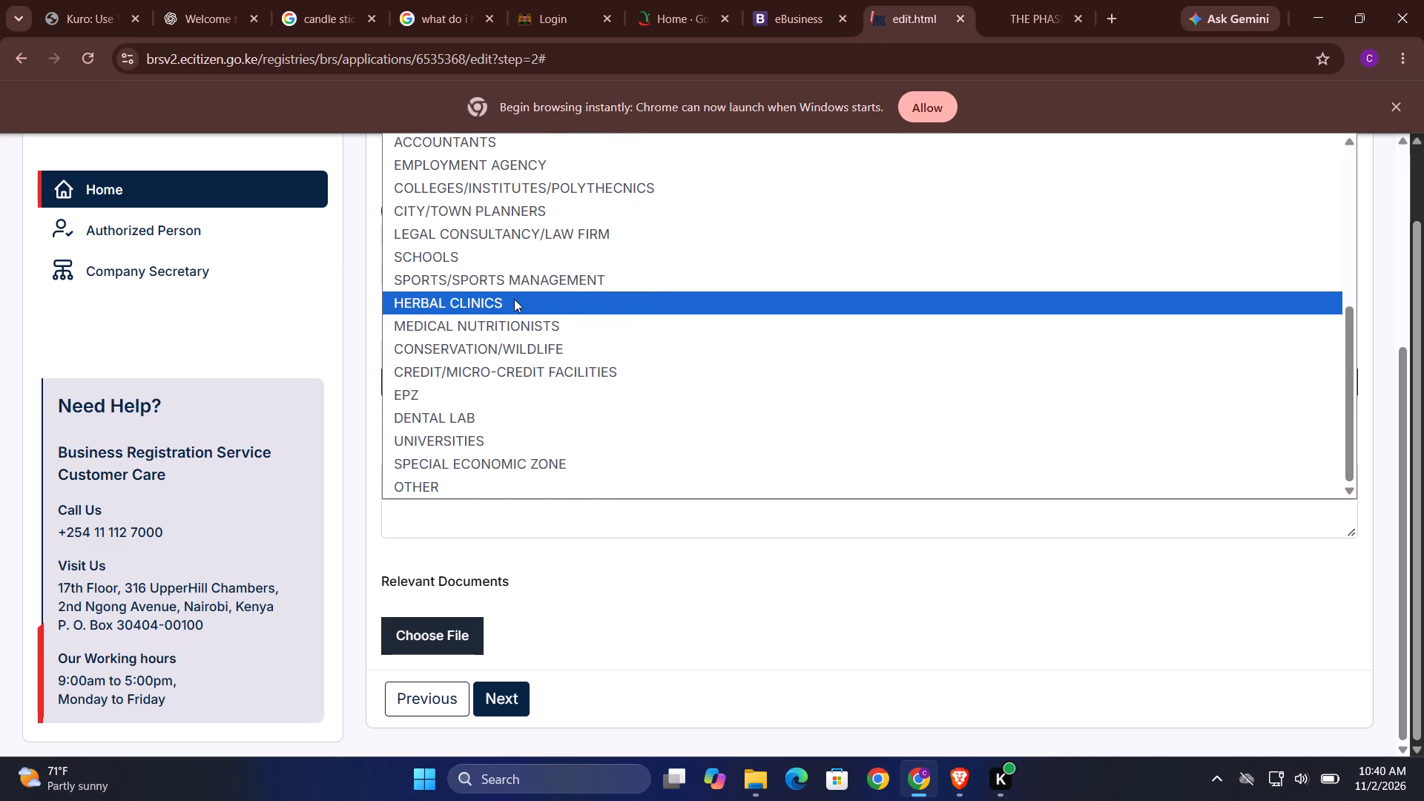
pyautogui.click(476, 489)
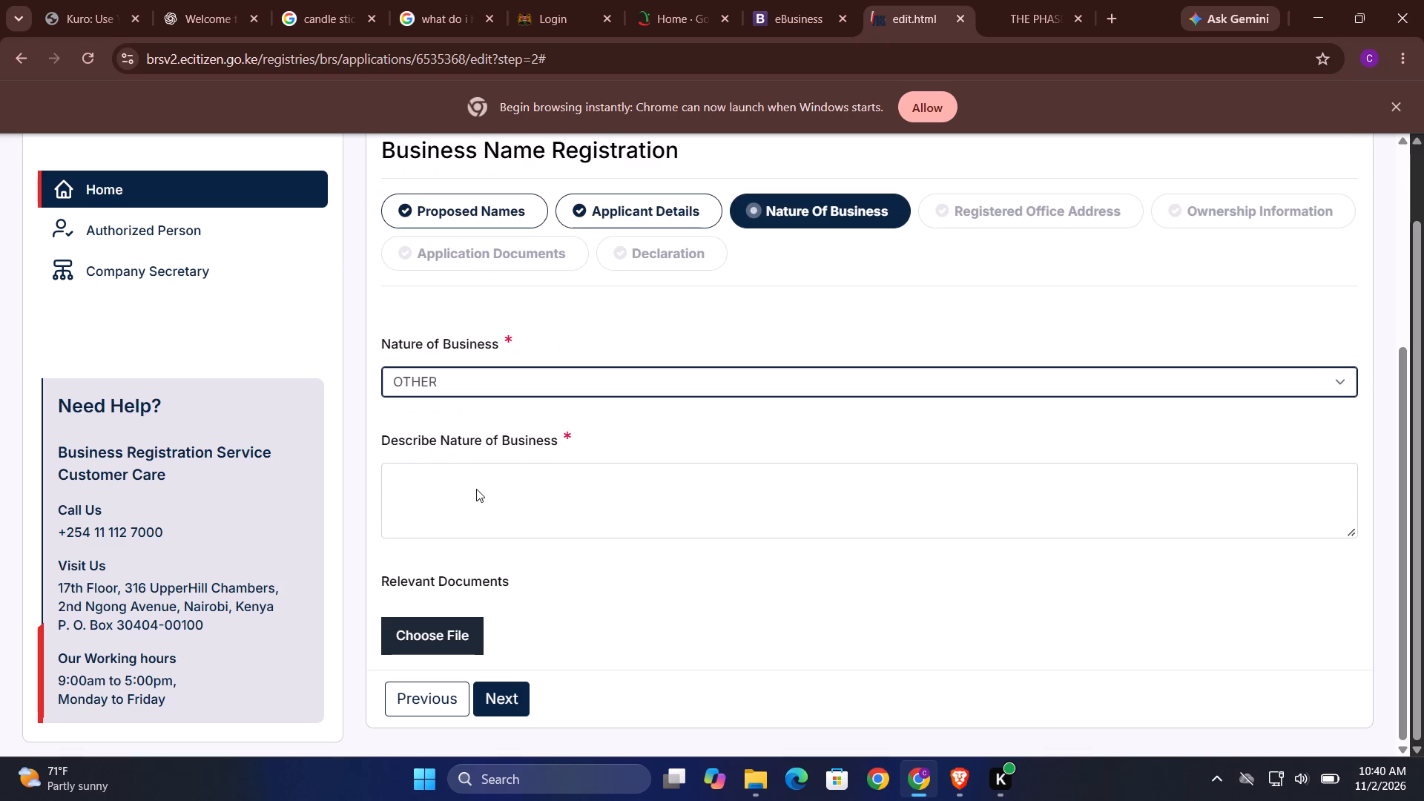
# Describe the nature of business as "Pest Control business" and proceed to the Registered Office Address section.
pyautogui.click(471, 495)
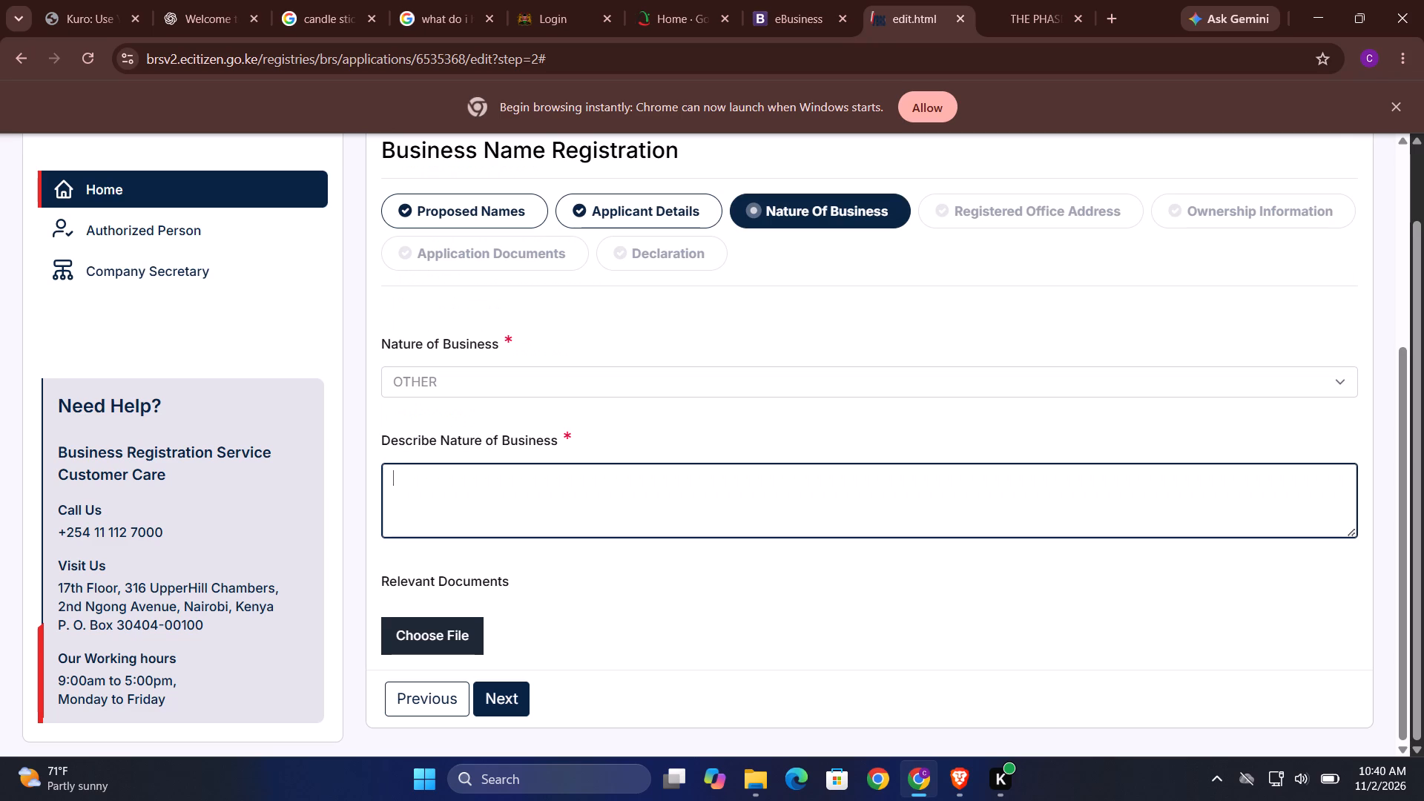
pyautogui.press('p')
pyautogui.write('esr')
pyautogui.press('BackSpace')
pyautogui.write('t')
pyautogui.press('space')
pyautogui.write('co')
pyautogui.press('BackSpace')
pyautogui.press('BackSpace')
pyautogui.write('co')
pyautogui.press('BackSpace')
pyautogui.press('BackSpace')
pyautogui.press('c')
pyautogui.write('ont')
pyautogui.write('rol busib')
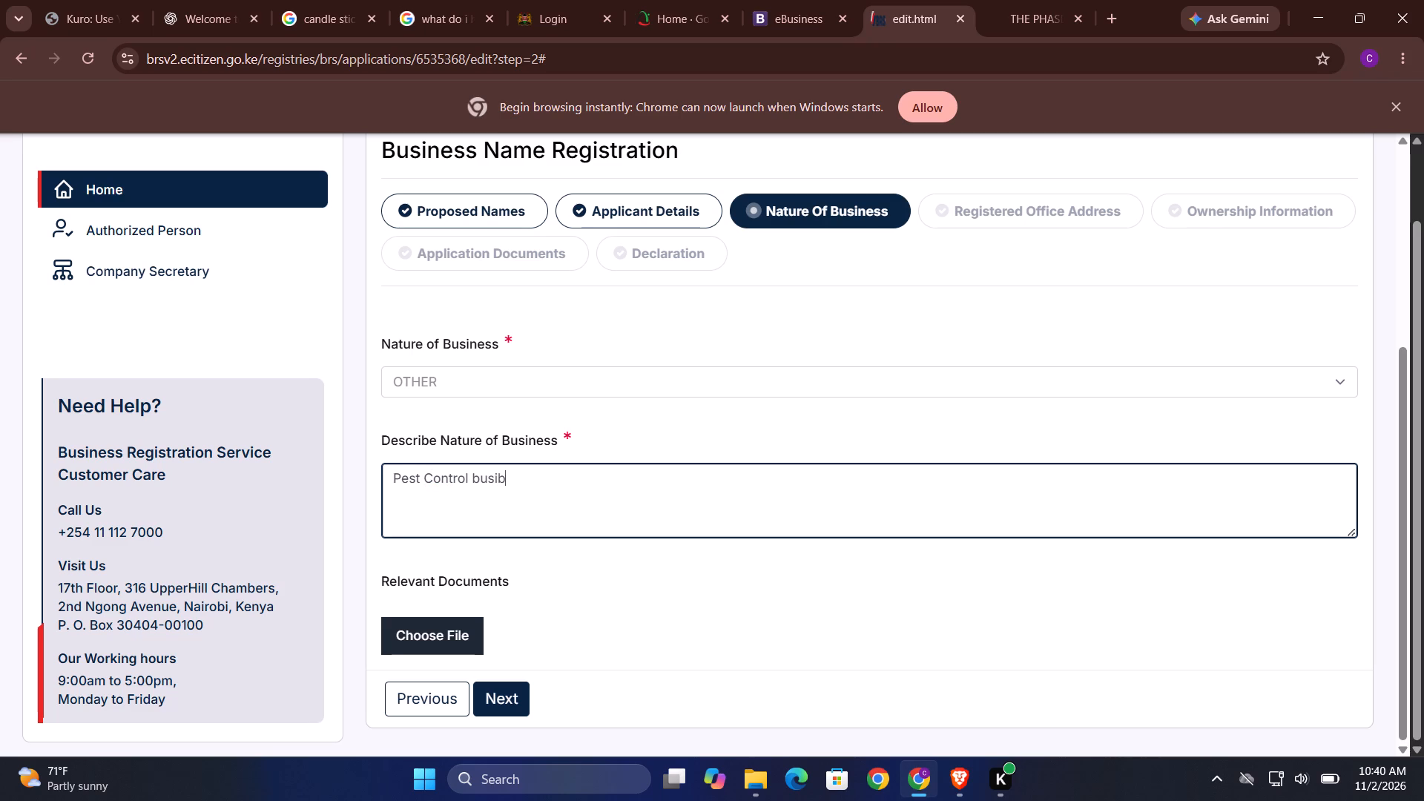
pyautogui.press('BackSpace')
pyautogui.write('ness')
pyautogui.scroll(-1, 524, 538)
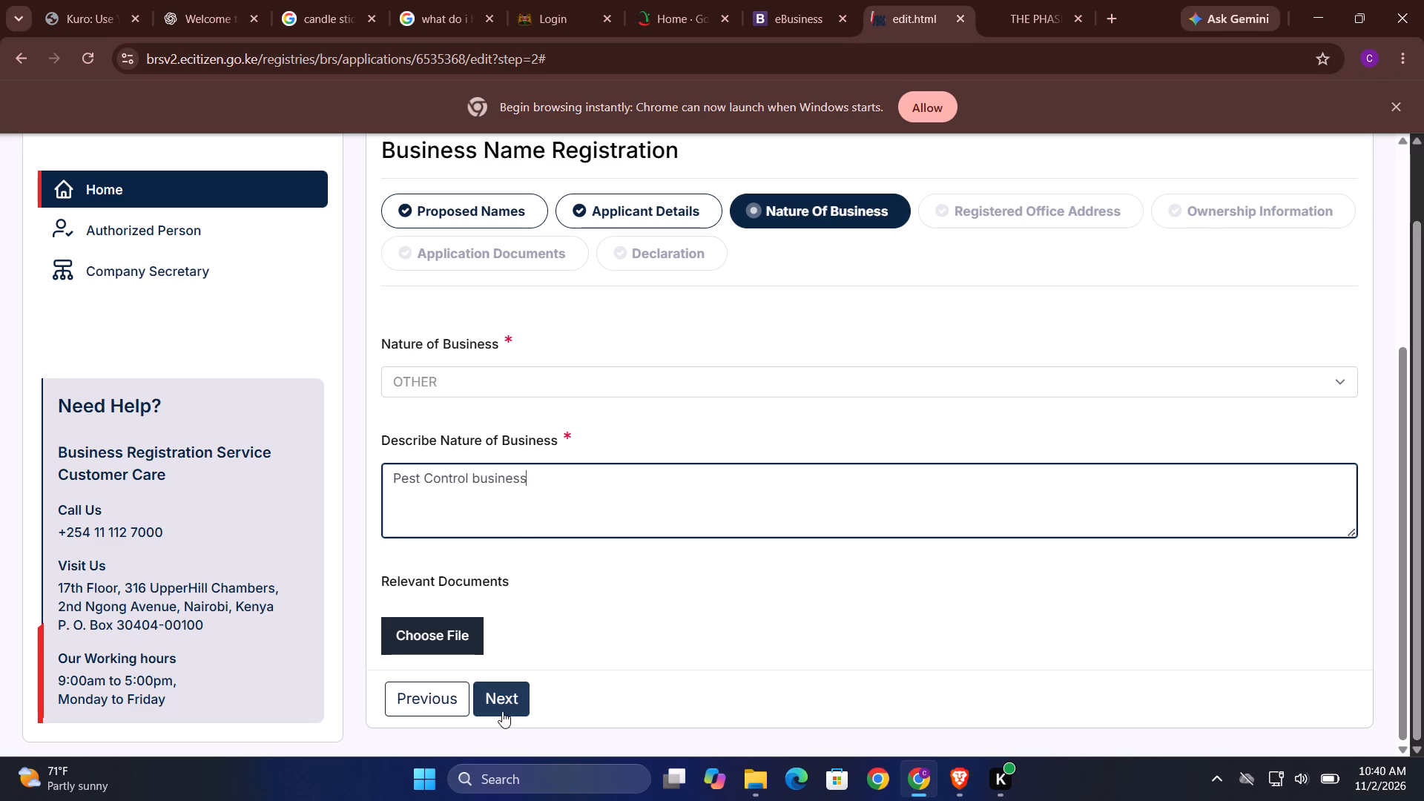
pyautogui.click(508, 698)
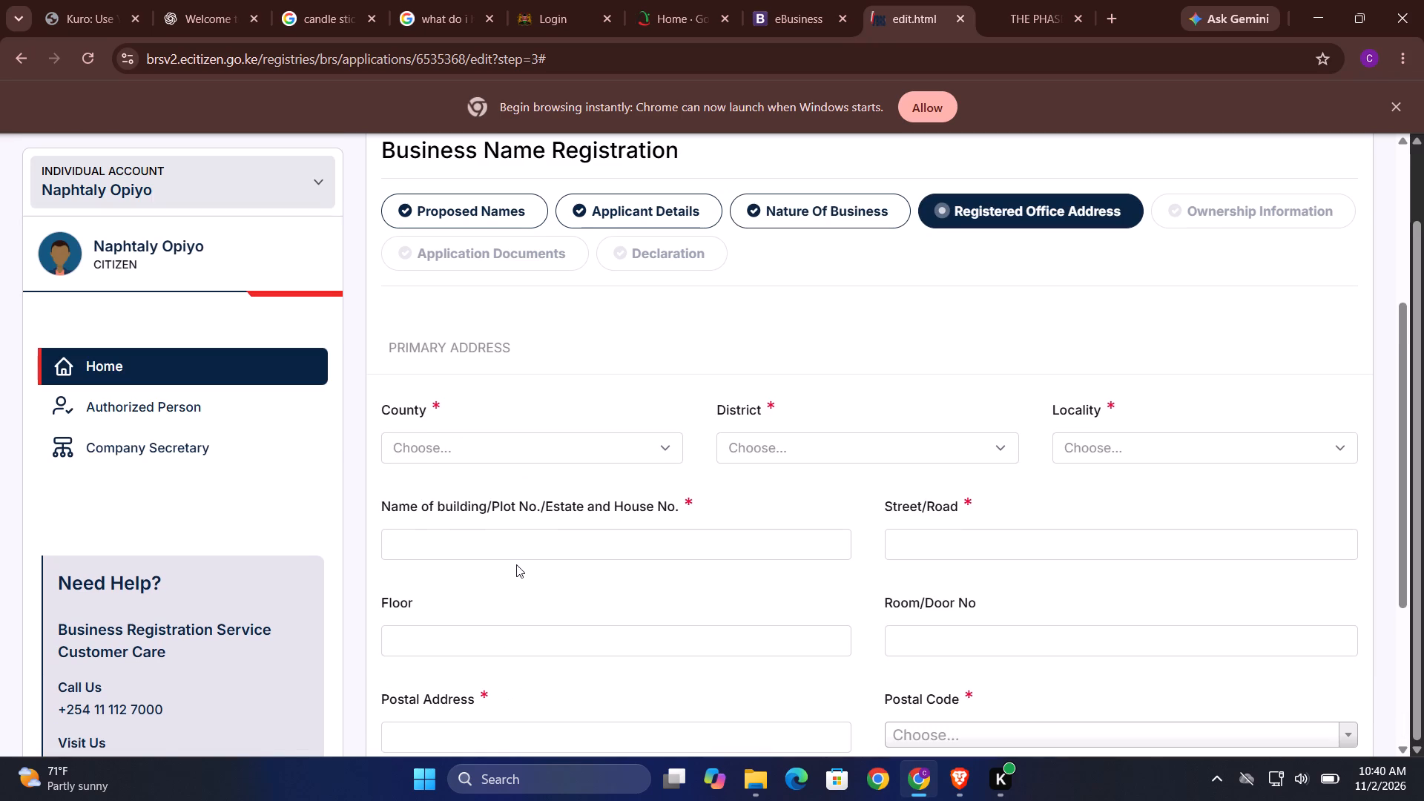
# Set the county of the primary address to Kiambu.
pyautogui.click(533, 459)
pyautogui.click(521, 459)
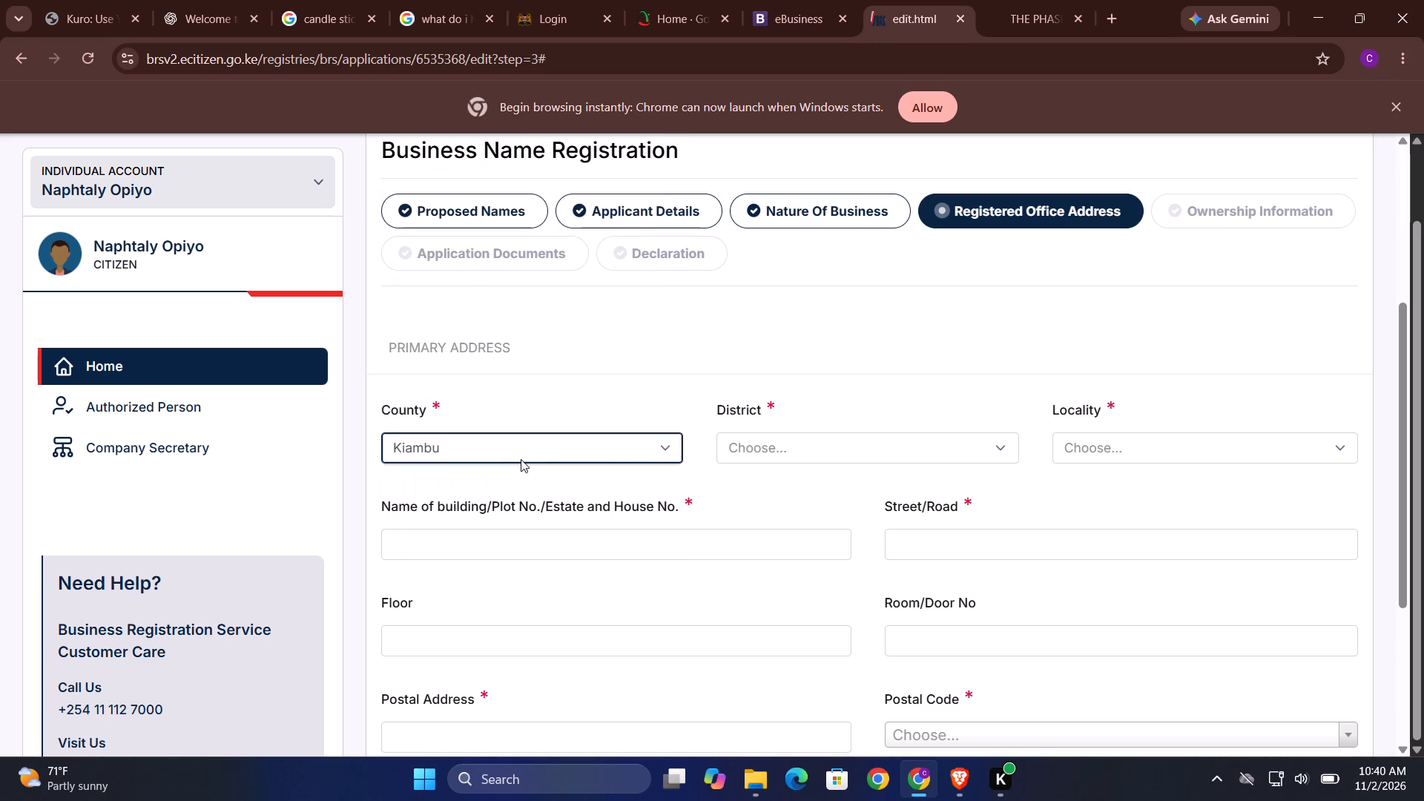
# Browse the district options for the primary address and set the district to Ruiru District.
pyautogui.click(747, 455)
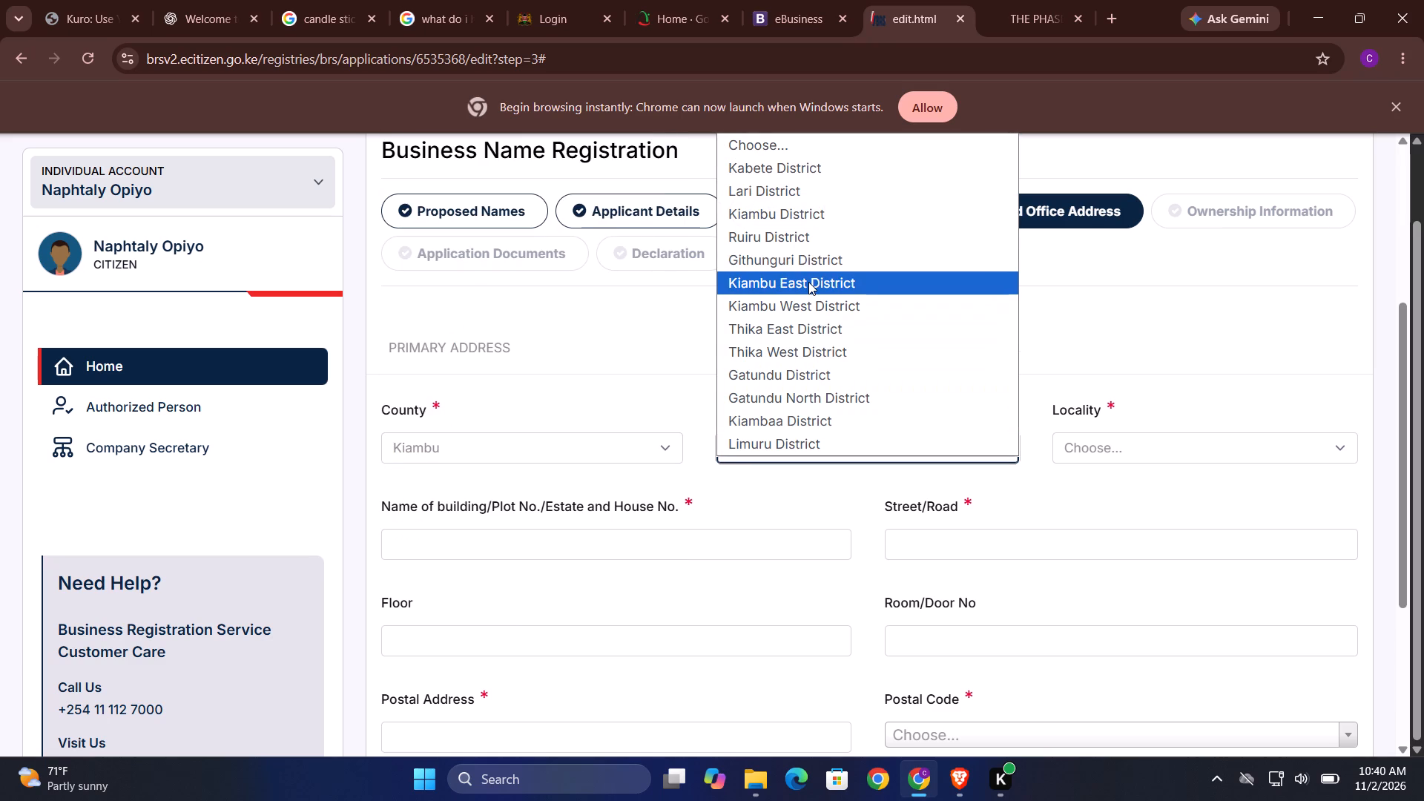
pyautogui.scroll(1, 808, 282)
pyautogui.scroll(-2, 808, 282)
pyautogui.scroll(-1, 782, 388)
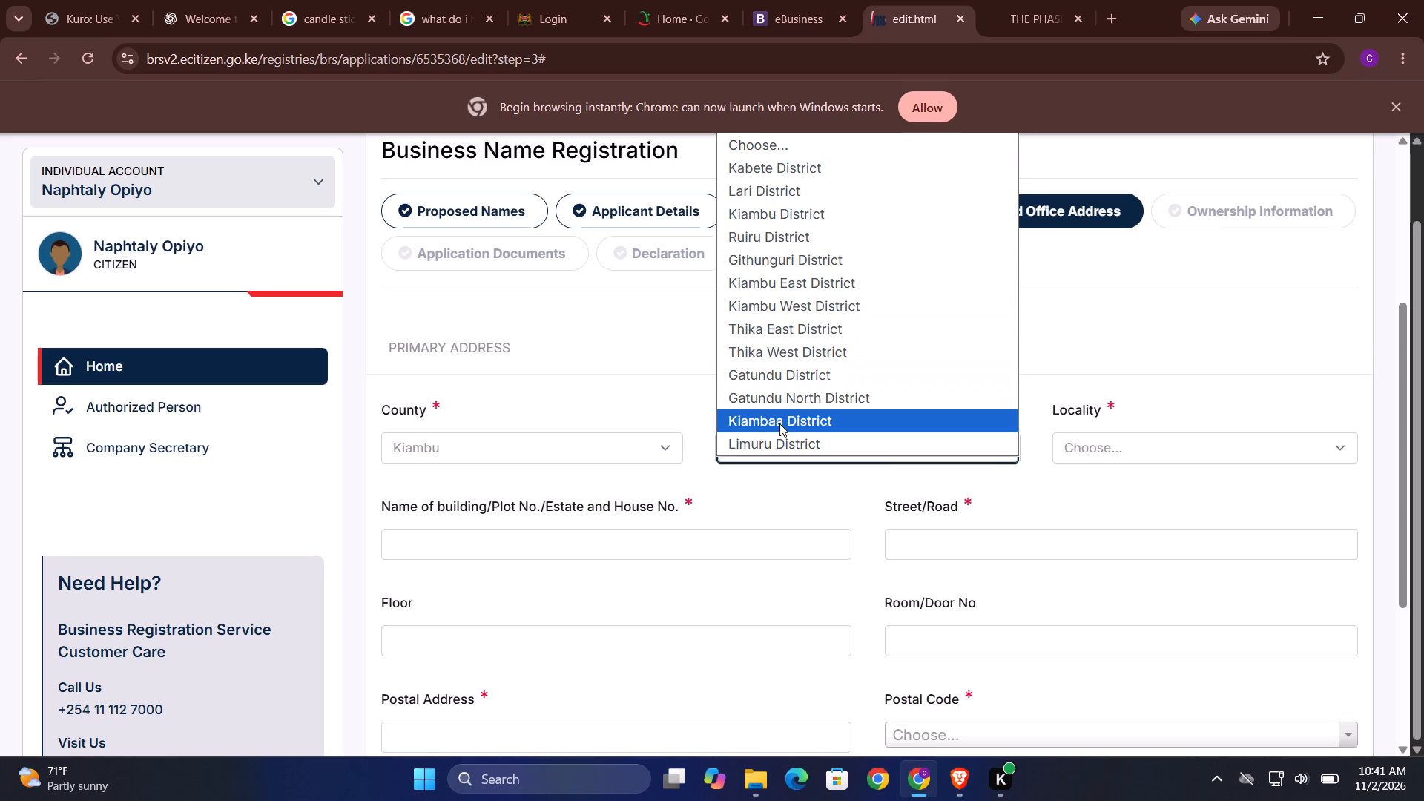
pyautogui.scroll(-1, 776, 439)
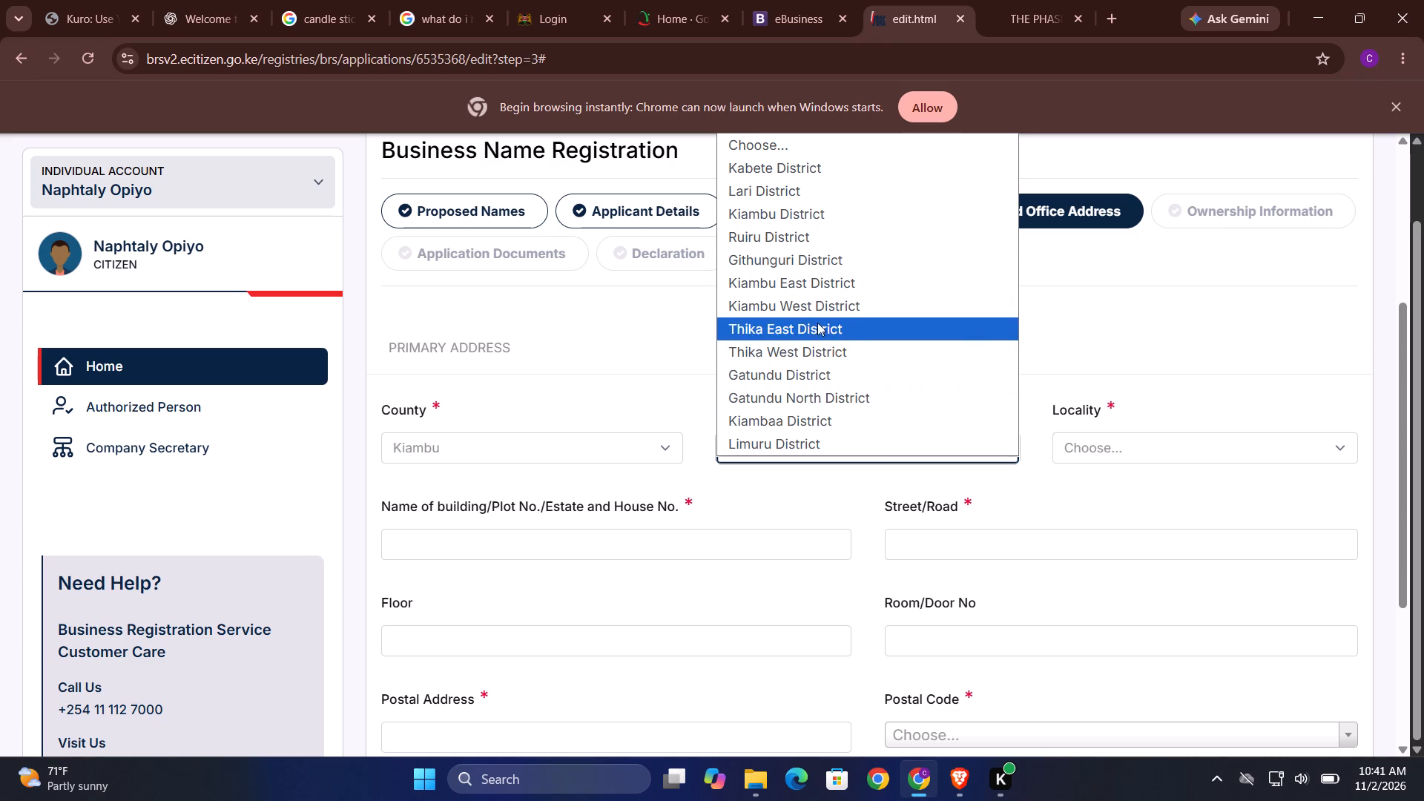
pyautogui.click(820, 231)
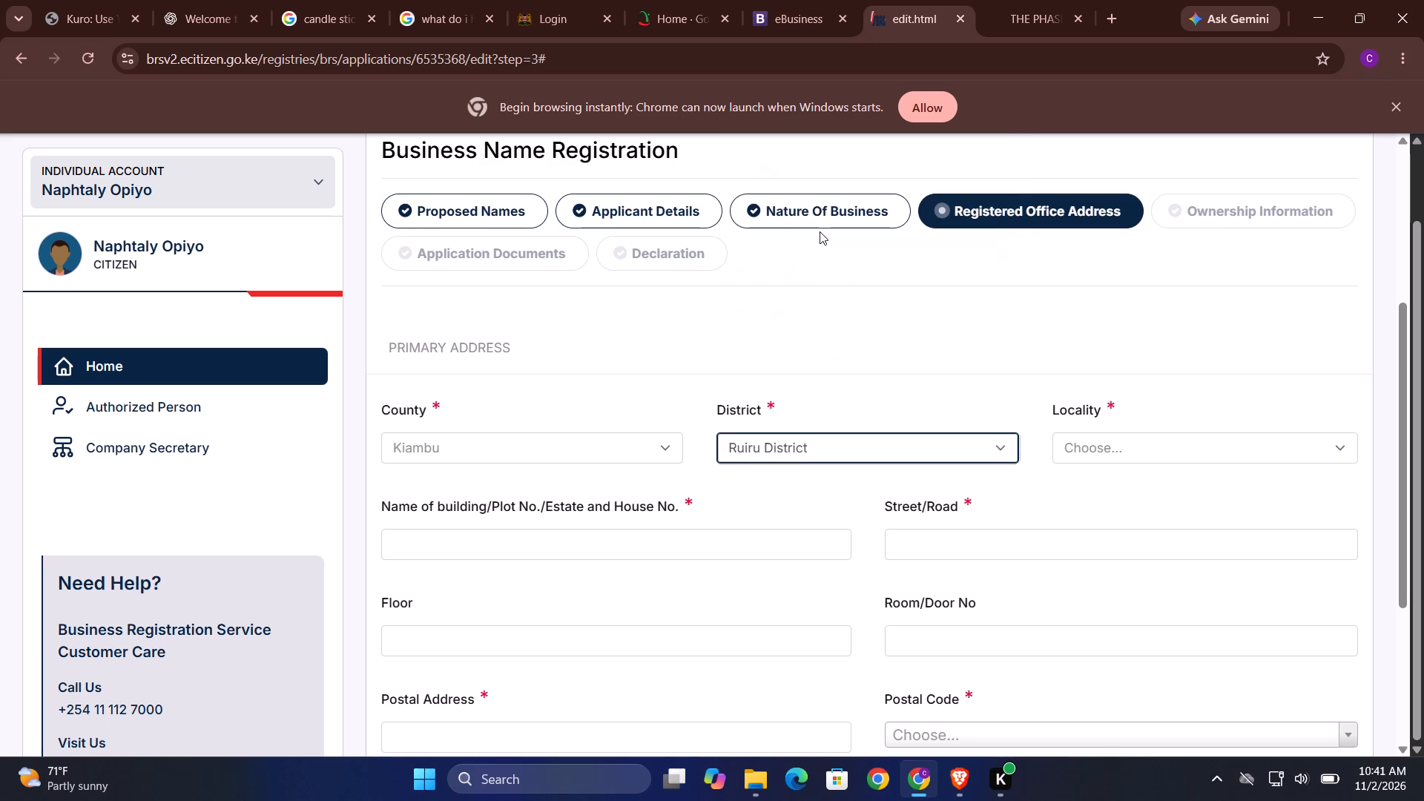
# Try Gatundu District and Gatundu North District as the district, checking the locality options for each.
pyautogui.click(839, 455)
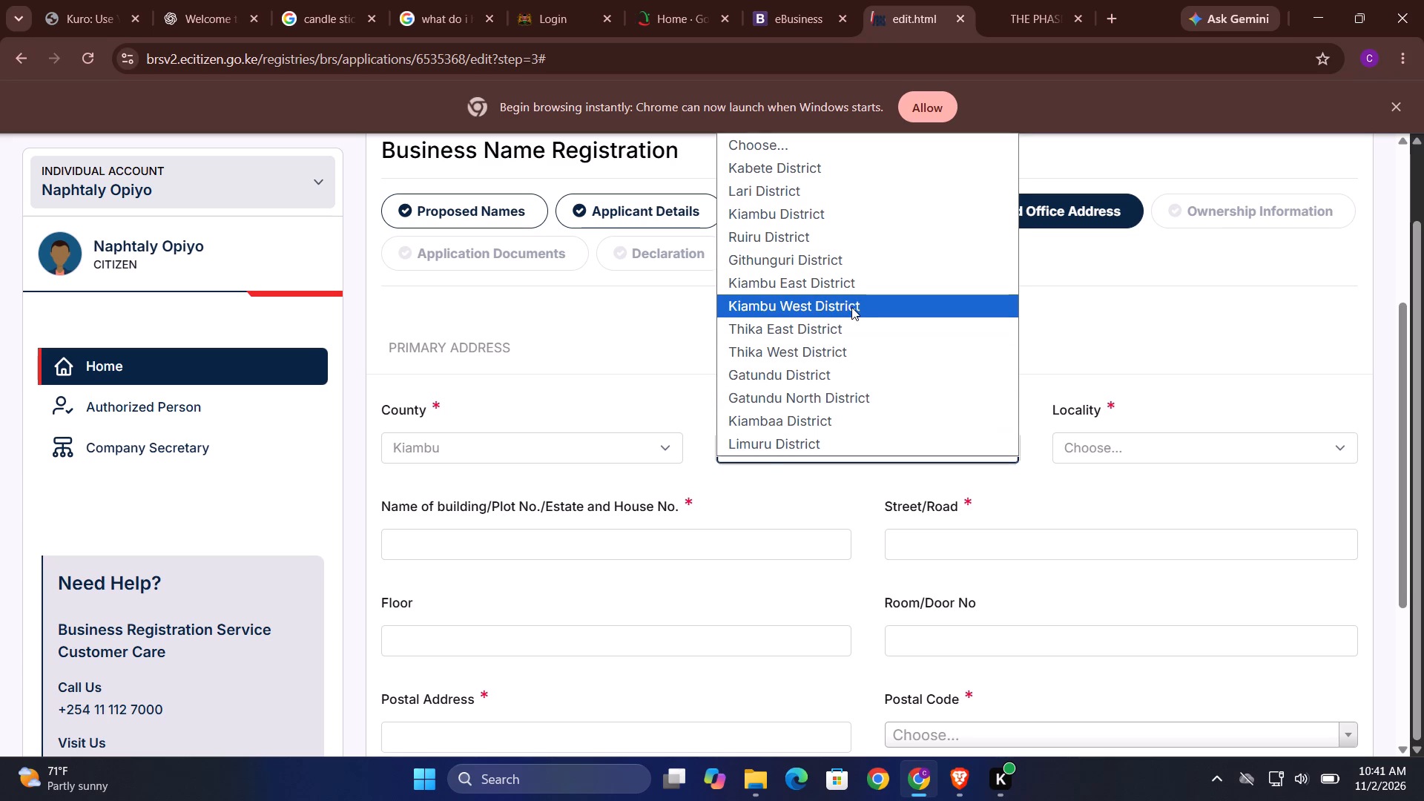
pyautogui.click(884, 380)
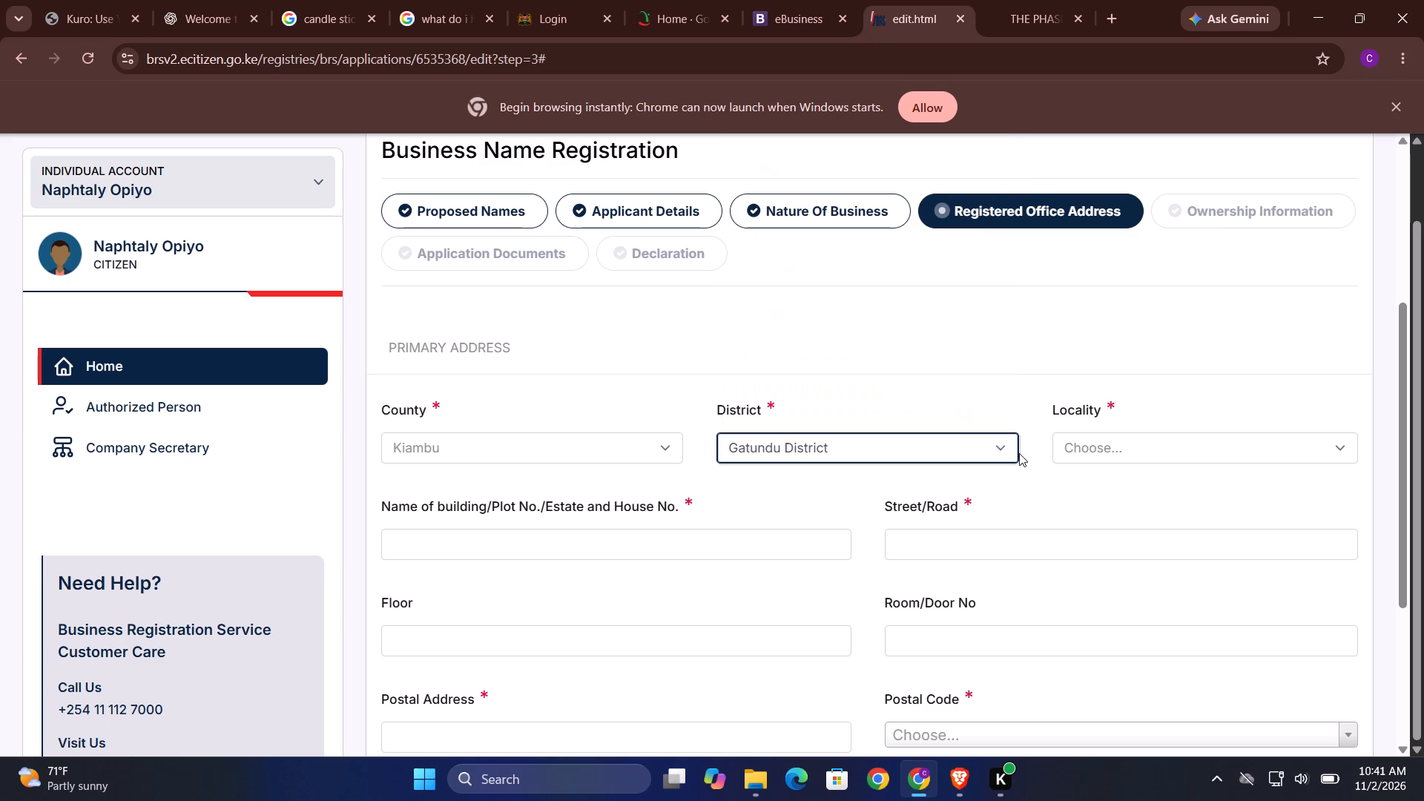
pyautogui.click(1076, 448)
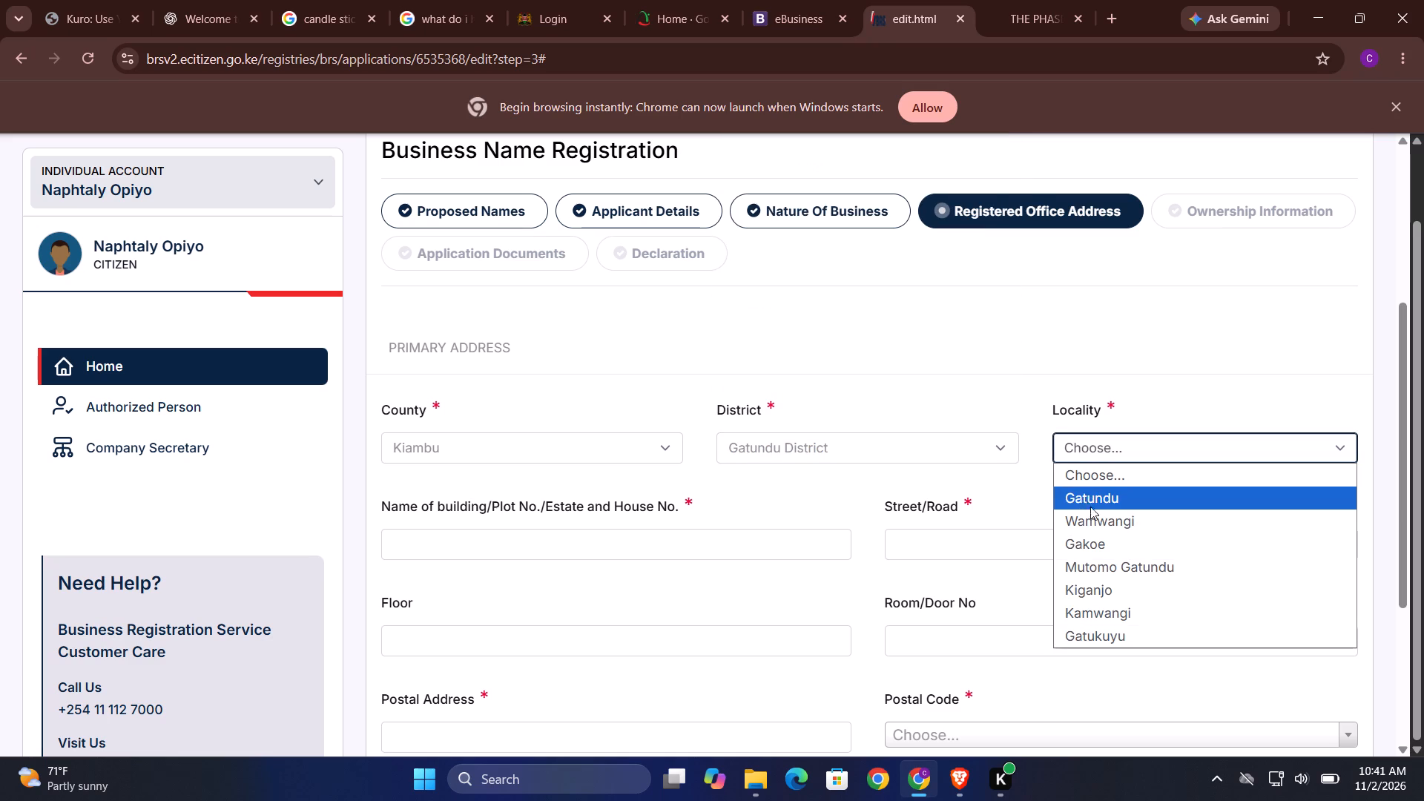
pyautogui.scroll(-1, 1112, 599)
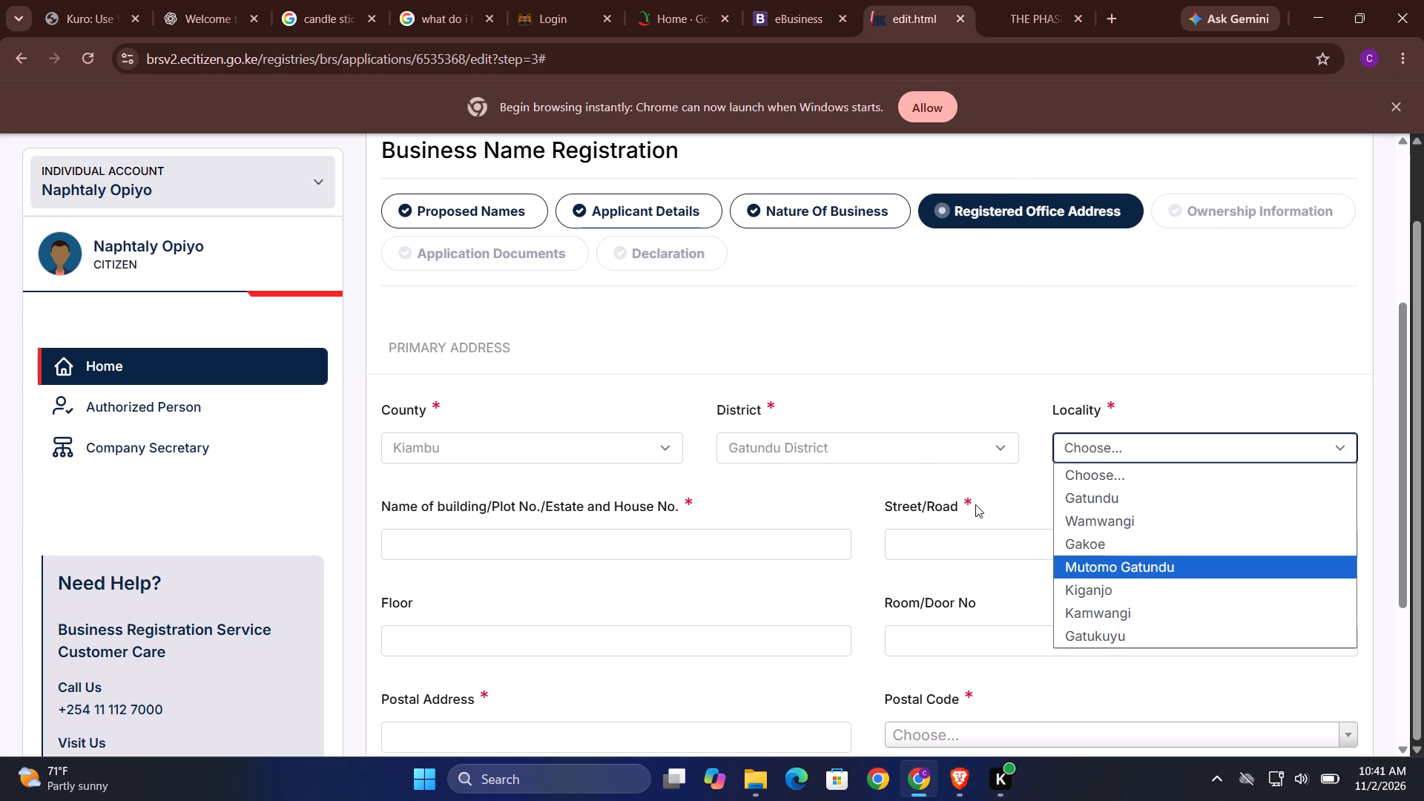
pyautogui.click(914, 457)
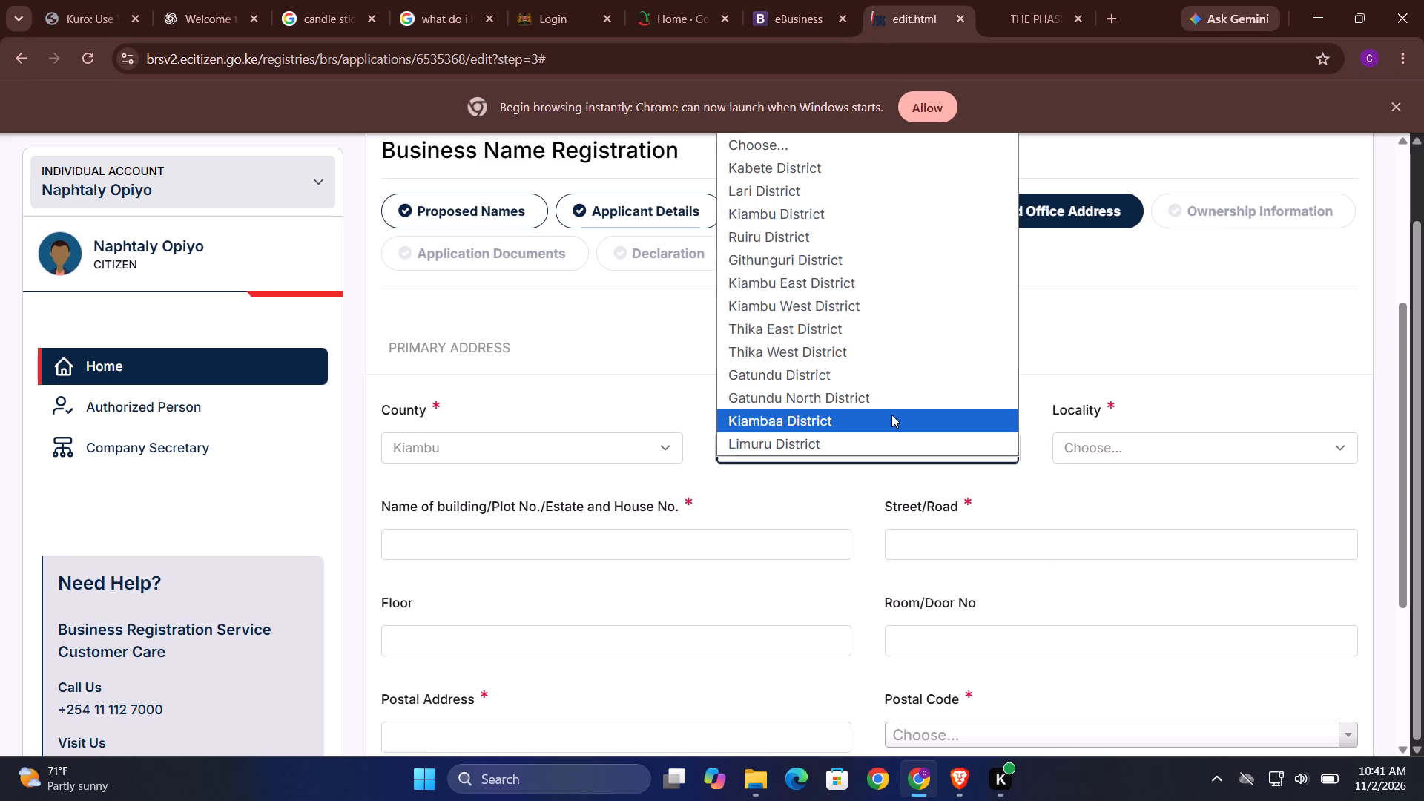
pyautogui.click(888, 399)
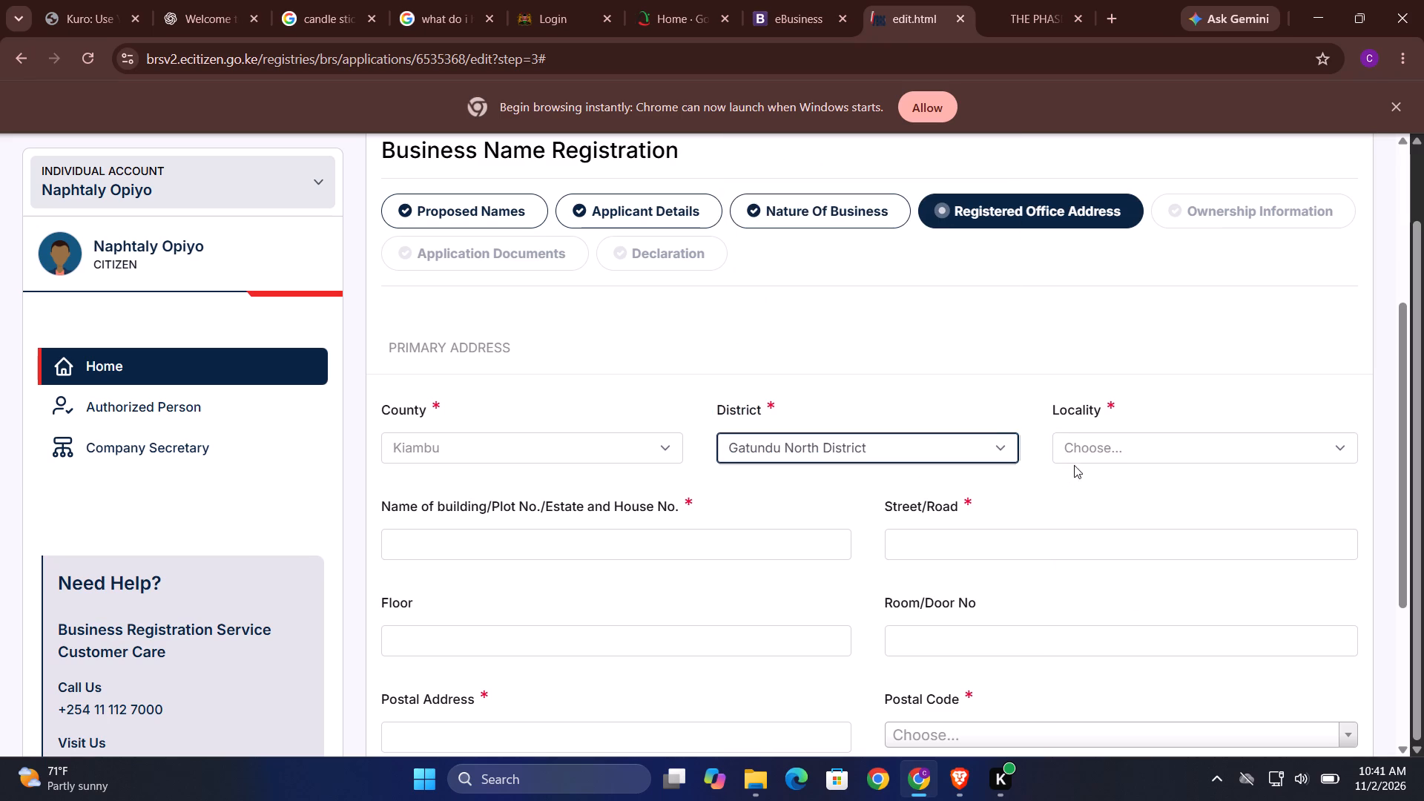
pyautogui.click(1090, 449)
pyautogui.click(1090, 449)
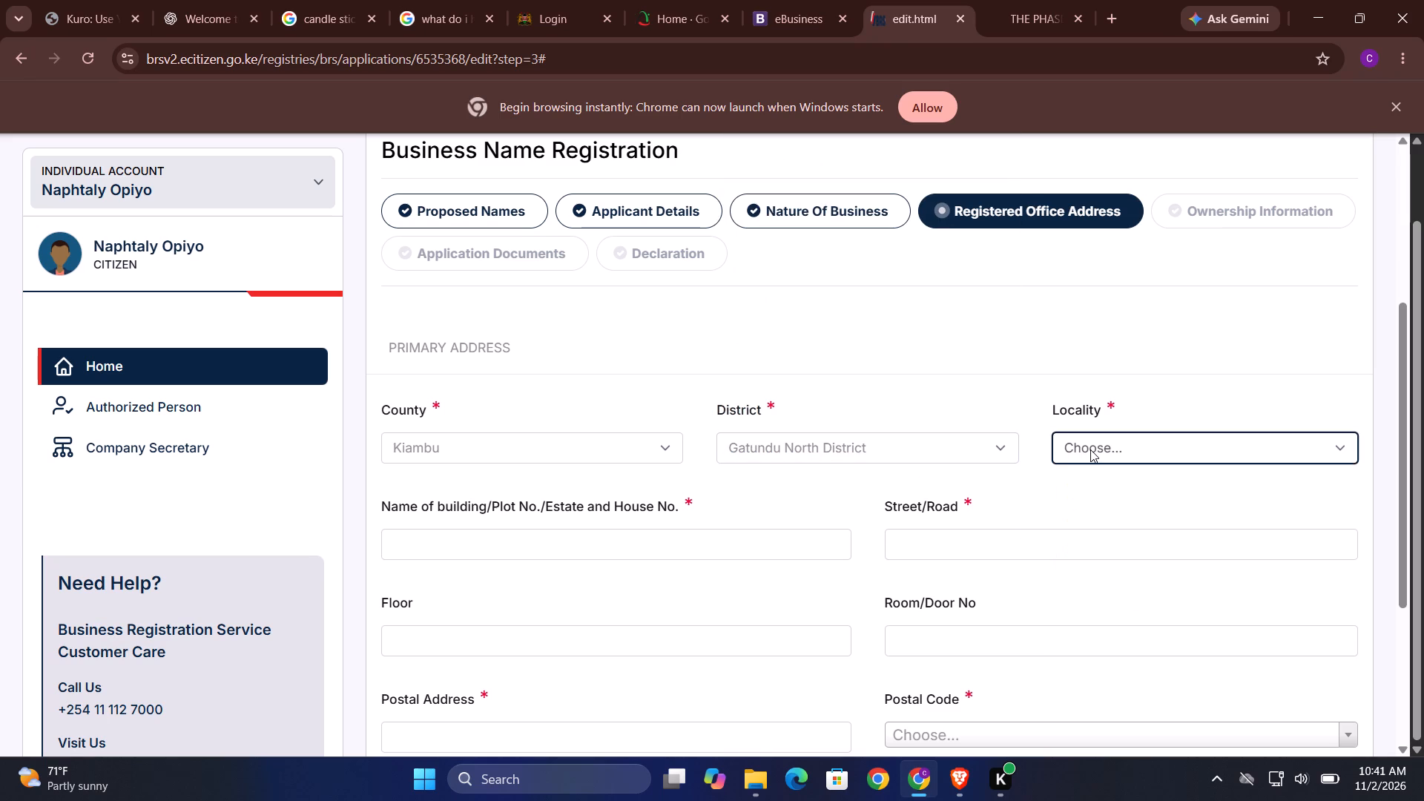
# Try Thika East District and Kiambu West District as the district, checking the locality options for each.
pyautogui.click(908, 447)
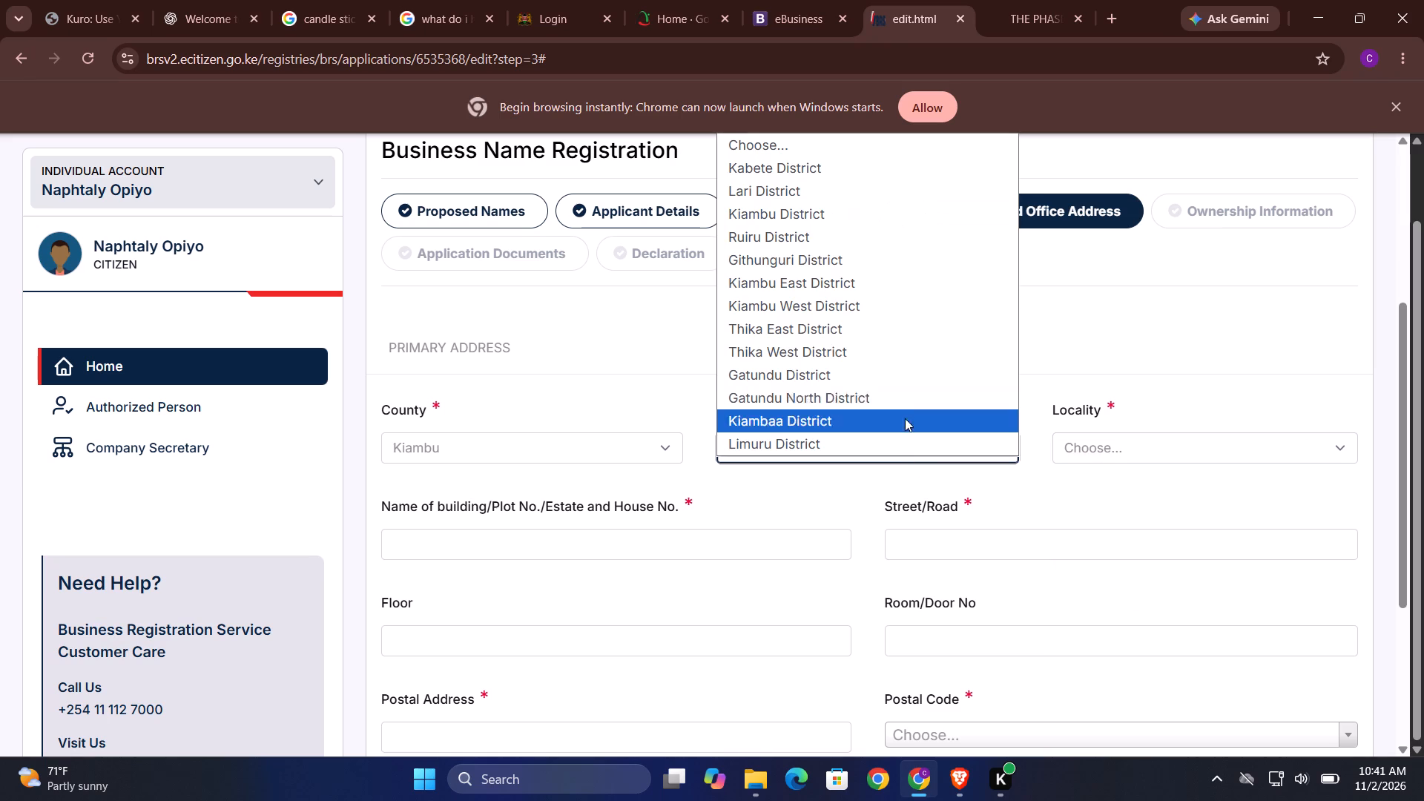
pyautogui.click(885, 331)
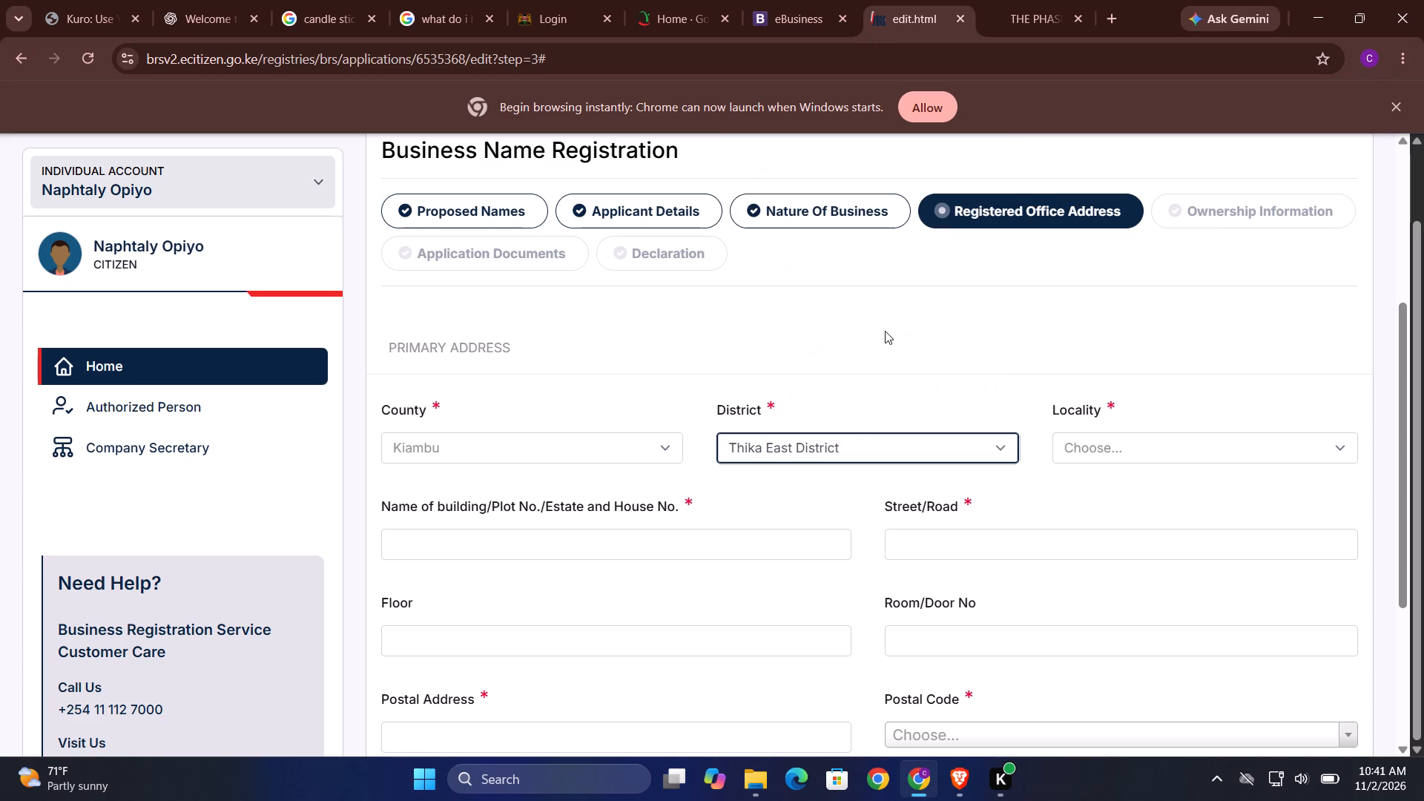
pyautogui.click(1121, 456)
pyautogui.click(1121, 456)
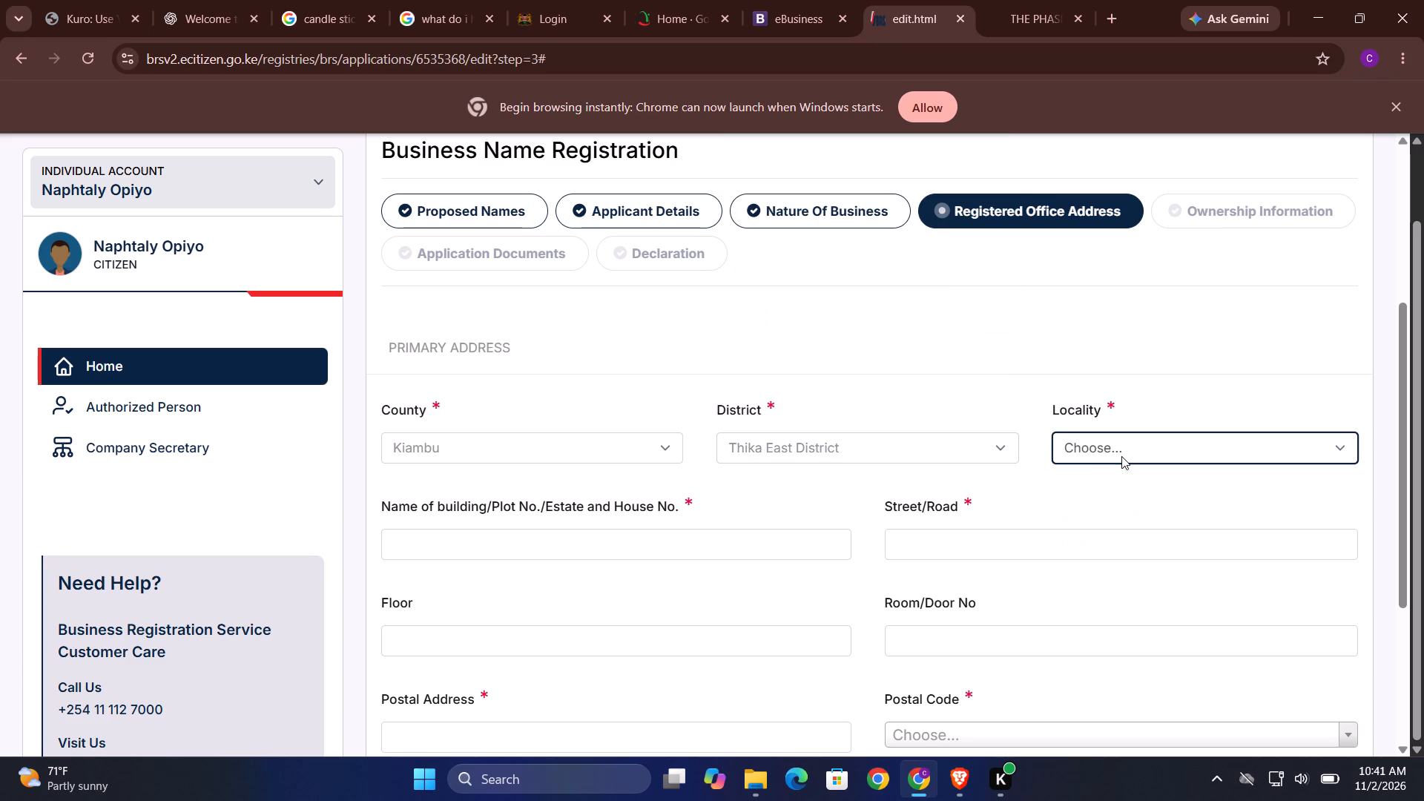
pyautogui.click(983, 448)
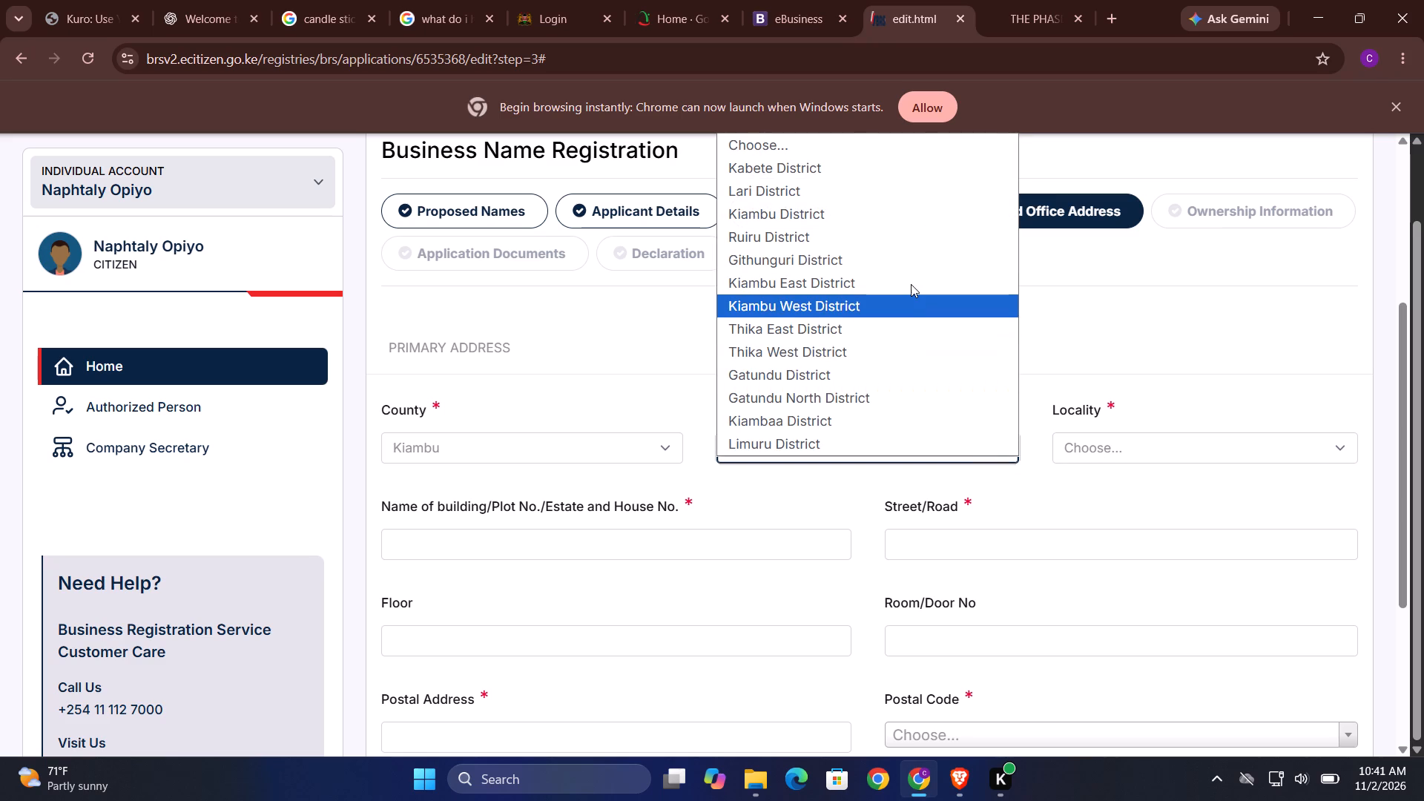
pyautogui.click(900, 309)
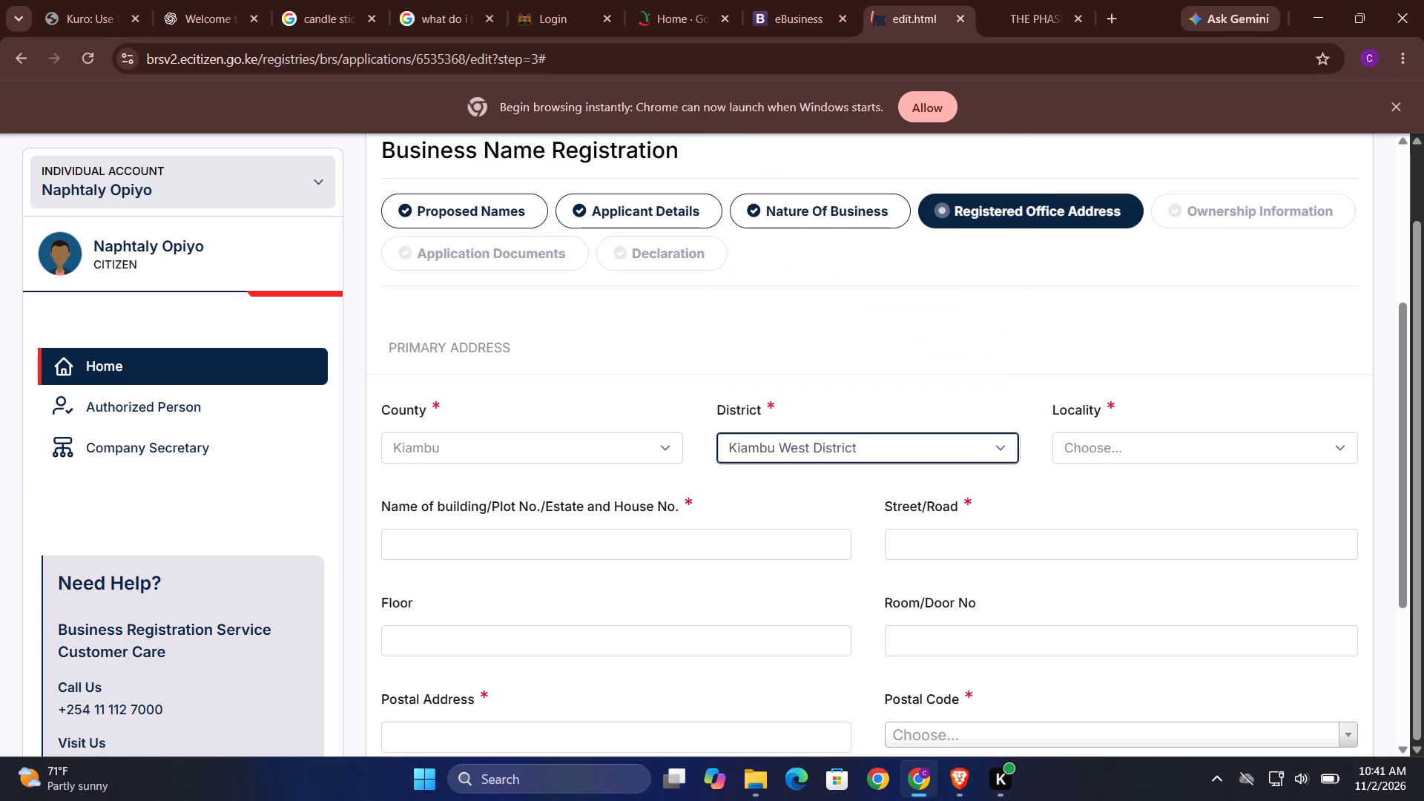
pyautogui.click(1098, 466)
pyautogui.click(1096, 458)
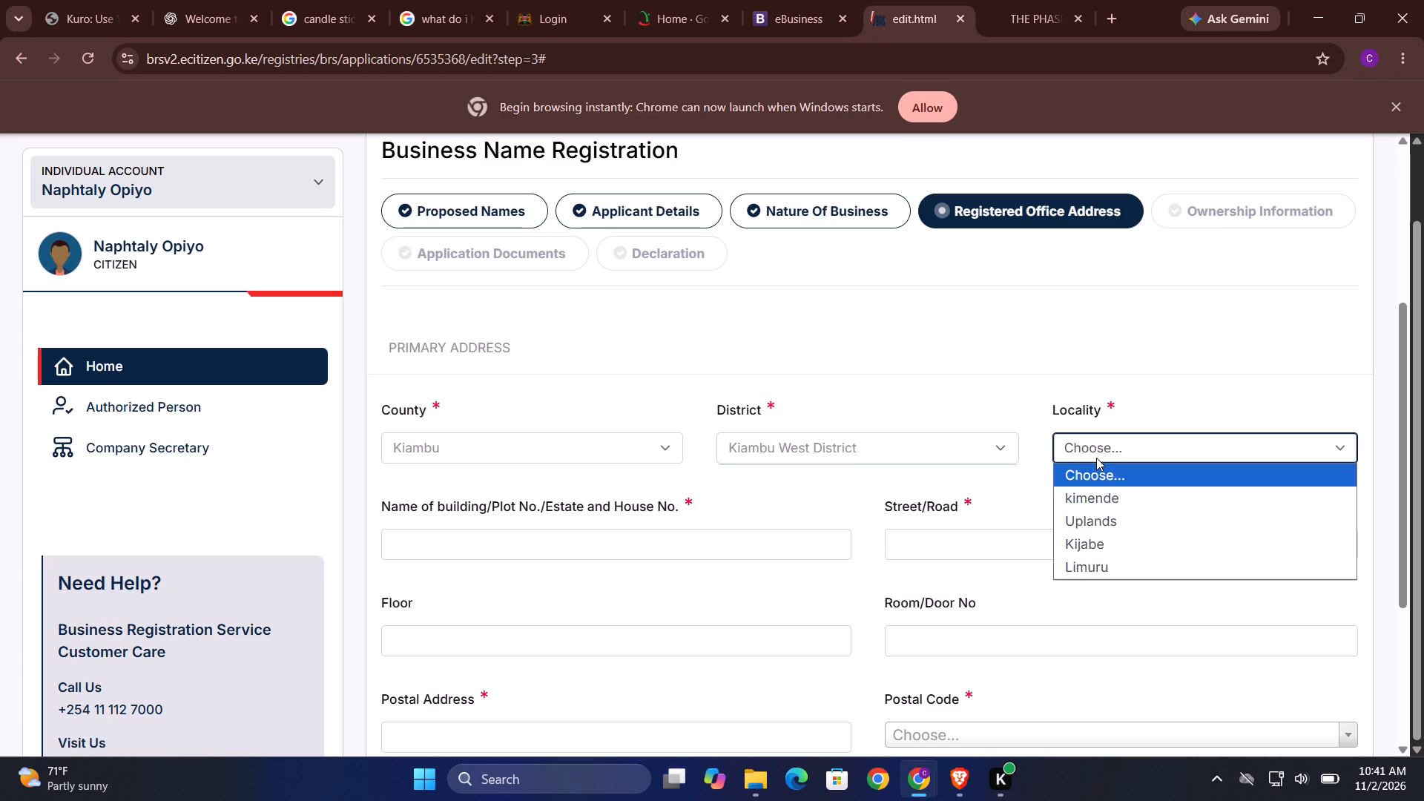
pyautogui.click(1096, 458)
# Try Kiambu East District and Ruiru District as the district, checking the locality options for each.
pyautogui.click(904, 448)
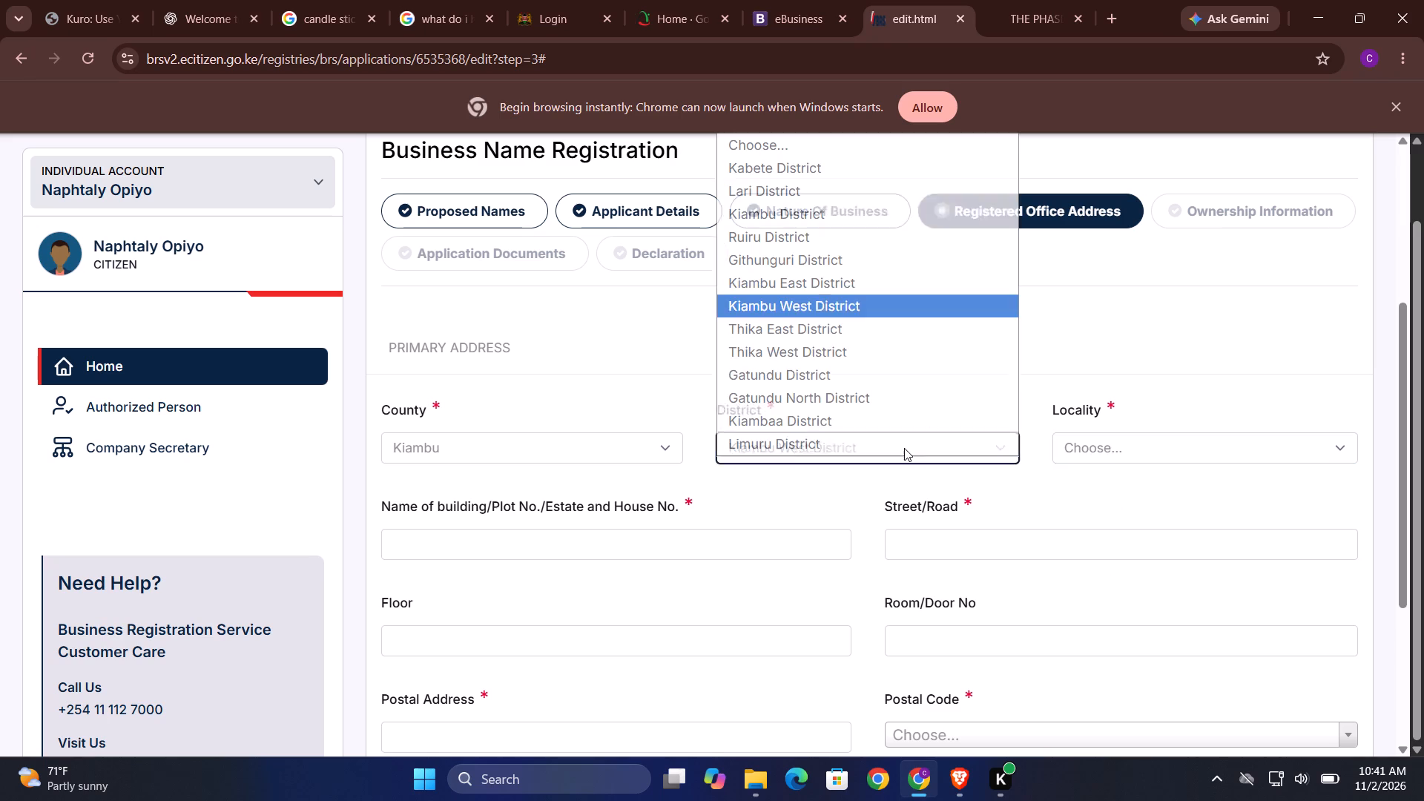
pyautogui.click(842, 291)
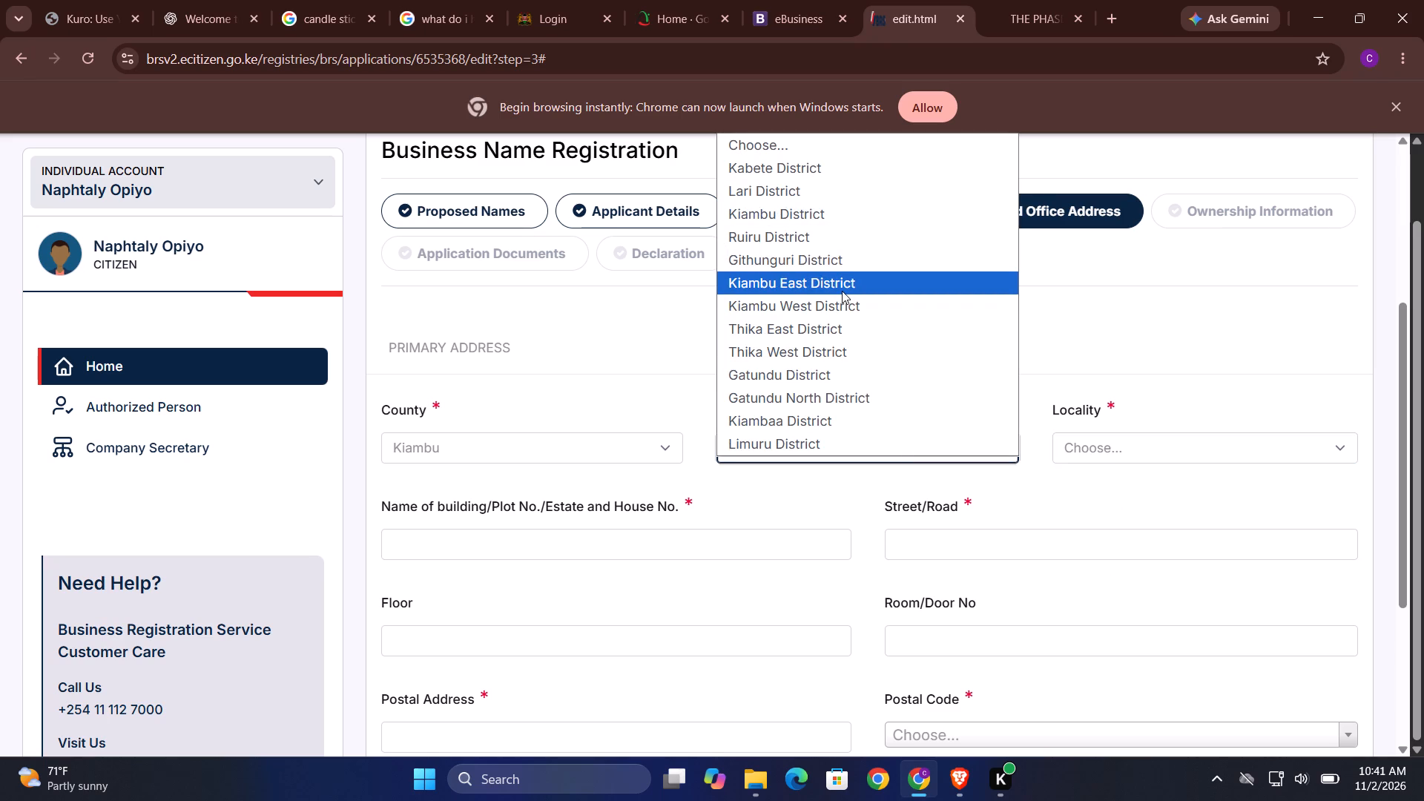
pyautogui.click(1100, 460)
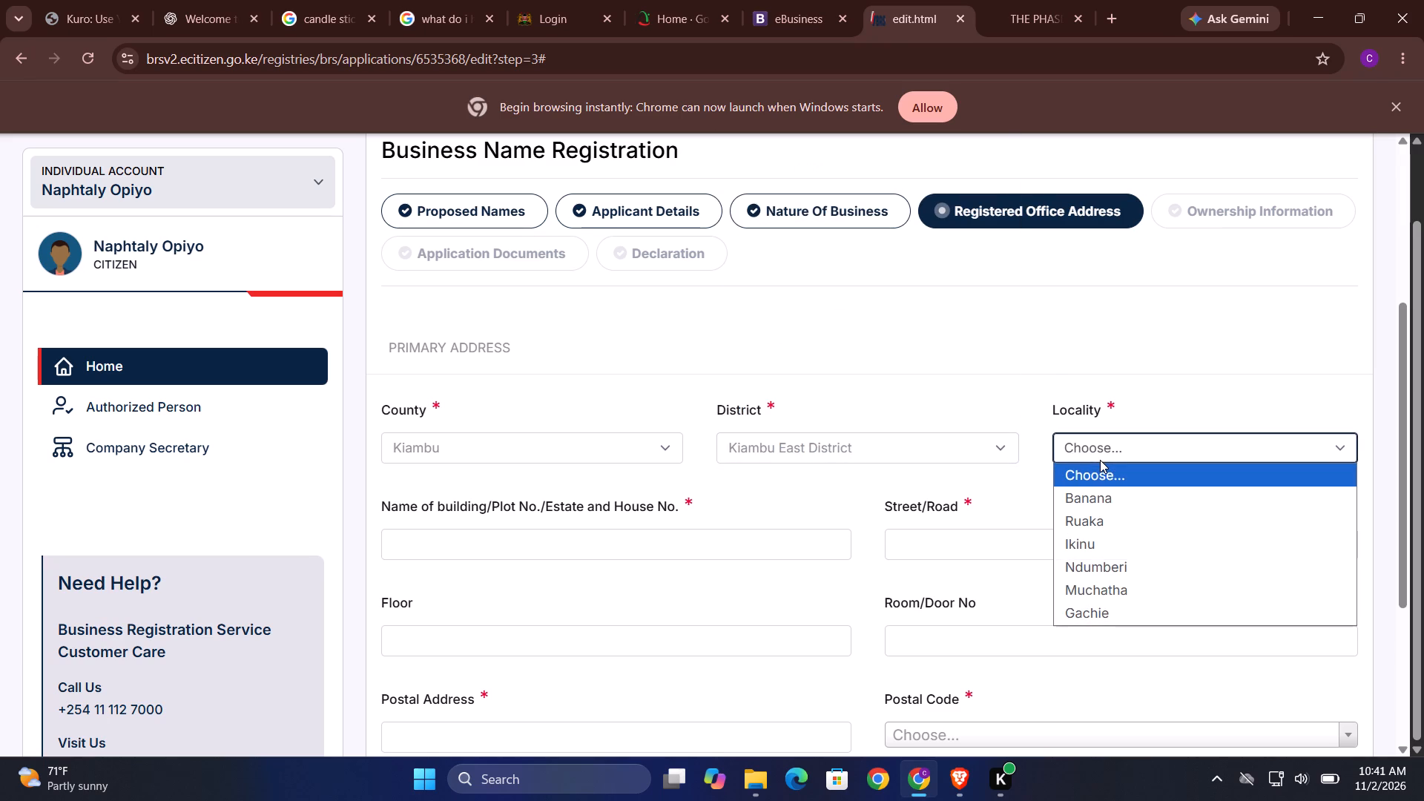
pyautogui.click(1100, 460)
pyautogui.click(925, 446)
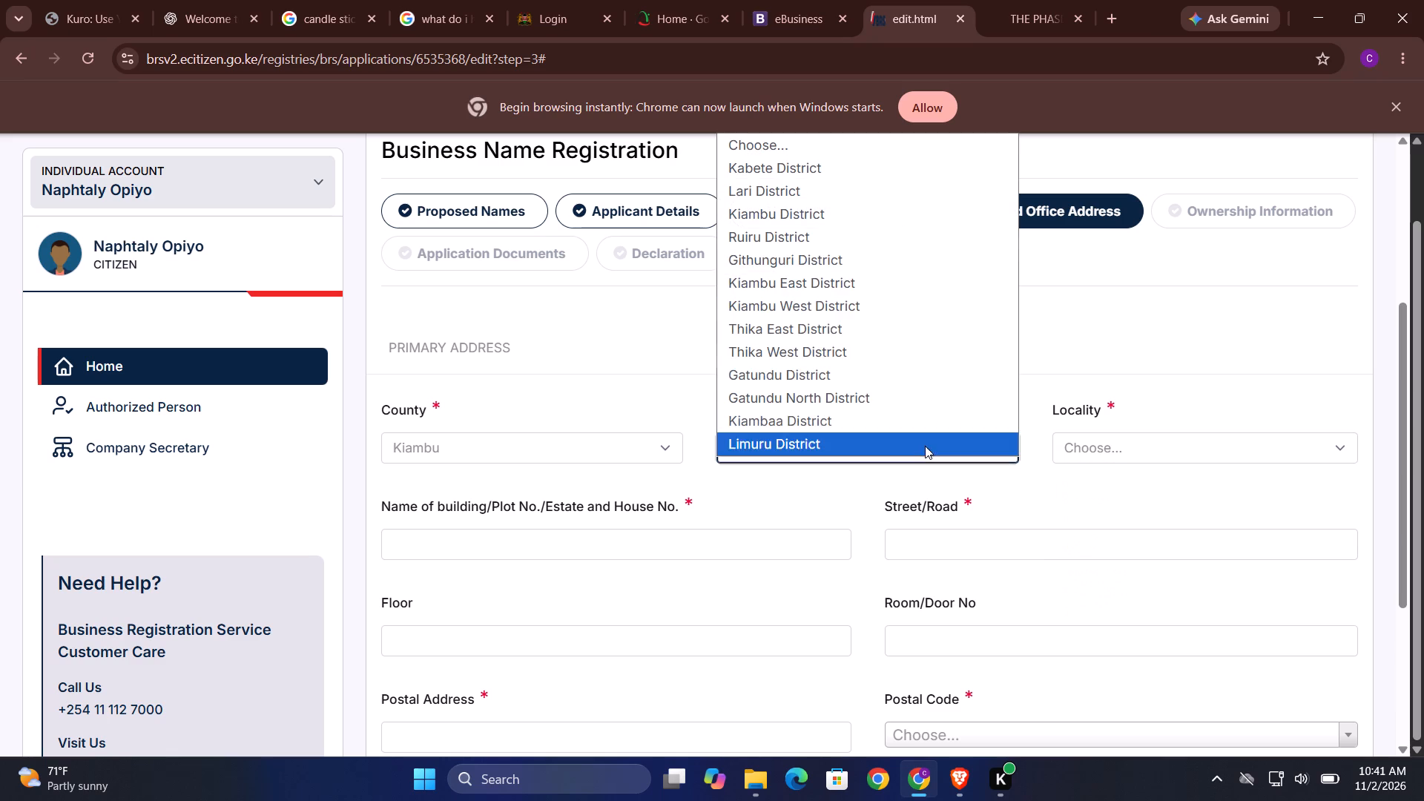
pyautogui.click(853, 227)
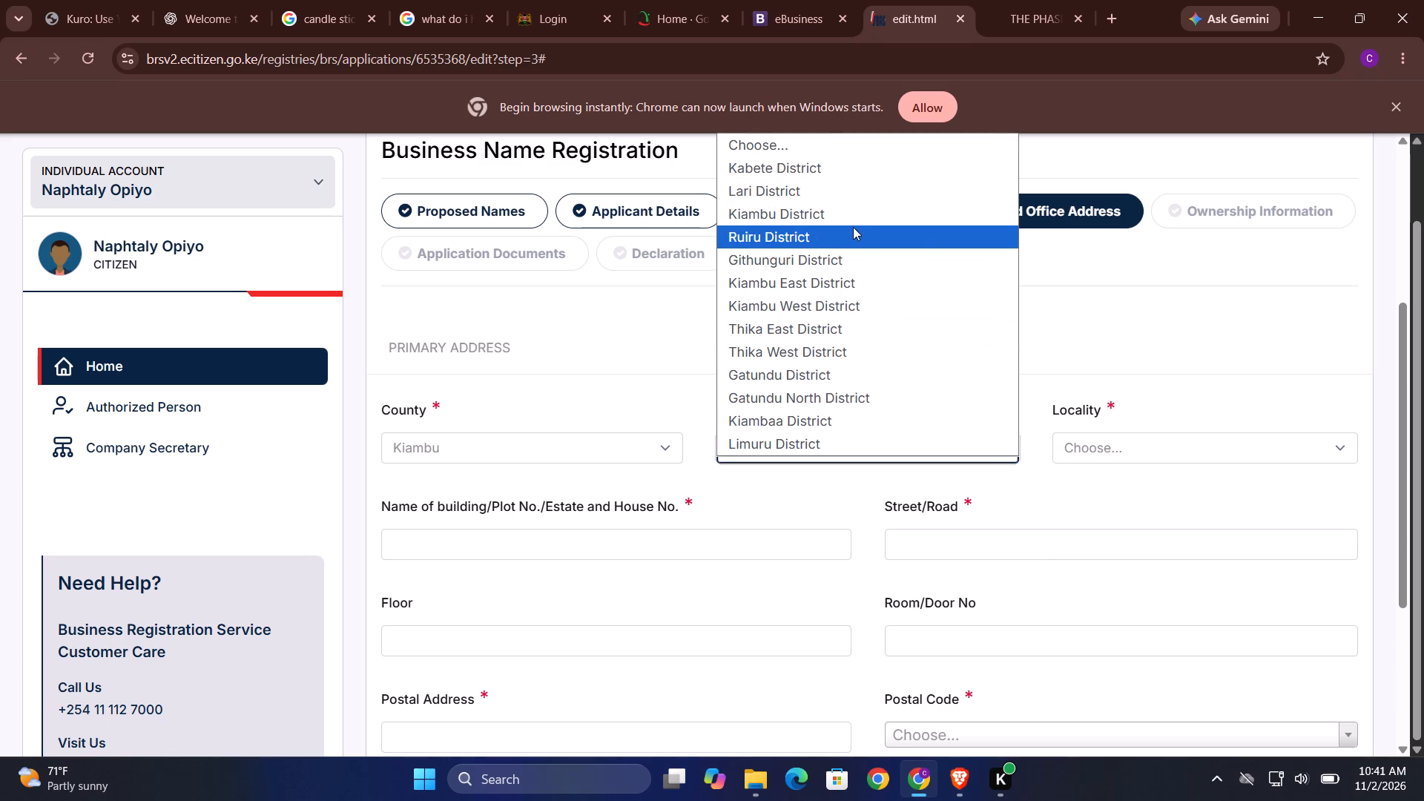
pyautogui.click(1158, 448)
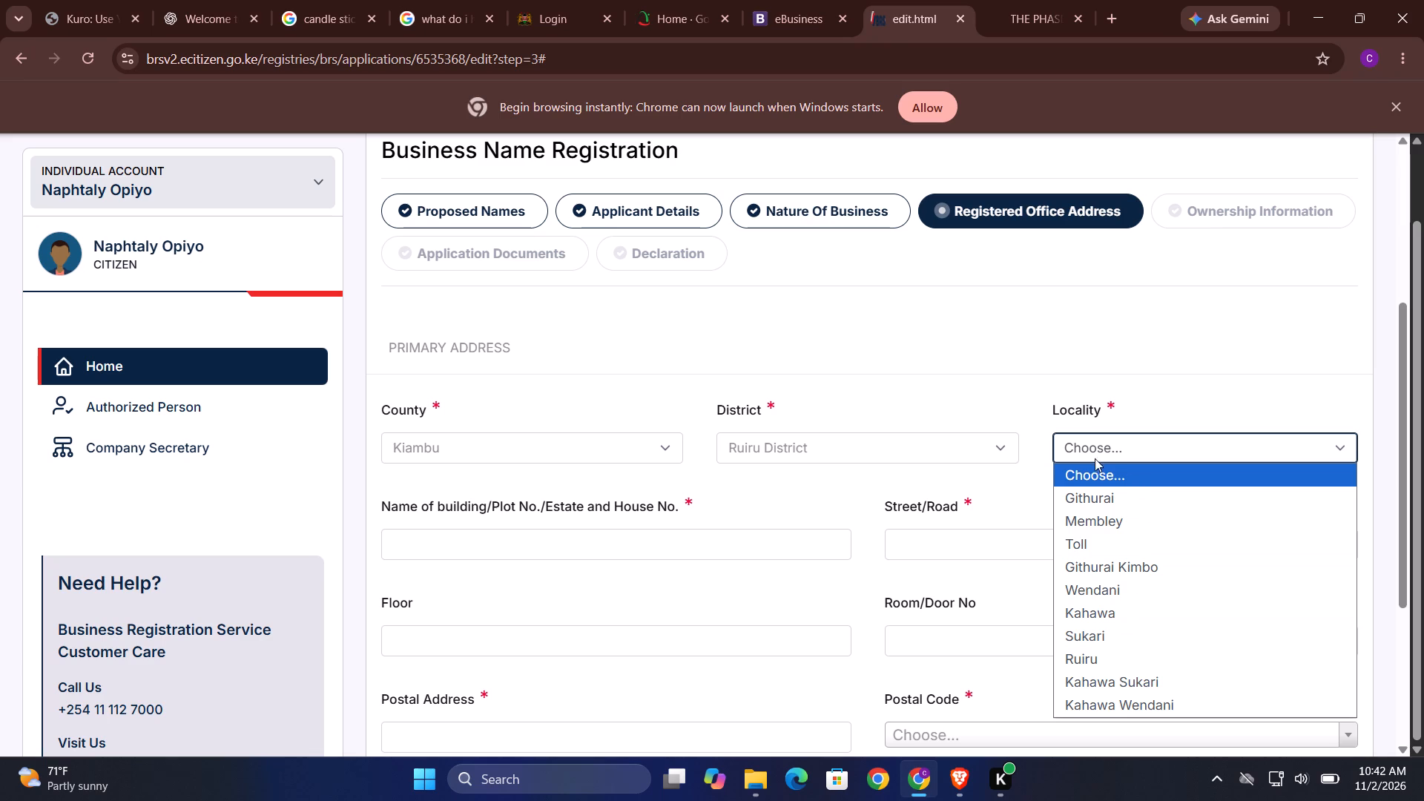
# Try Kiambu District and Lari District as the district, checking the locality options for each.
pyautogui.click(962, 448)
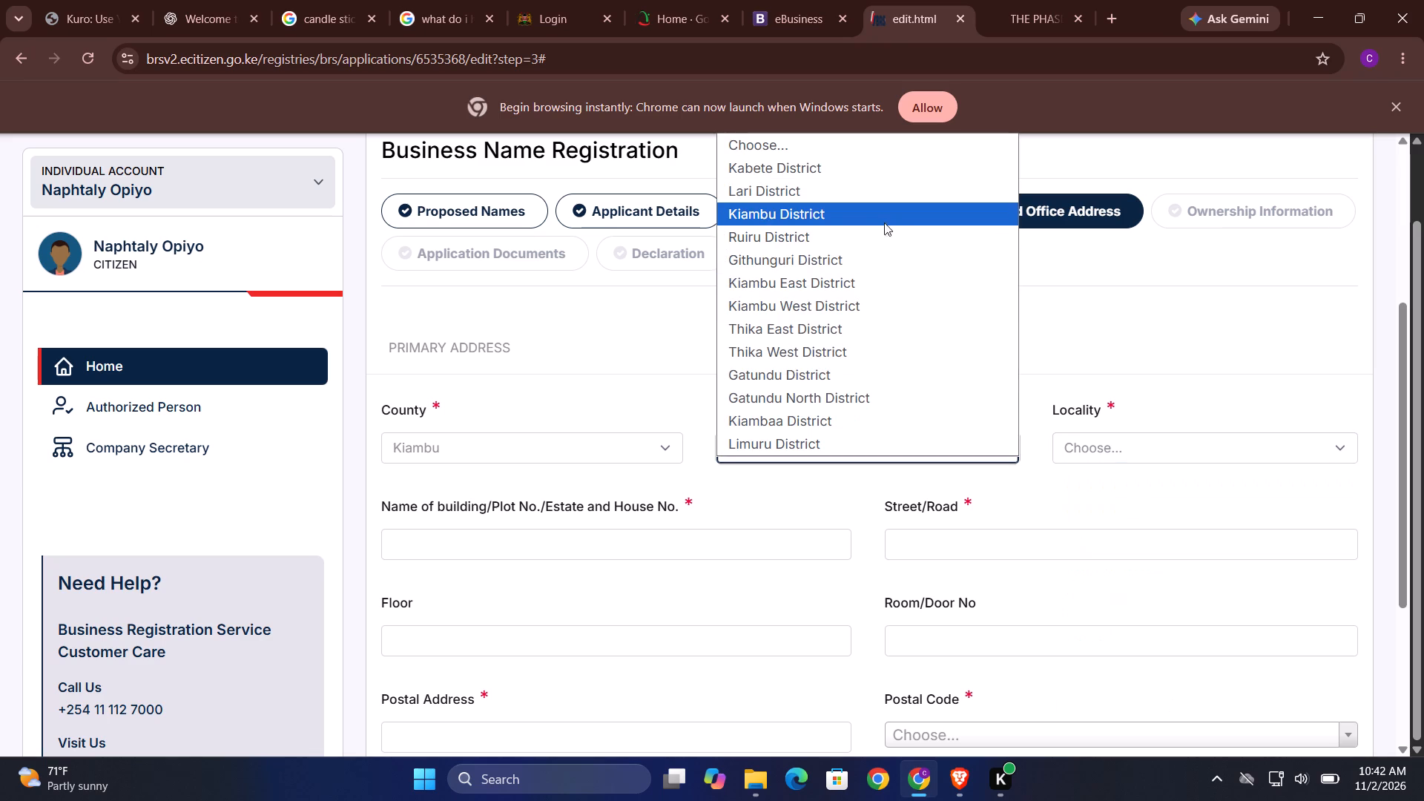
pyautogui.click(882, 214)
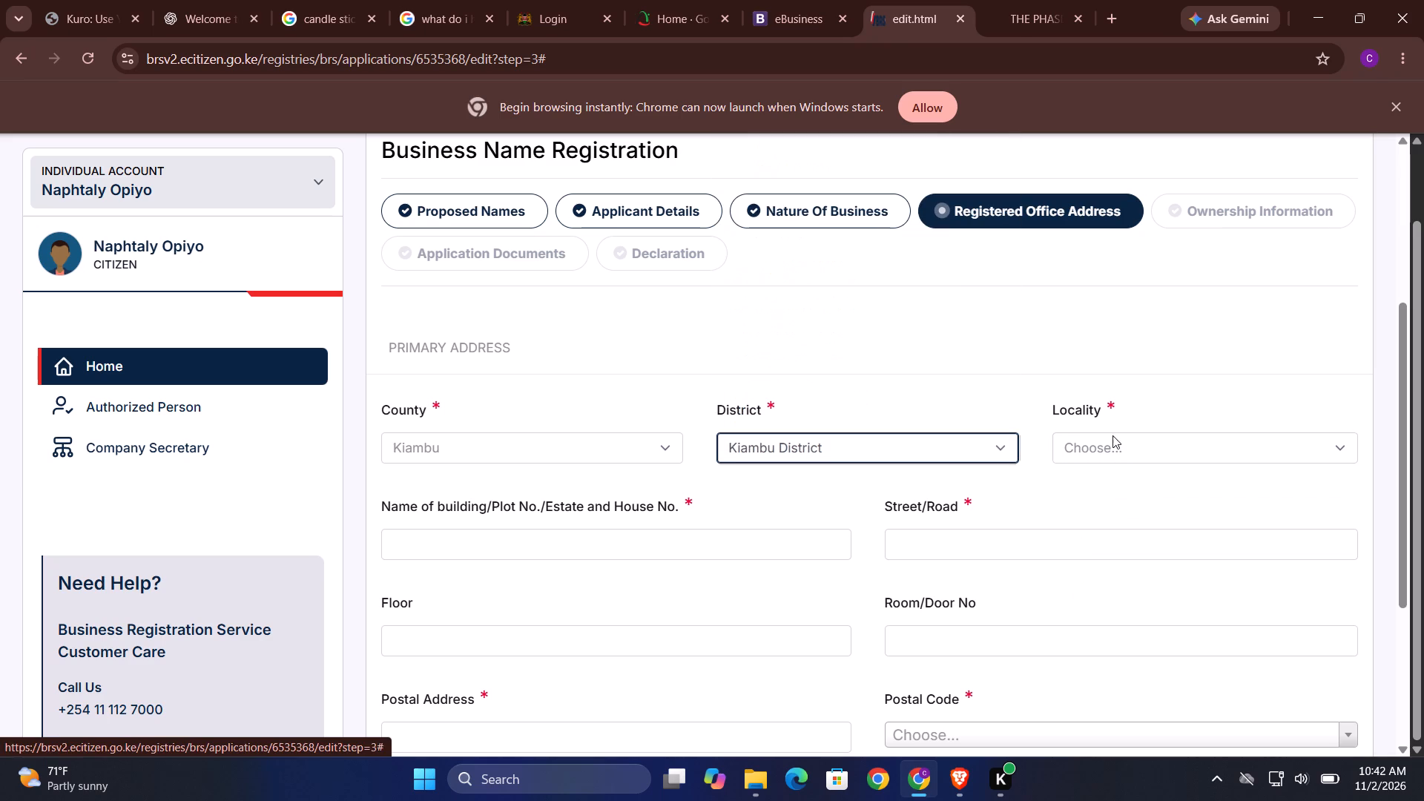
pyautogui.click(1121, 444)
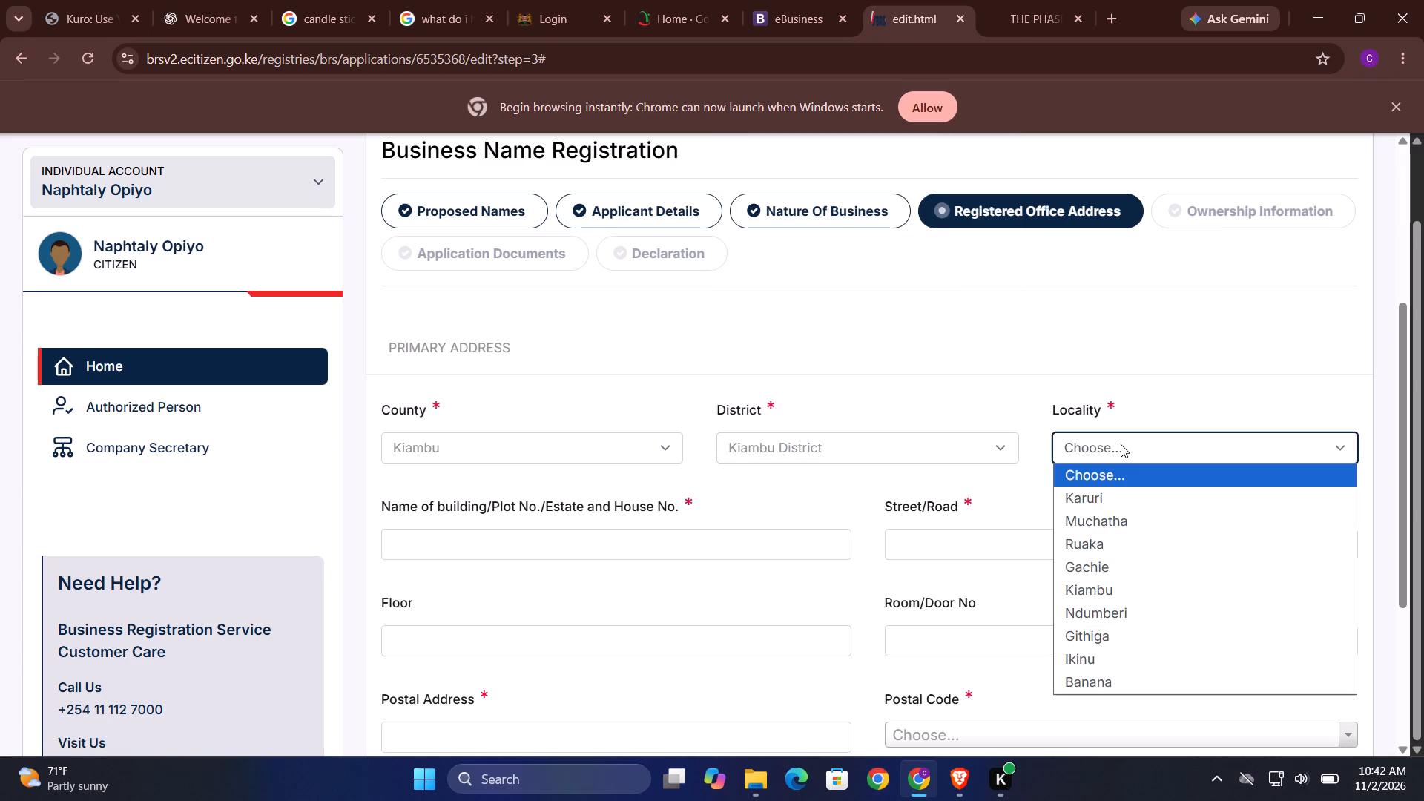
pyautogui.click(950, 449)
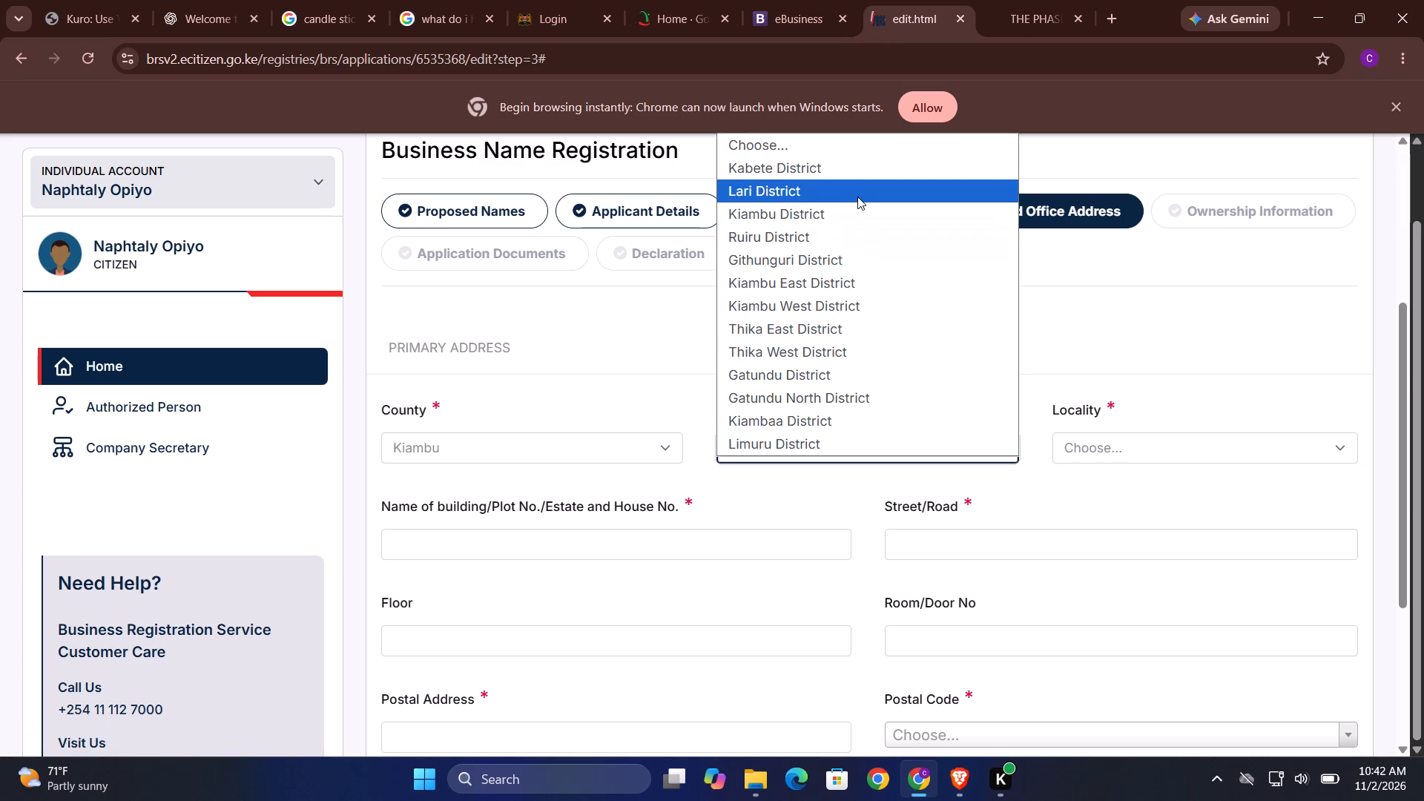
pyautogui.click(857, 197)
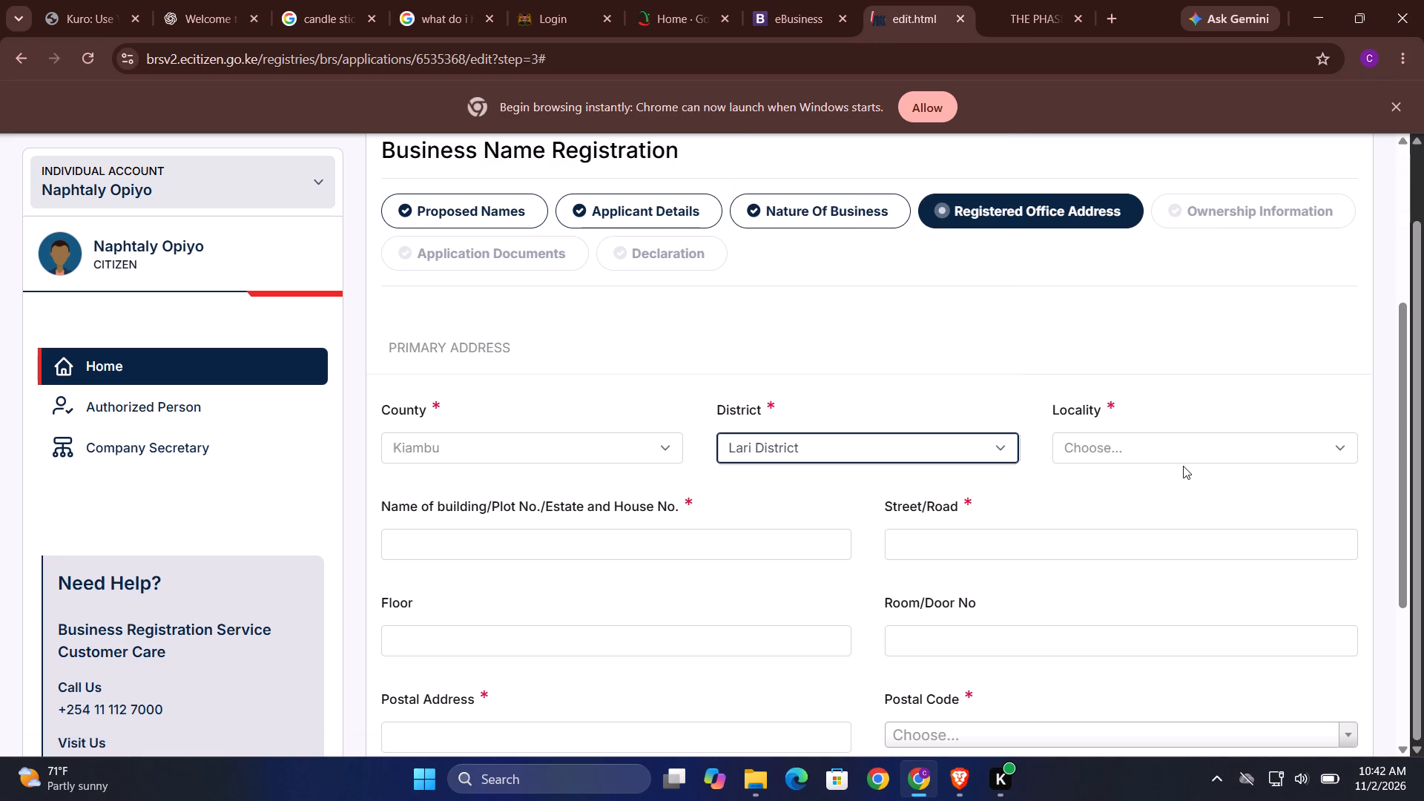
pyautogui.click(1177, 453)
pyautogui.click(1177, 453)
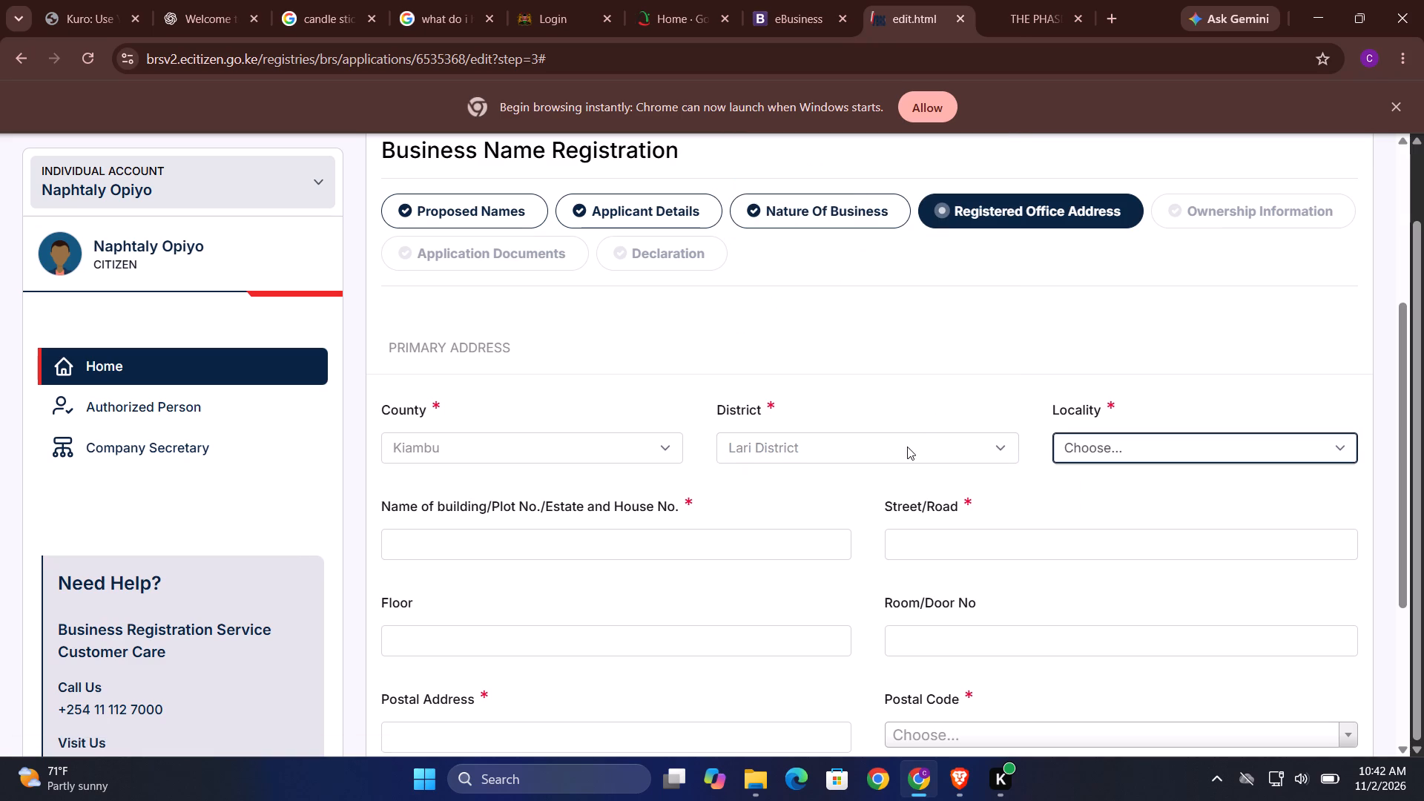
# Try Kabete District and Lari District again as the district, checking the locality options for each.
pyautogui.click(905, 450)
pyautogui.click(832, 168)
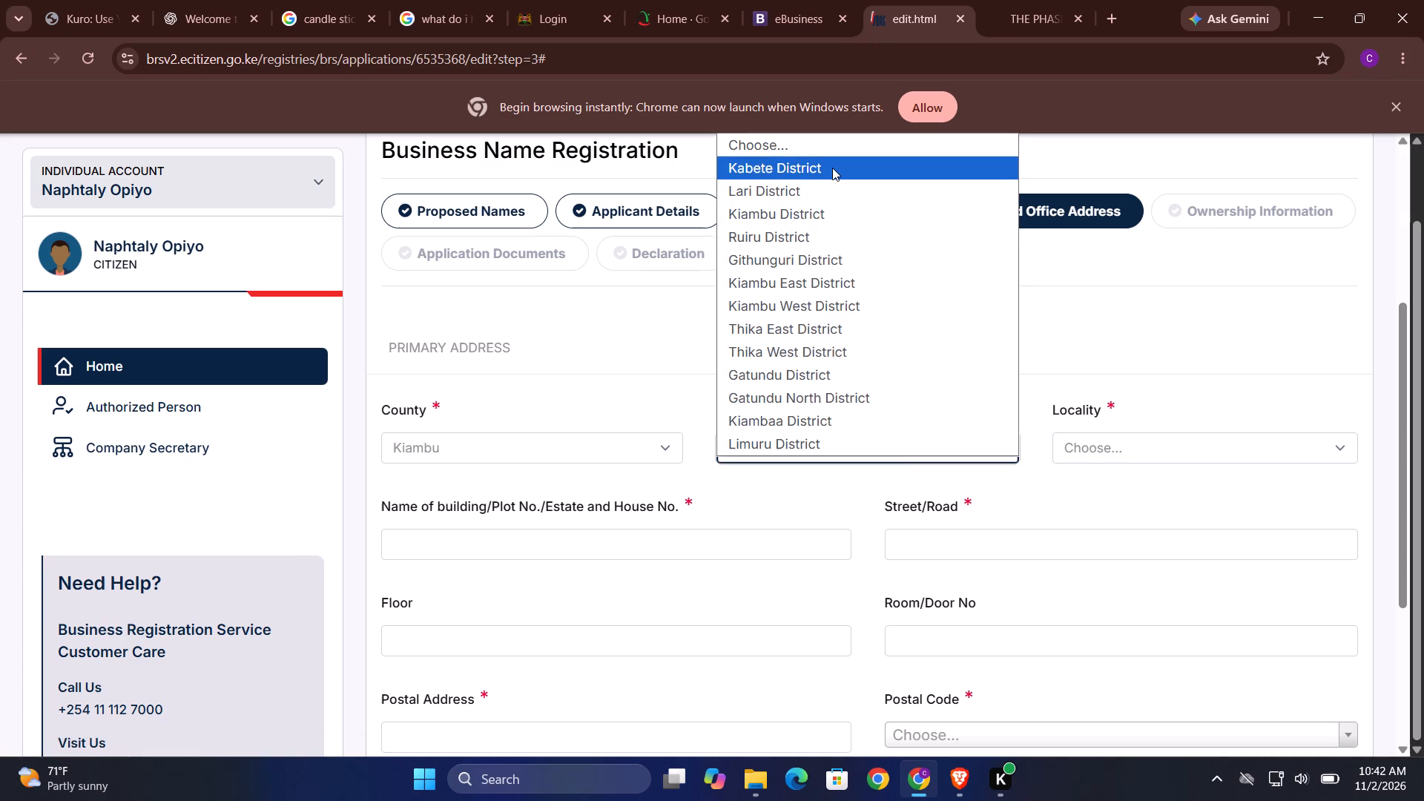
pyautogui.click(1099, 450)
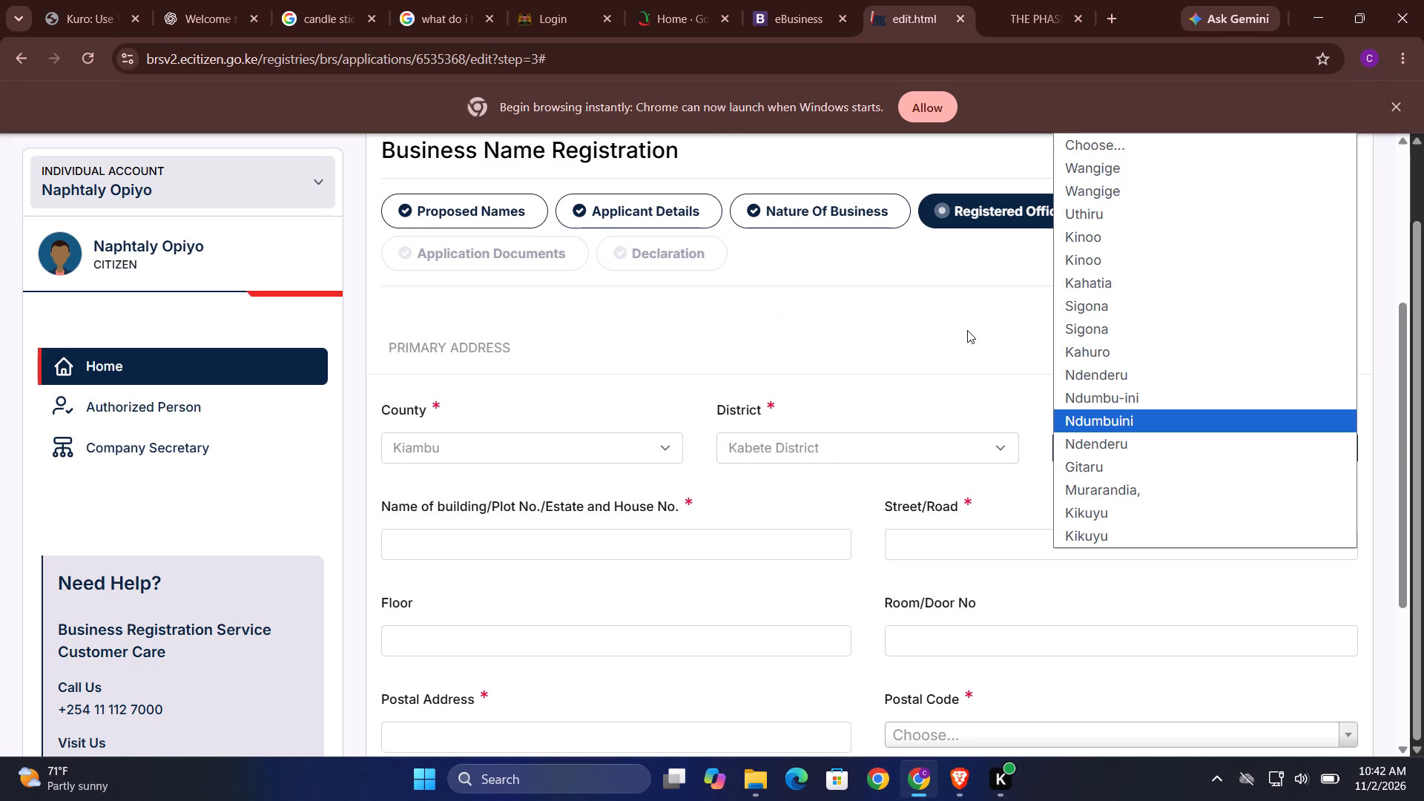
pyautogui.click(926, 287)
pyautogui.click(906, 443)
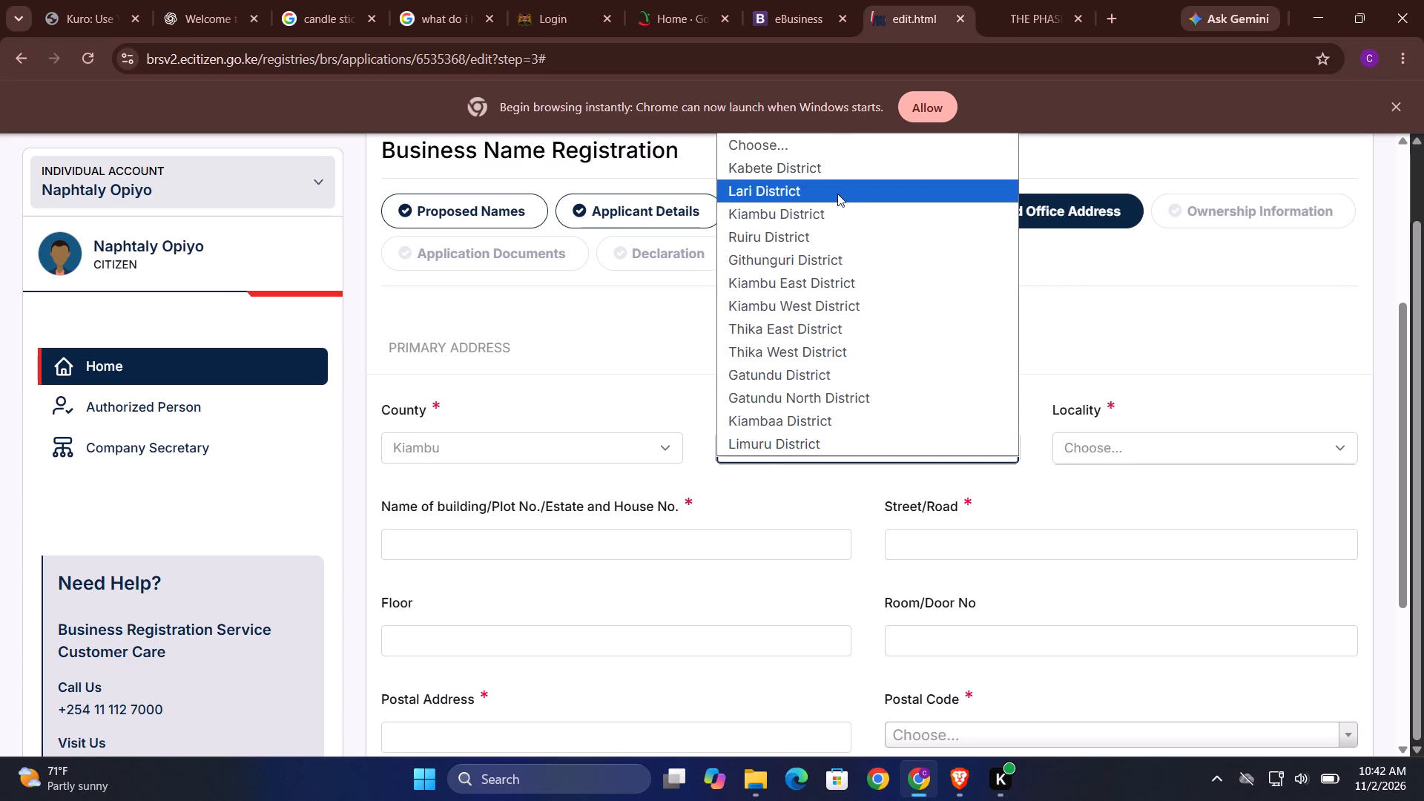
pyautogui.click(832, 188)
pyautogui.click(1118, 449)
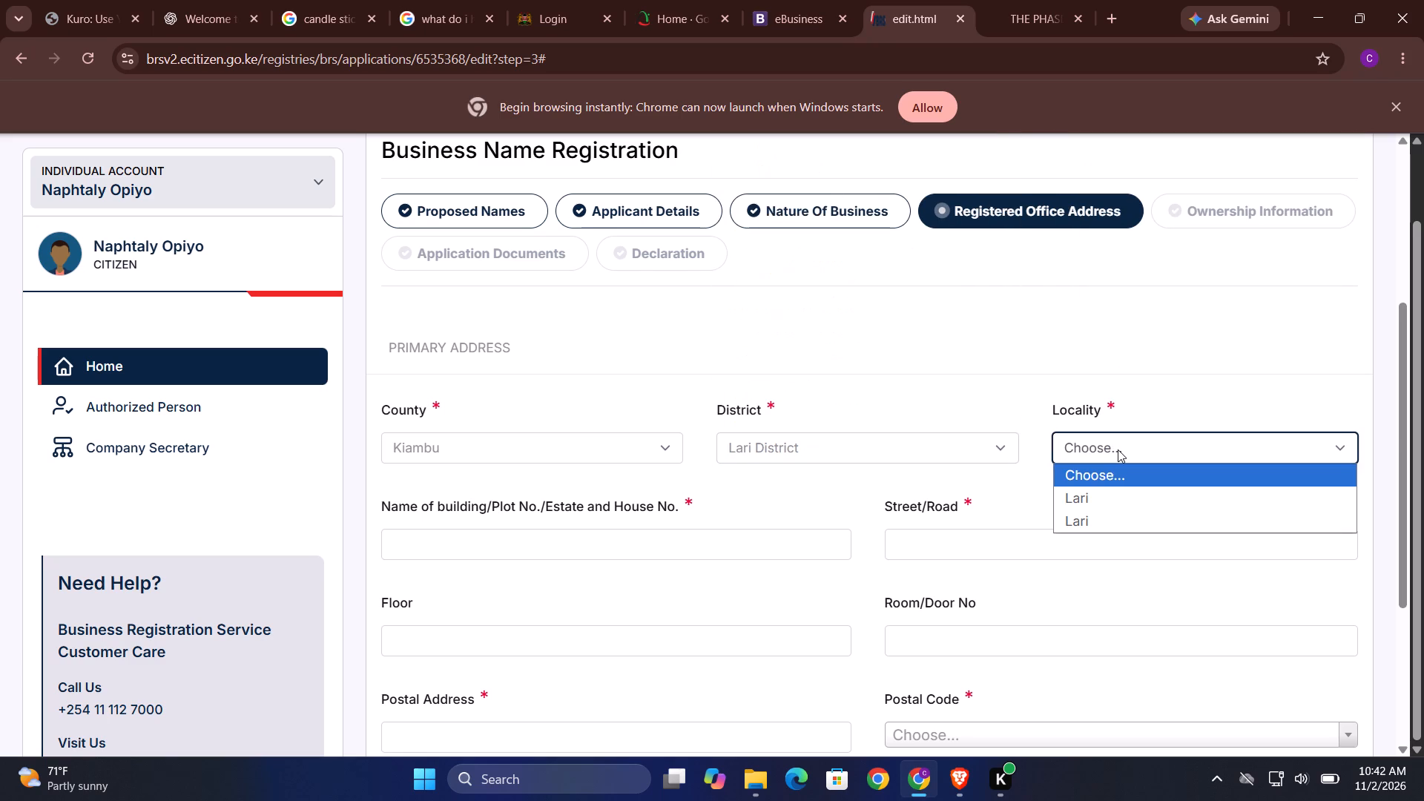
# Open the district options of the primary address again.
pyautogui.click(937, 445)
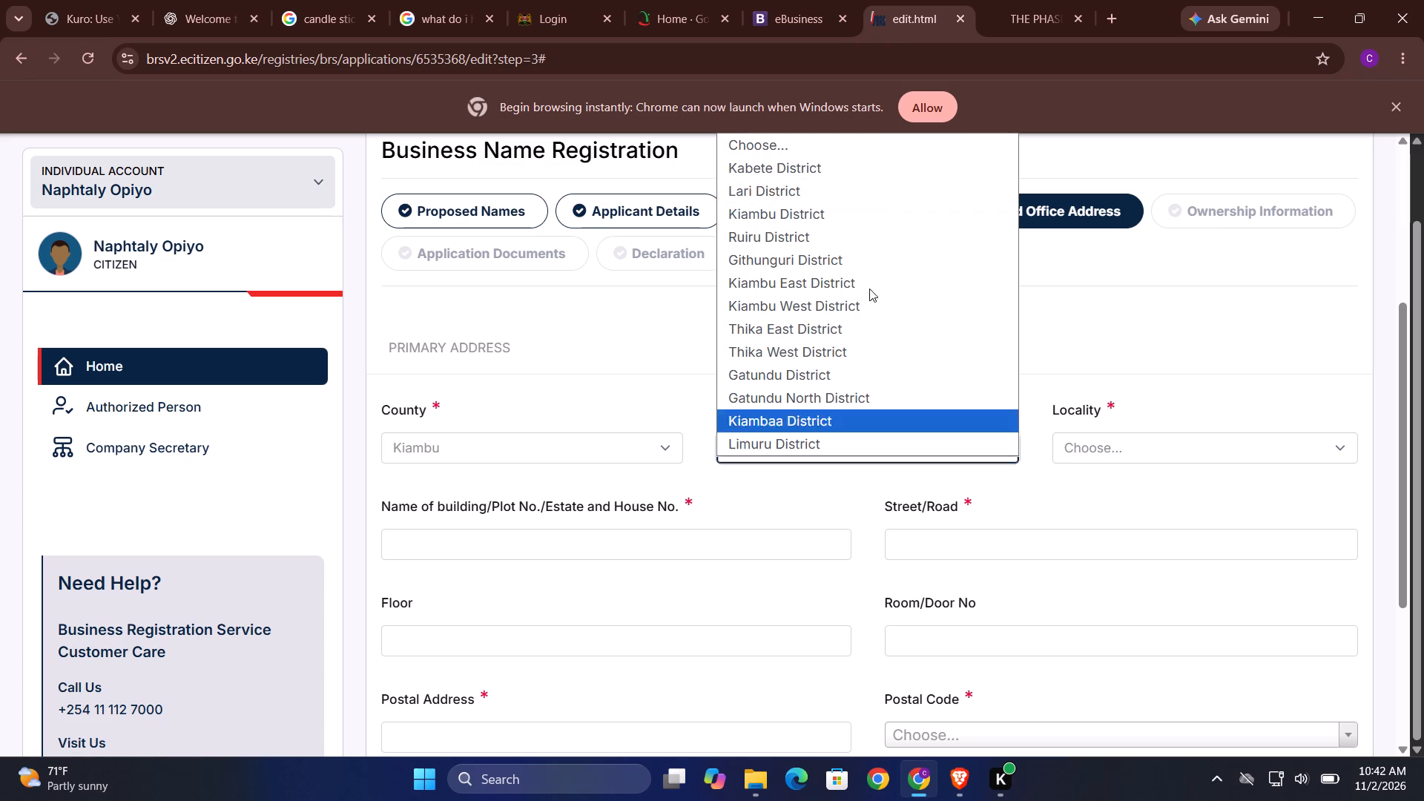